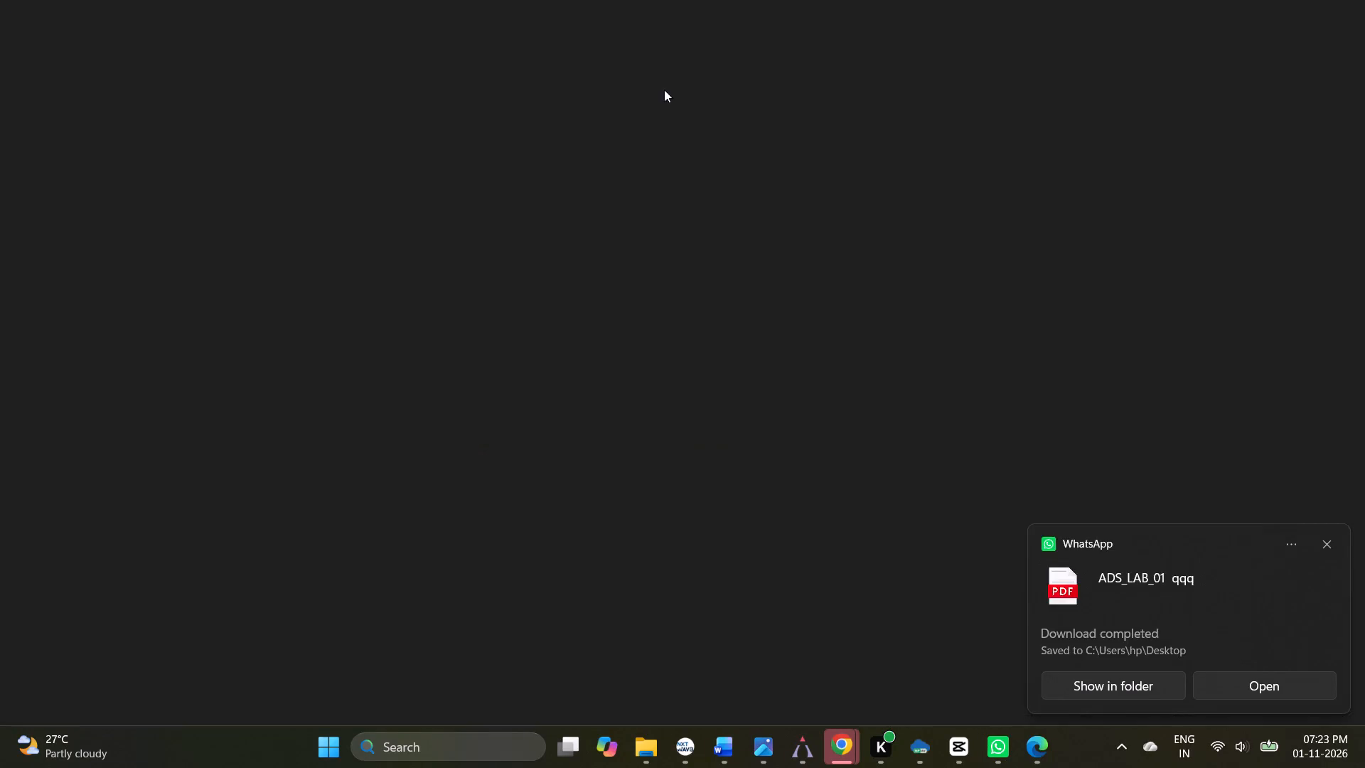
Convert the desktop file ADS_LAB_01 qqq.pdf to a Word document with the No OCR option.
{"action": "triple_click", "coordinate": [513, 238]}
{"action": "double_click", "coordinate": [513, 238]}
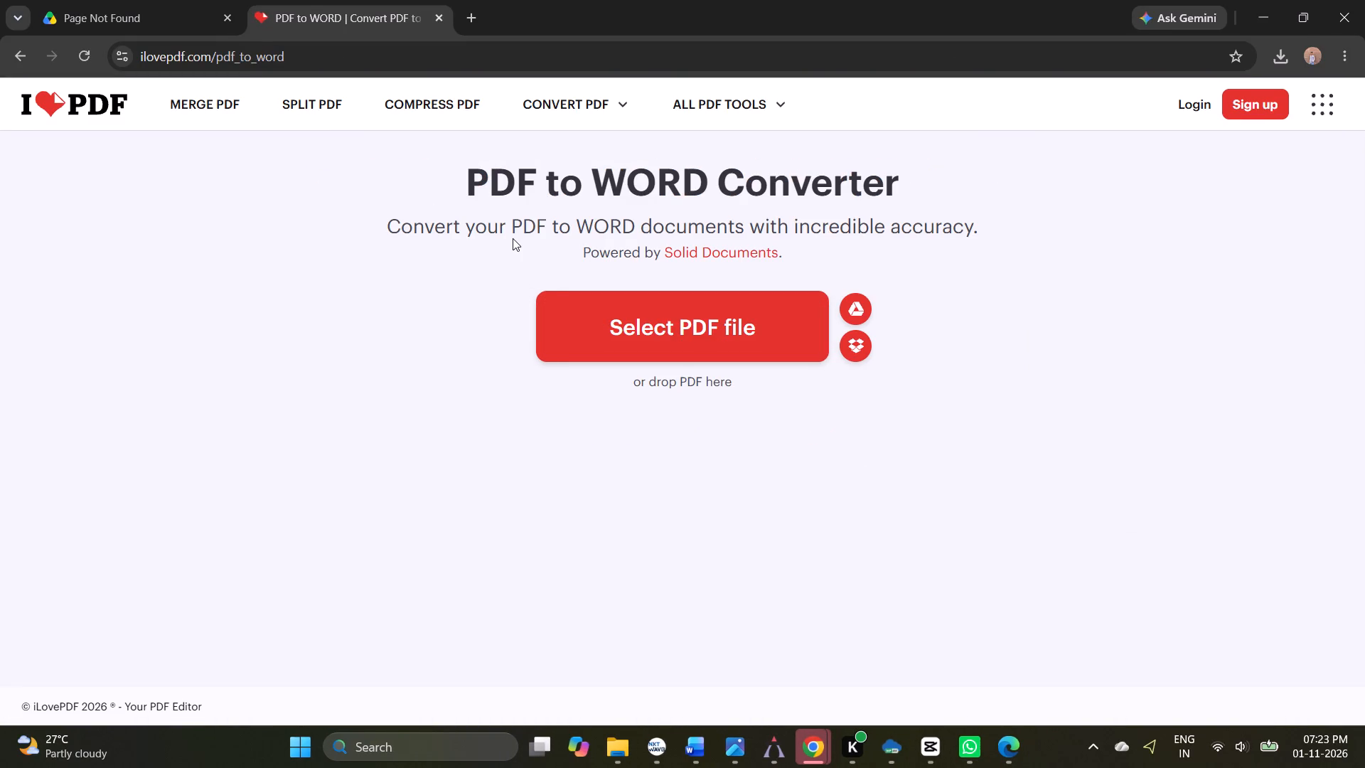
{"action": "left_click", "coordinate": [728, 321]}
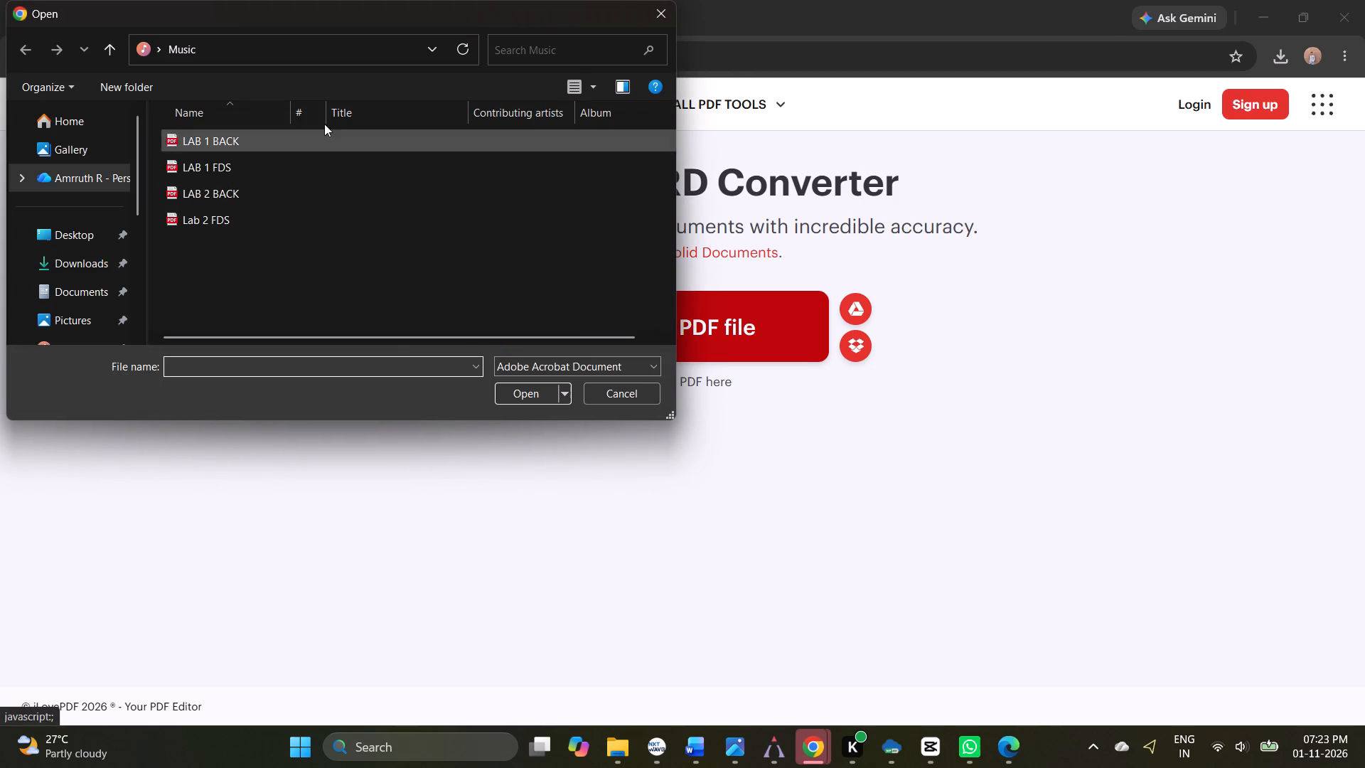
{"action": "left_click", "coordinate": [70, 241]}
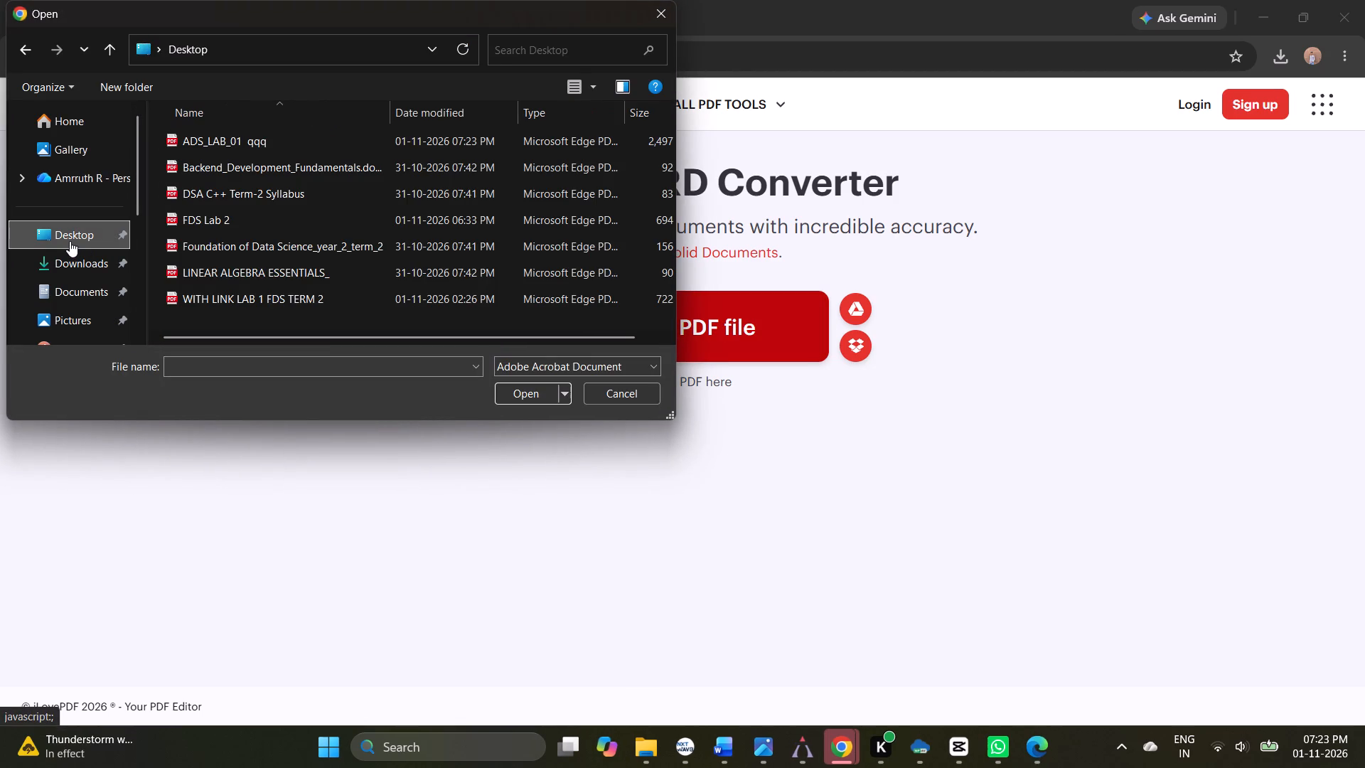
{"action": "double_click", "coordinate": [256, 149]}
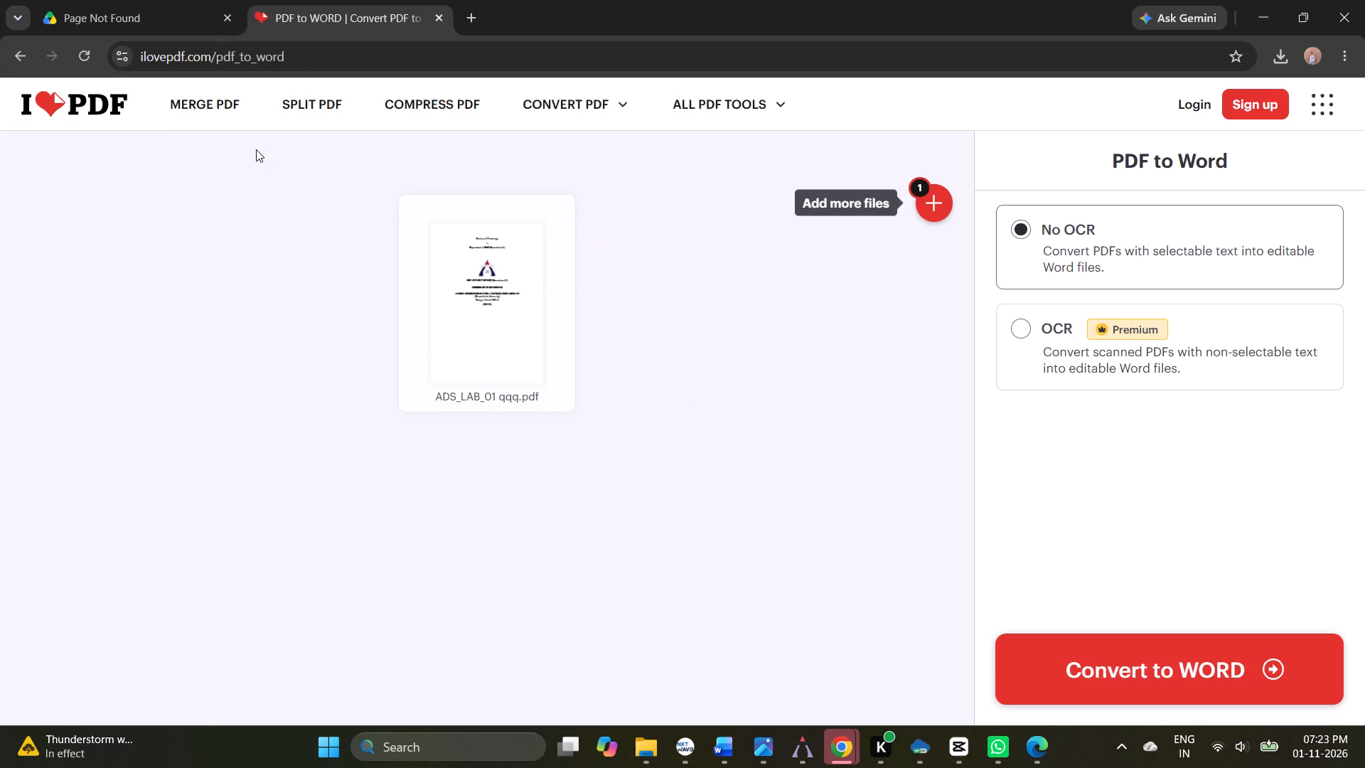
{"action": "left_click", "coordinate": [1196, 644]}
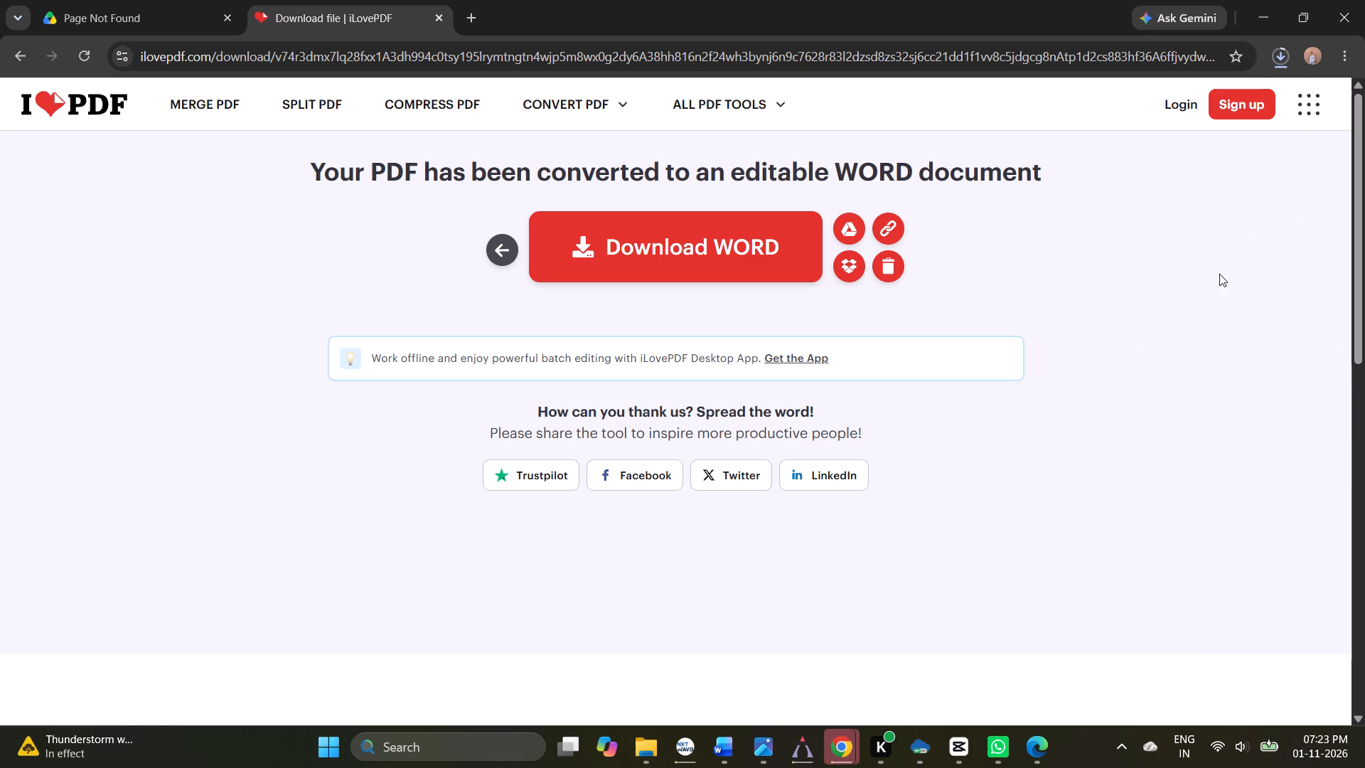
Open the downloaded ADS_LAB_01 qqq.docx in Word and enable editing.
{"action": "left_click", "coordinate": [1279, 60]}
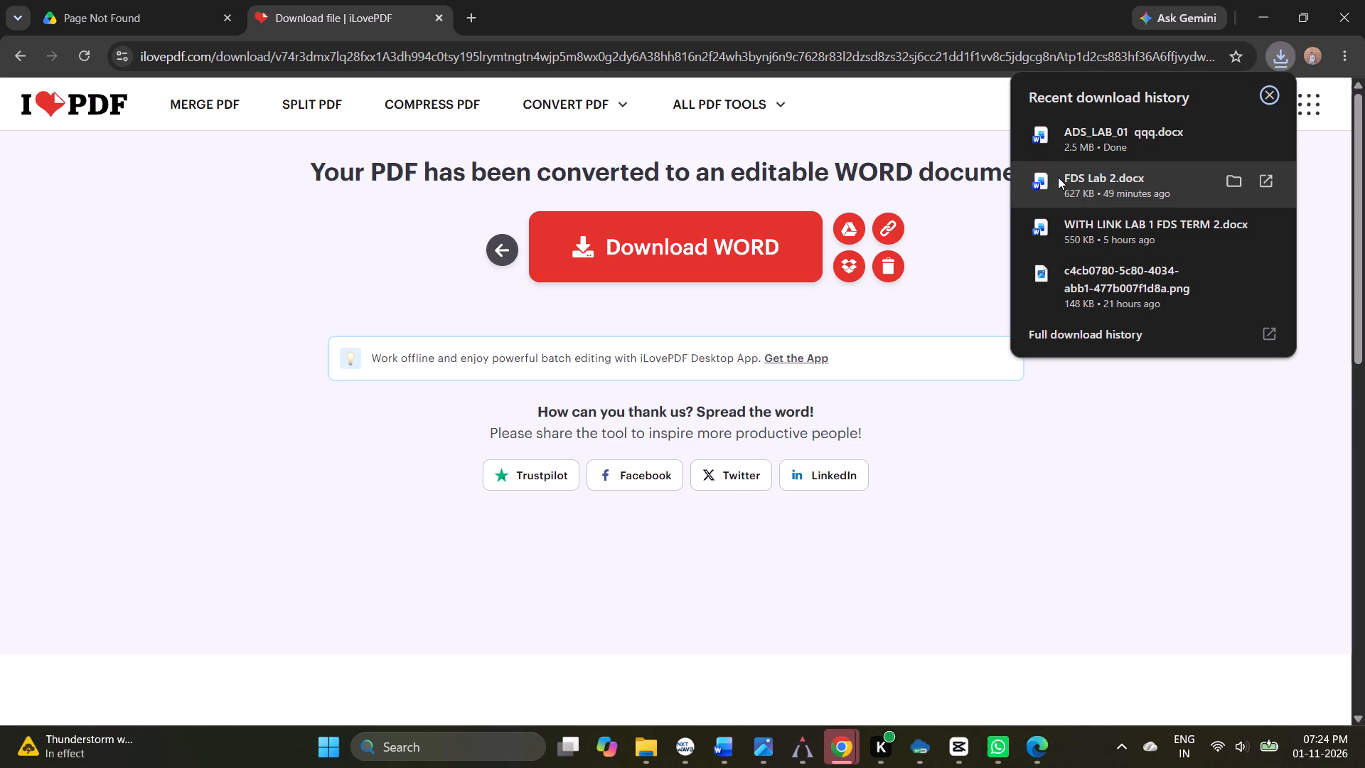
{"action": "double_click", "coordinate": [1112, 135]}
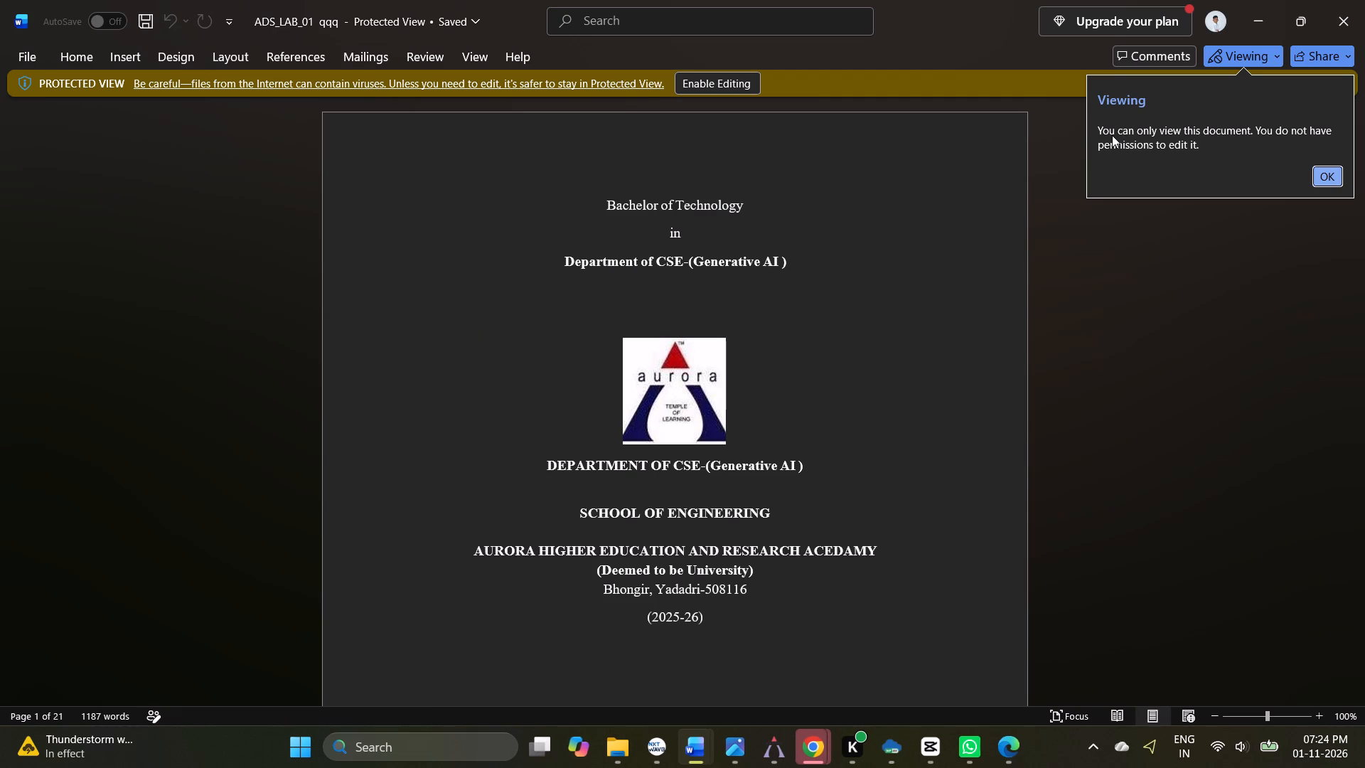
{"action": "left_click", "coordinate": [735, 77]}
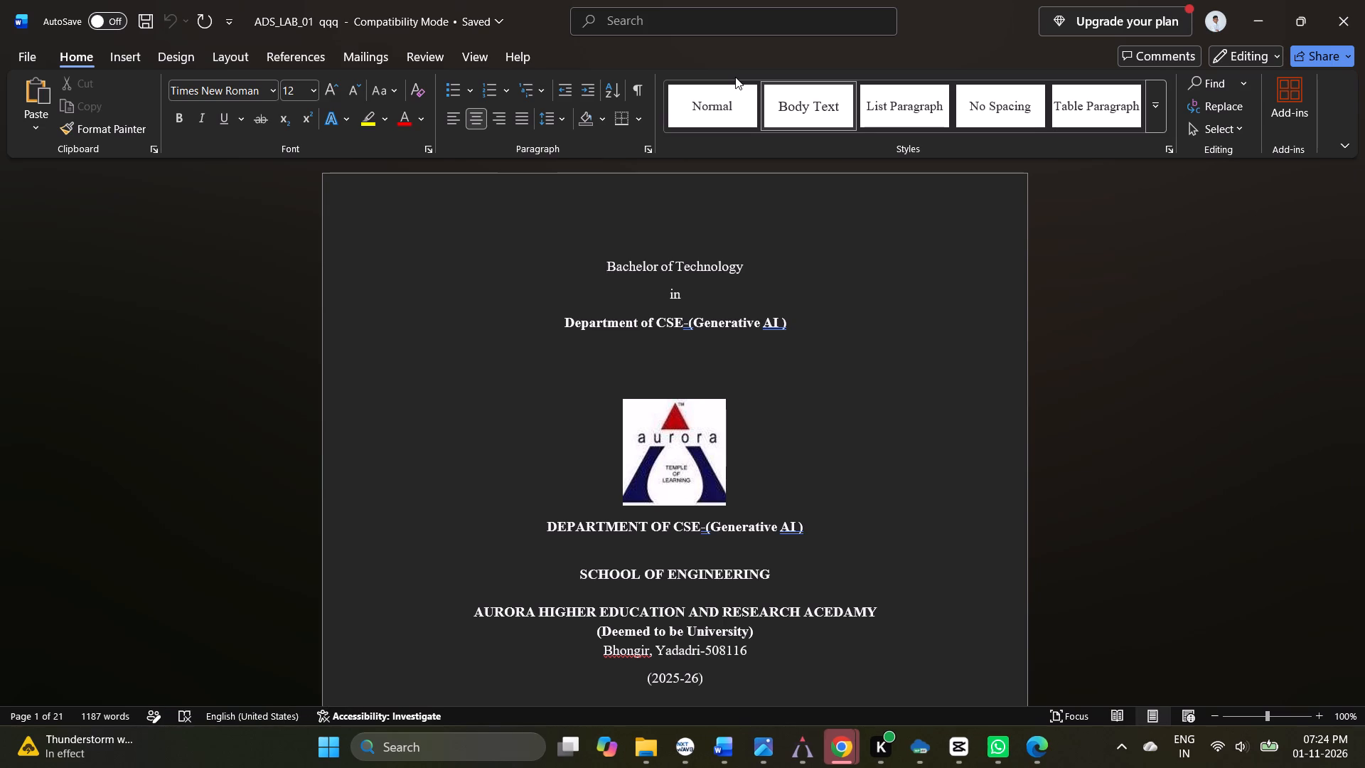
Replace the bold student name in the certificate paragraph on page 2 with the report owner's full name.
{"action": "scroll", "coordinate": [735, 77], "scroll_direction": "down", "scroll_amount": 2}
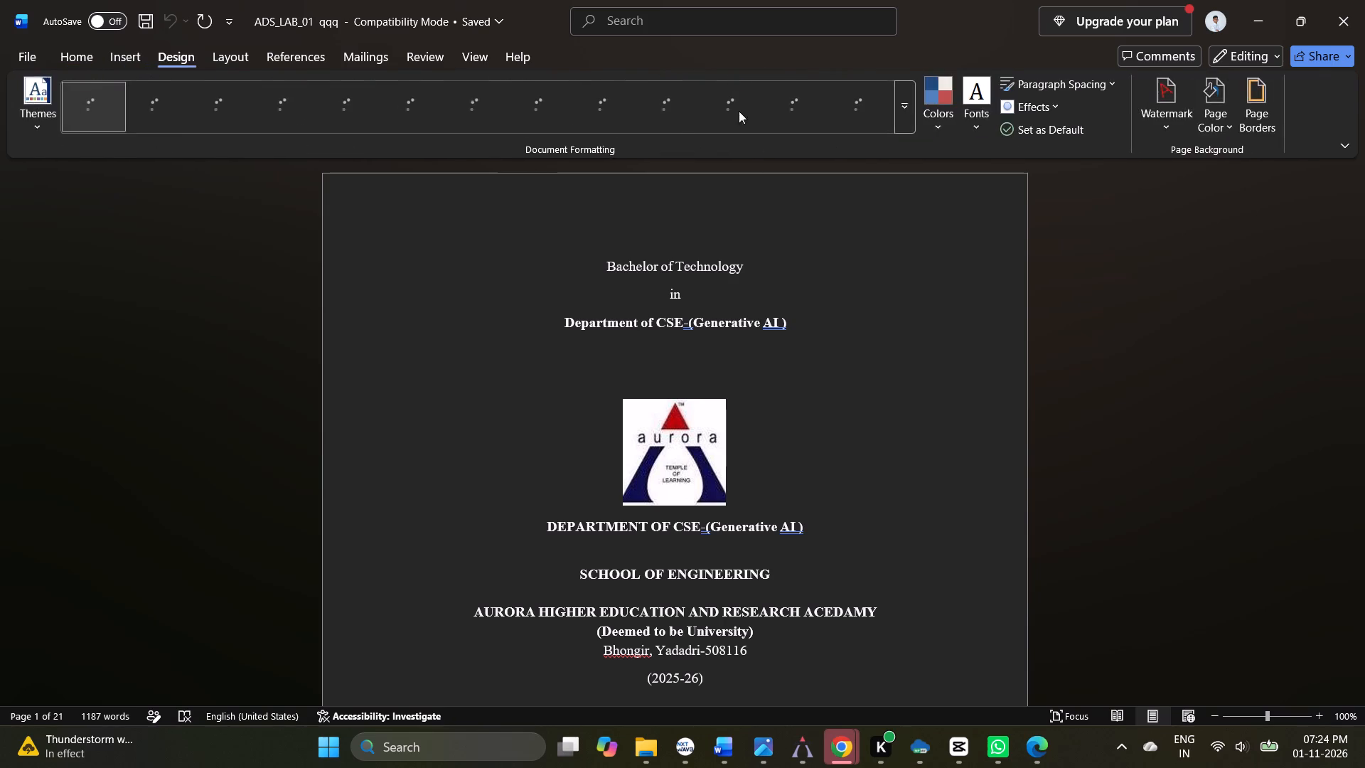
{"action": "scroll", "coordinate": [641, 414], "scroll_direction": "down", "scroll_amount": 4}
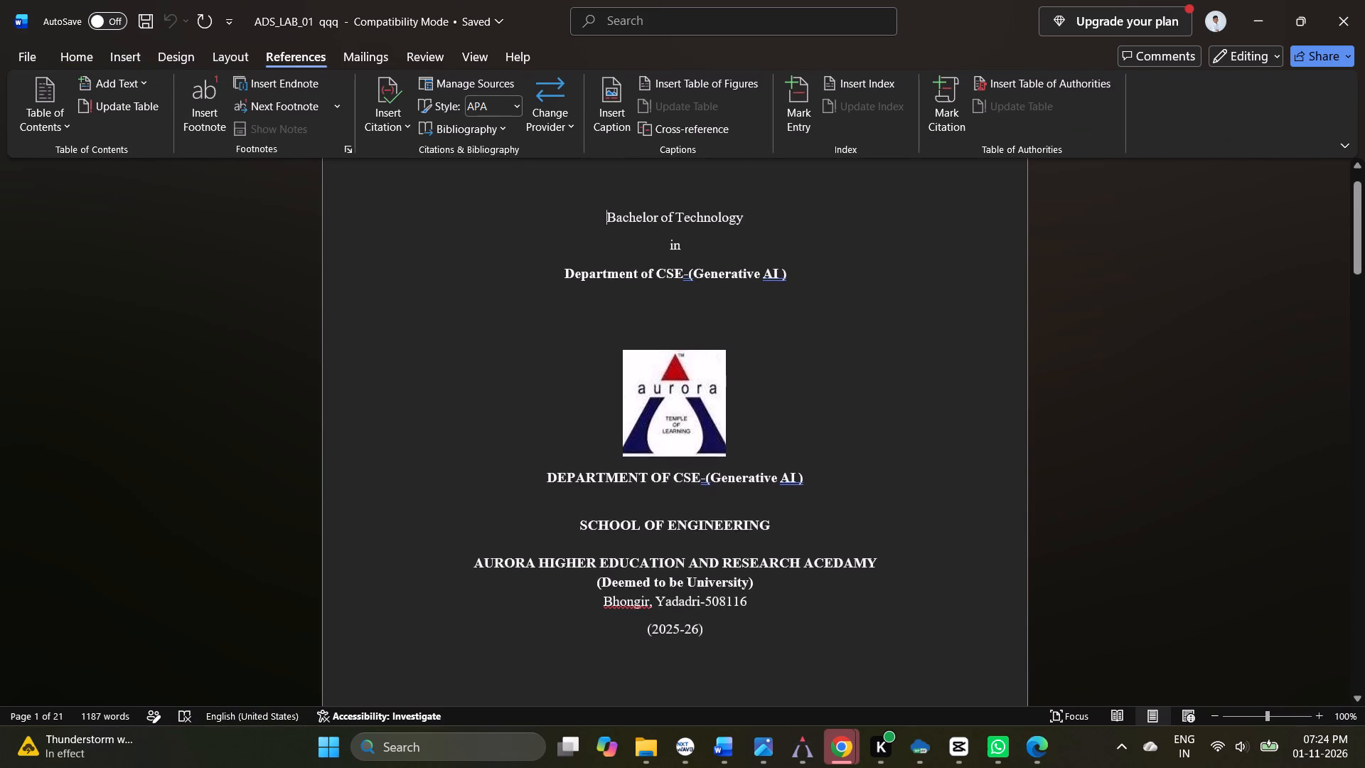
{"action": "scroll", "coordinate": [641, 414], "scroll_direction": "down", "scroll_amount": 1}
{"action": "scroll", "coordinate": [641, 414], "scroll_direction": "up", "scroll_amount": 5}
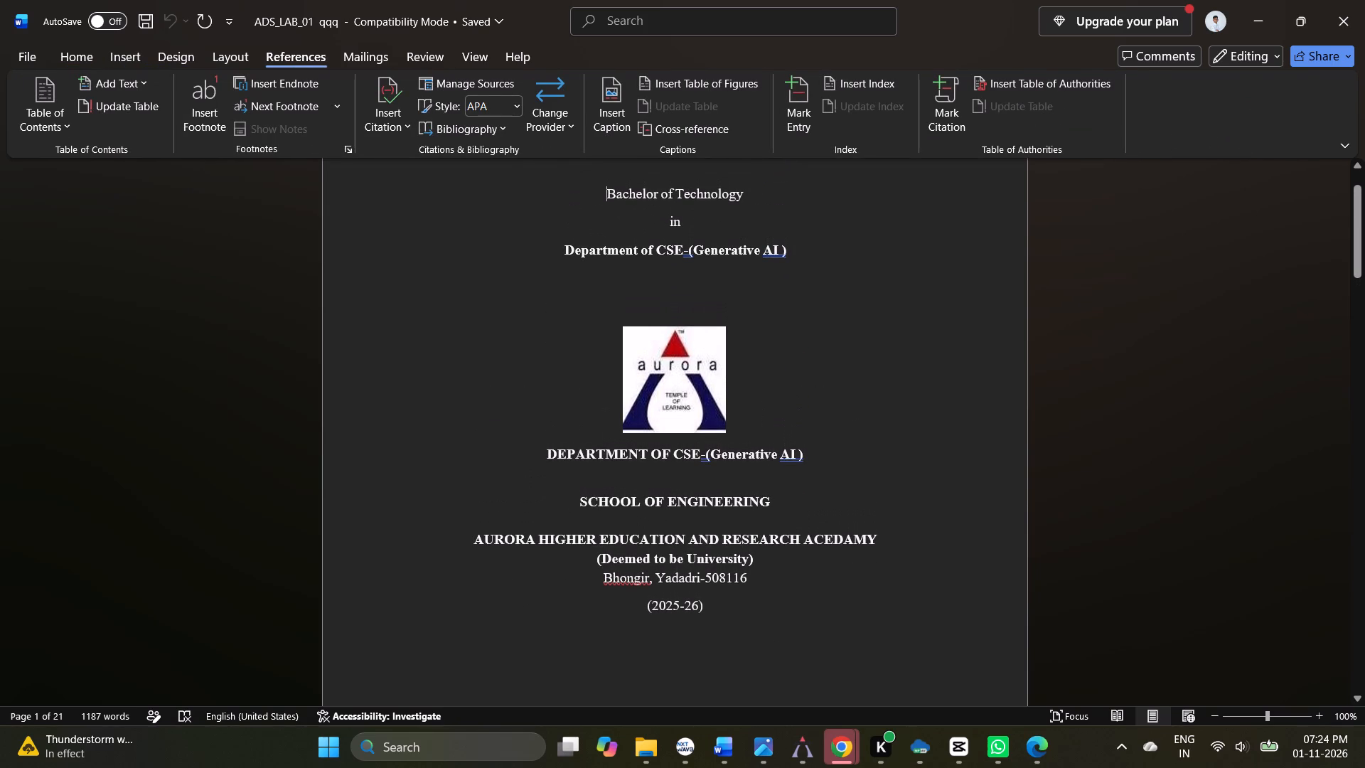
{"action": "scroll", "coordinate": [641, 414], "scroll_direction": "down", "scroll_amount": 8}
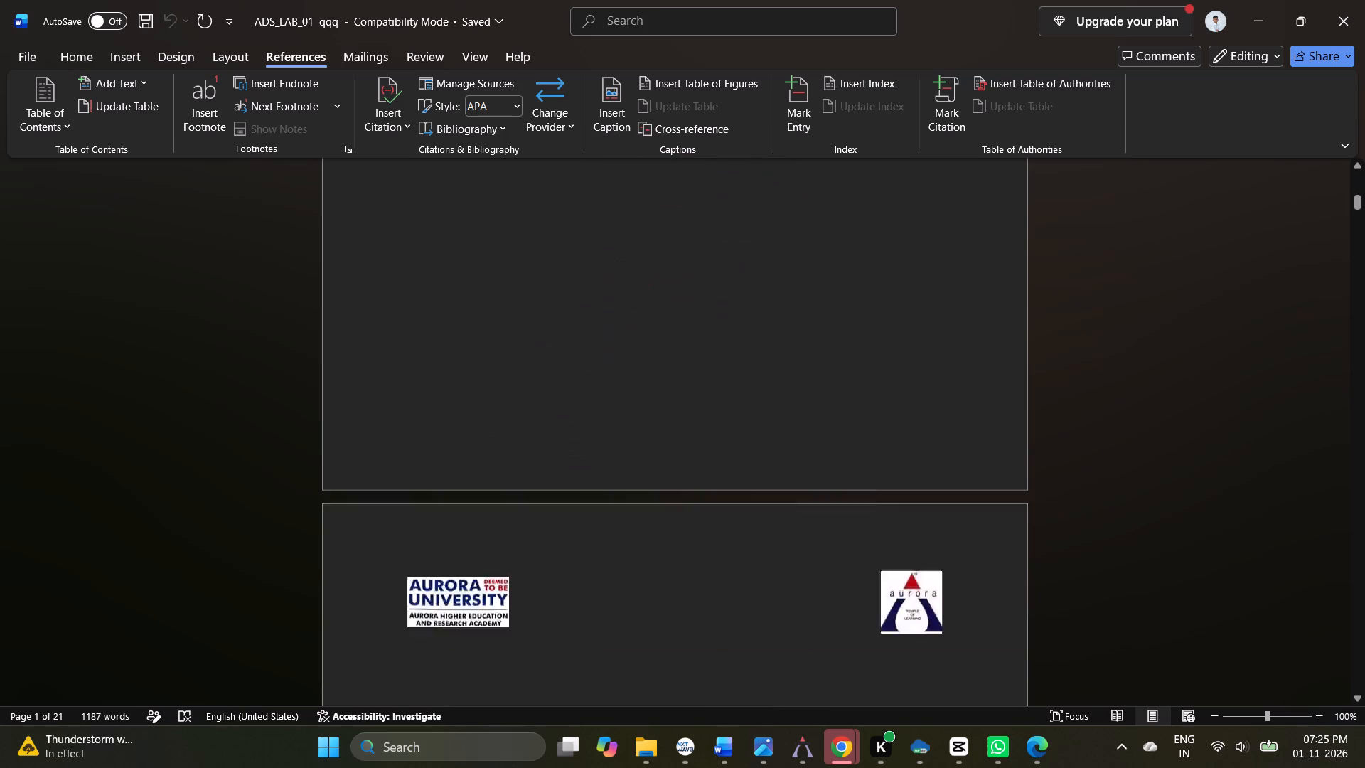
{"action": "scroll", "coordinate": [641, 414], "scroll_direction": "down", "scroll_amount": 1}
{"action": "double_click", "coordinate": [791, 353]}
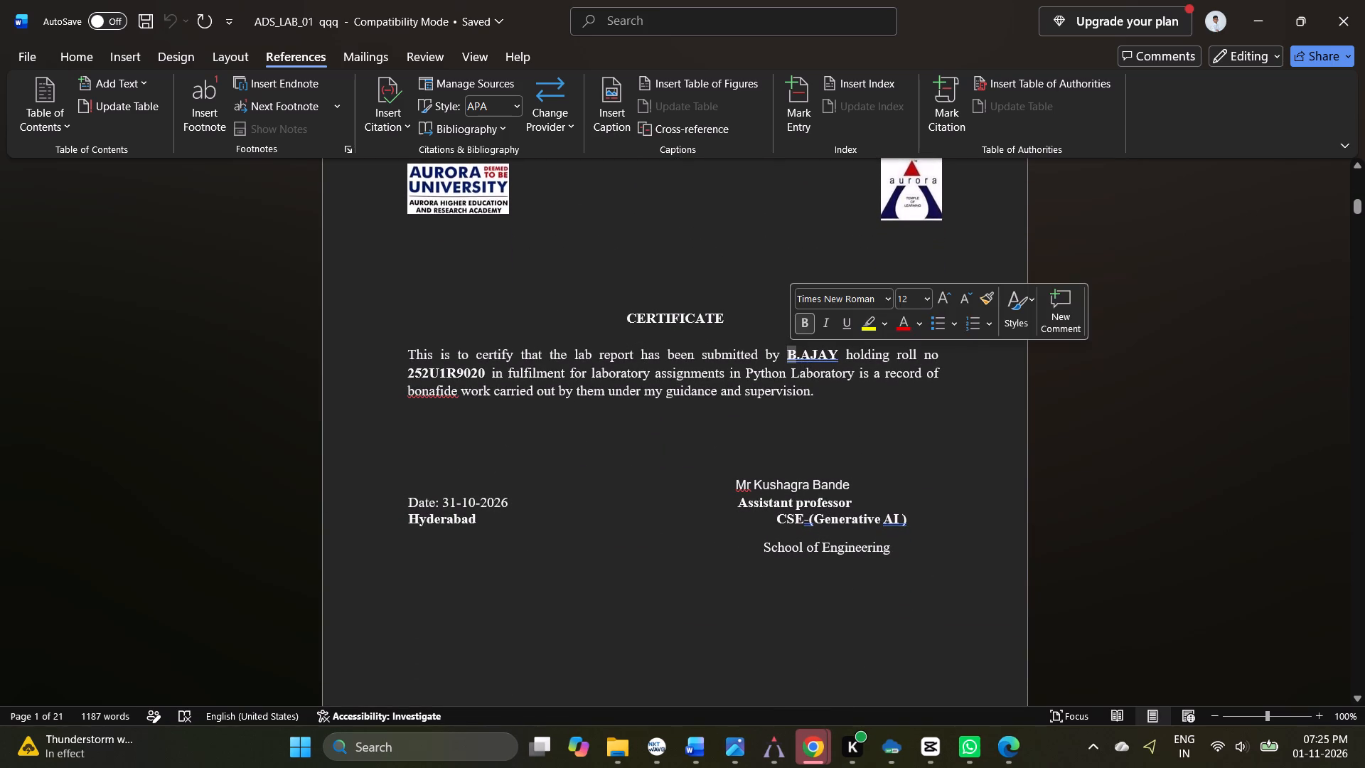
{"action": "double_click", "coordinate": [813, 355]}
{"action": "key", "text": "BackSpace"}
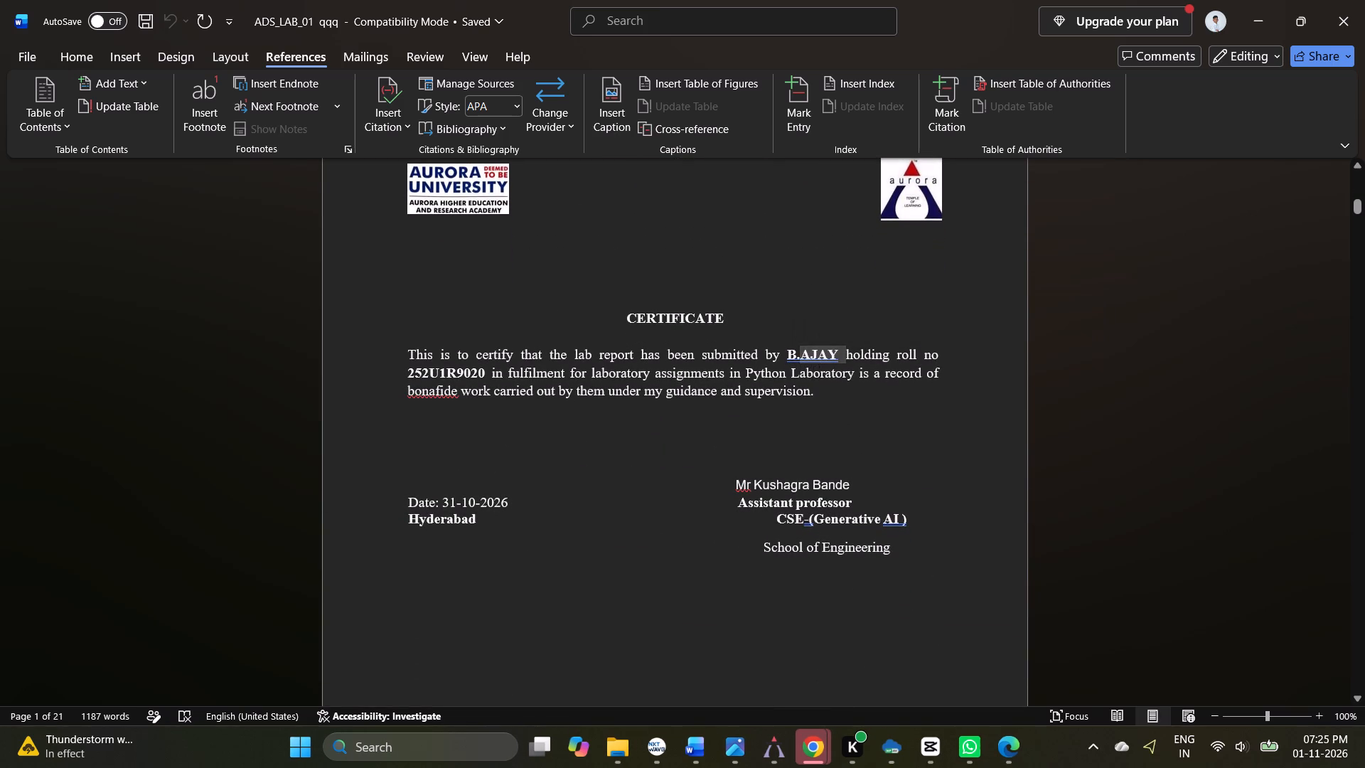
{"action": "key", "text": "BackSpace"}
{"action": "key", "text": "BackSpace"}
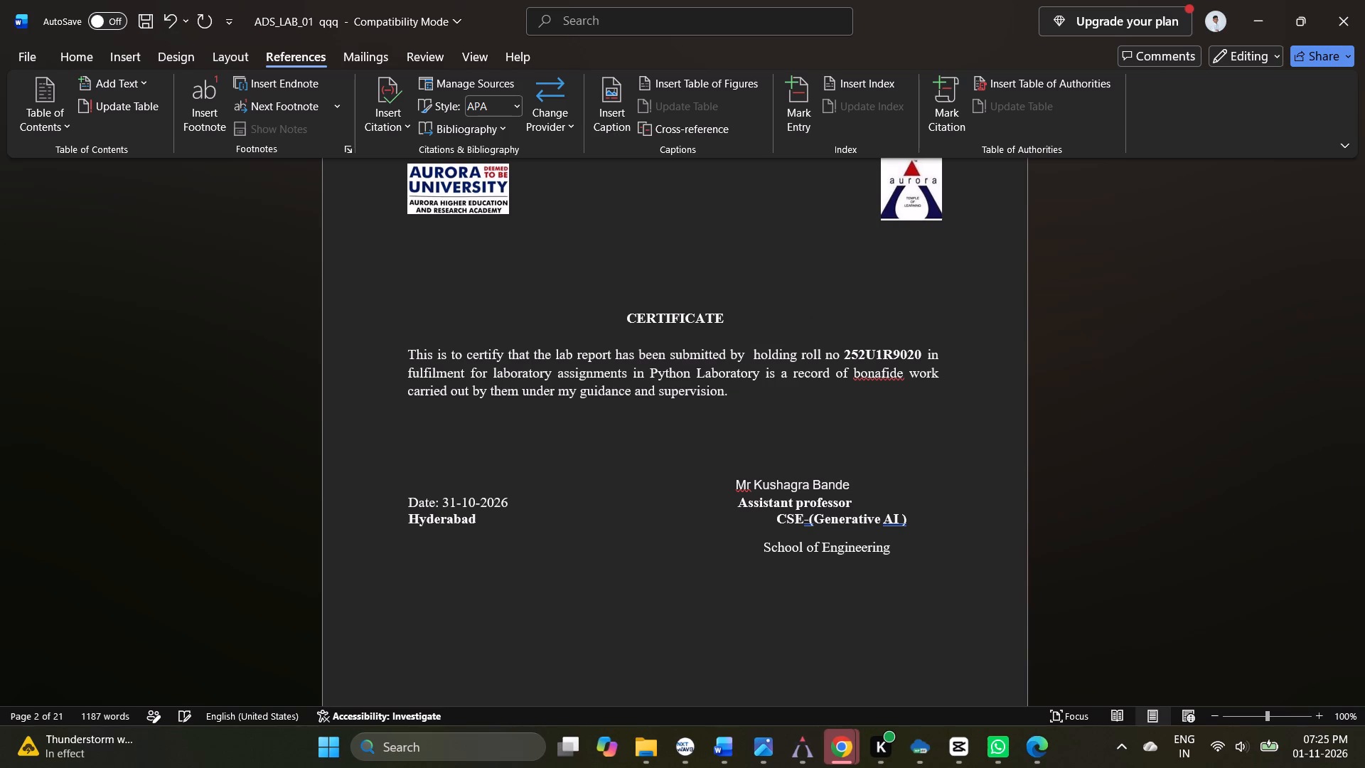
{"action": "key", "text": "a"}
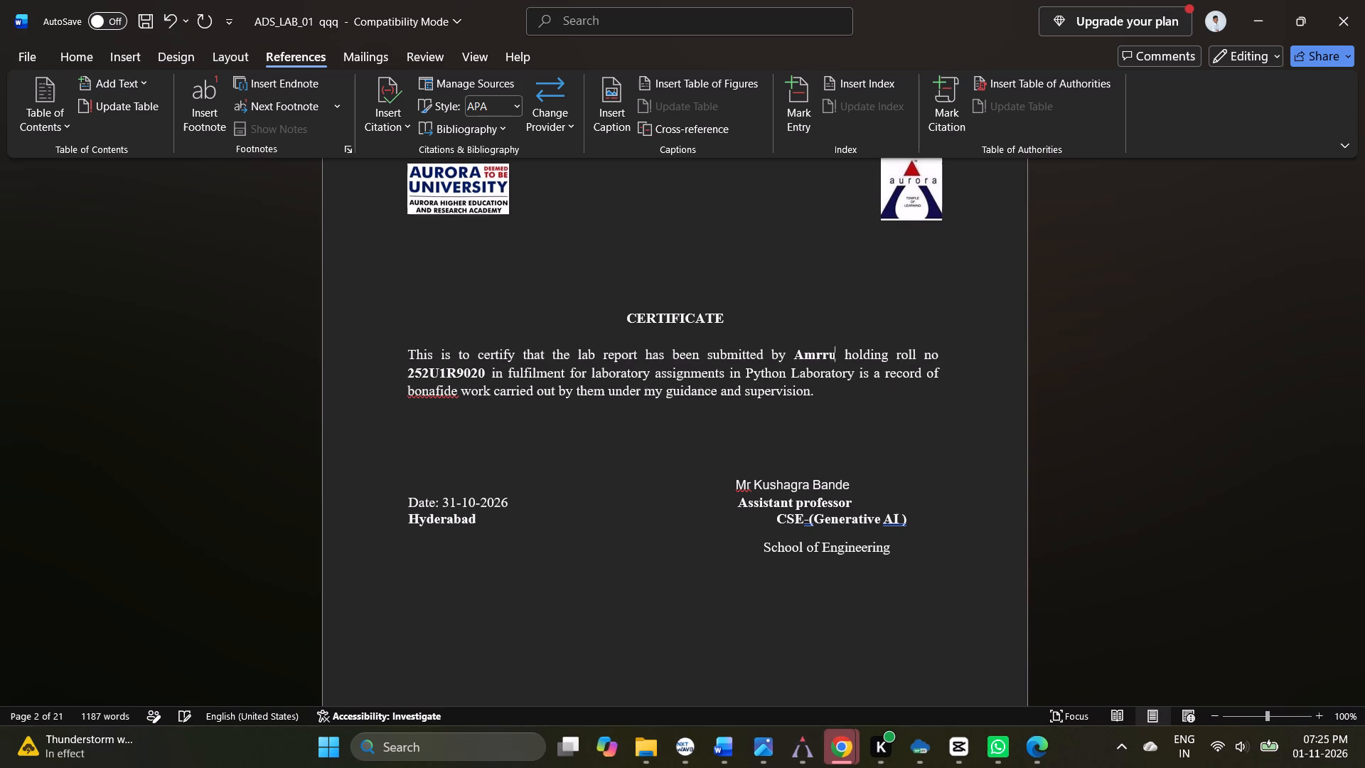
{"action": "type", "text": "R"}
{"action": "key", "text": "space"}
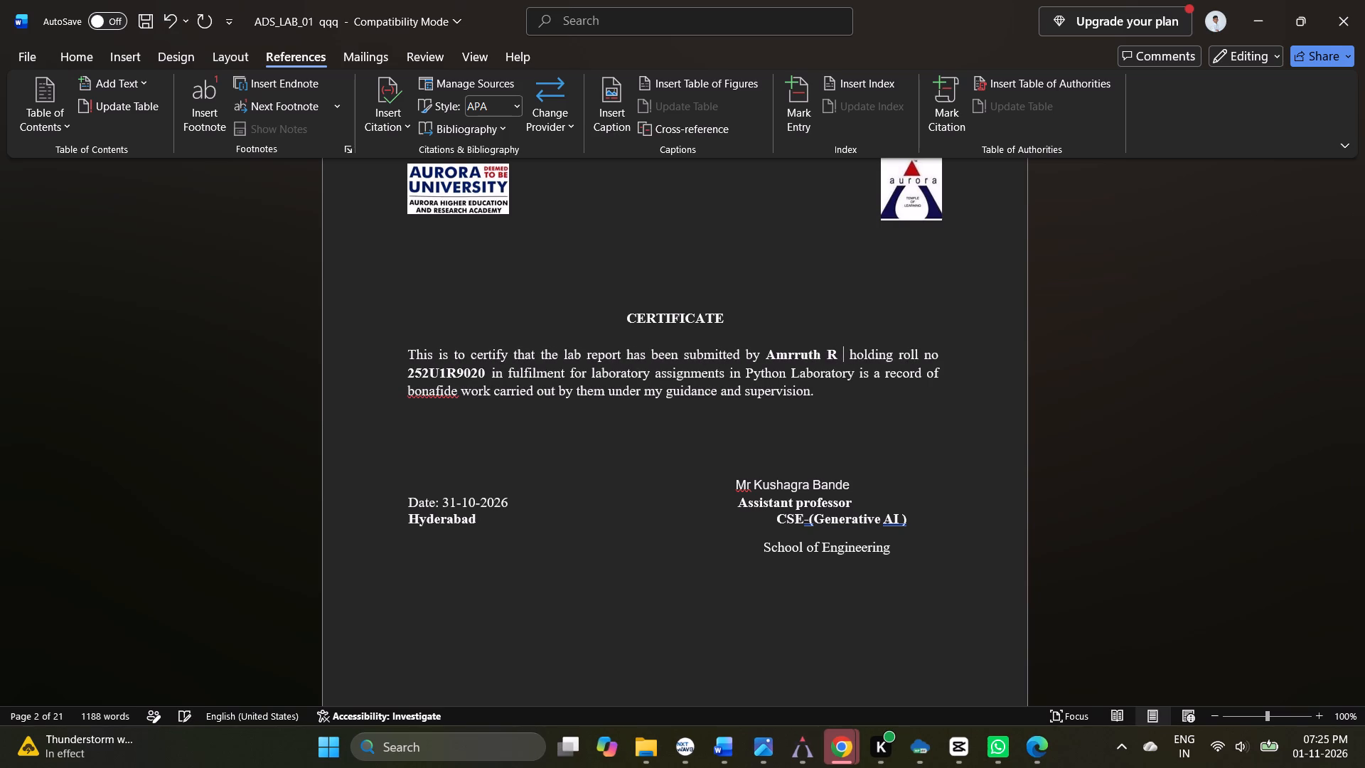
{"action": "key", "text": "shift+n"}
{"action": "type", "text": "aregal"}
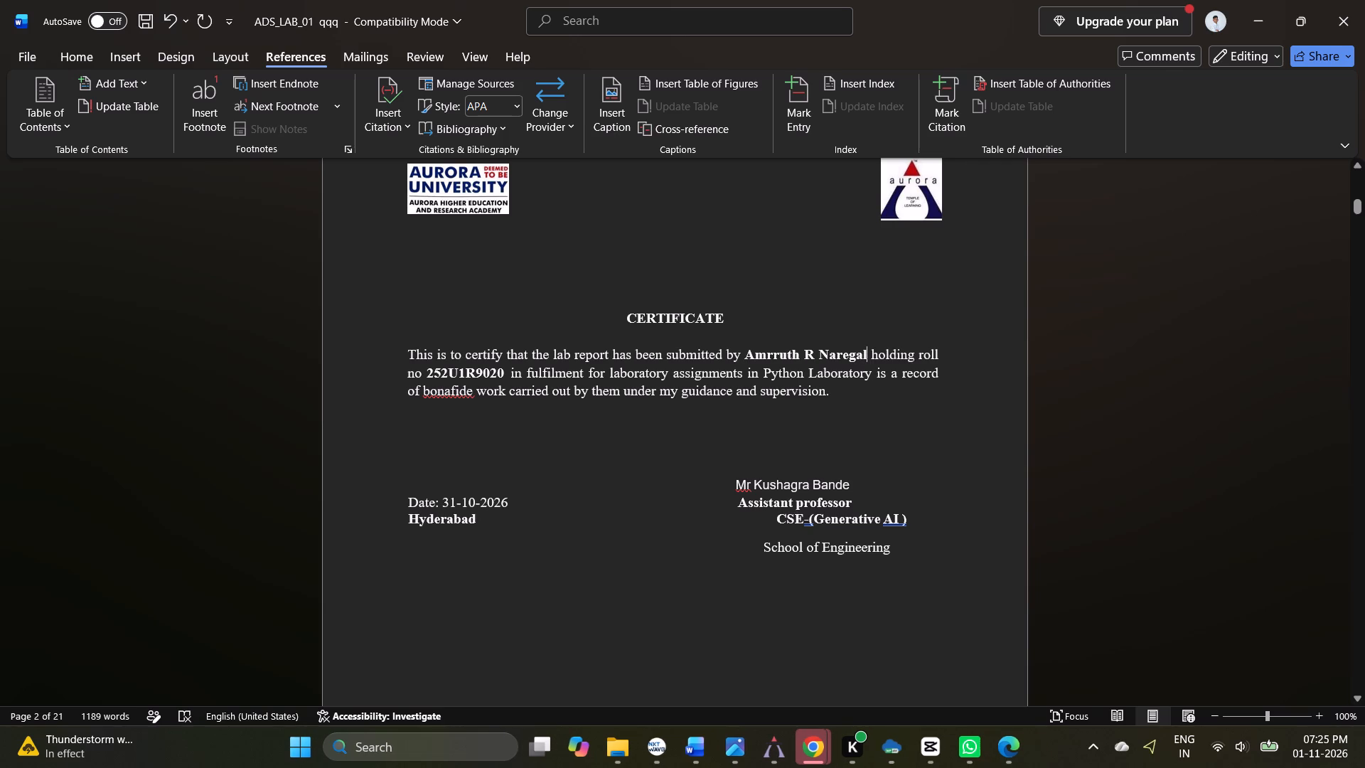
Replace the last two digits of the certificate's roll number to match the report owner's roll number.
{"action": "left_click", "coordinate": [508, 377]}
{"action": "key", "text": "Left"}
{"action": "key", "text": "BackSpace"}
{"action": "key", "text": "BackSpace"}
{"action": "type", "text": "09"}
Set the certificate date to 01-11-2026.
{"action": "left_click", "coordinate": [451, 496]}
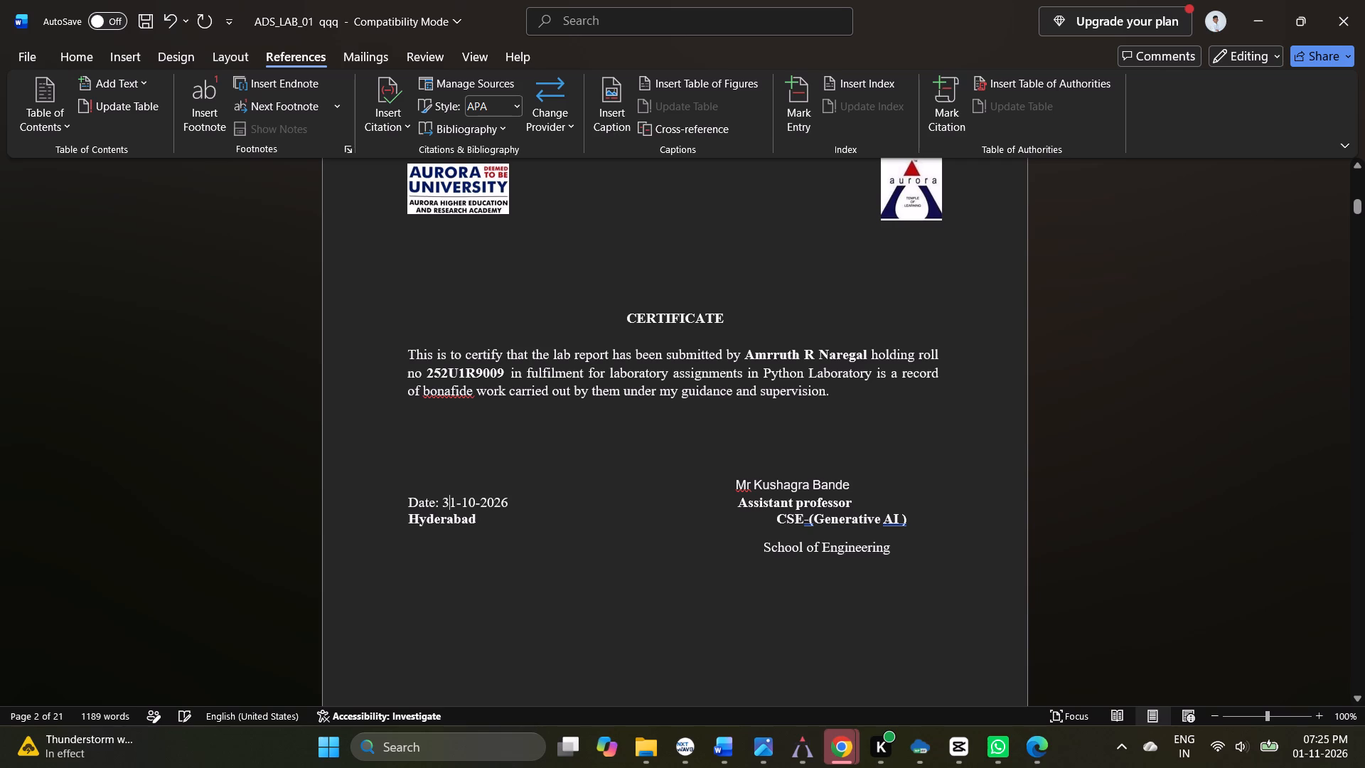
{"action": "key", "text": "BackSpace"}
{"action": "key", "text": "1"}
{"action": "key", "text": "BackSpace"}
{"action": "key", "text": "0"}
{"action": "key", "text": "Right"}
{"action": "key", "text": "Right"}
{"action": "key", "text": "Right"}
{"action": "key", "text": "Right"}
{"action": "key", "text": "BackSpace"}
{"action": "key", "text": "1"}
Switch to the NxtWave portal, open the Company Specific LECTURE - DI session resource and verify the Face ID.
{"action": "scroll", "coordinate": [451, 496], "scroll_direction": "down", "scroll_amount": 7}
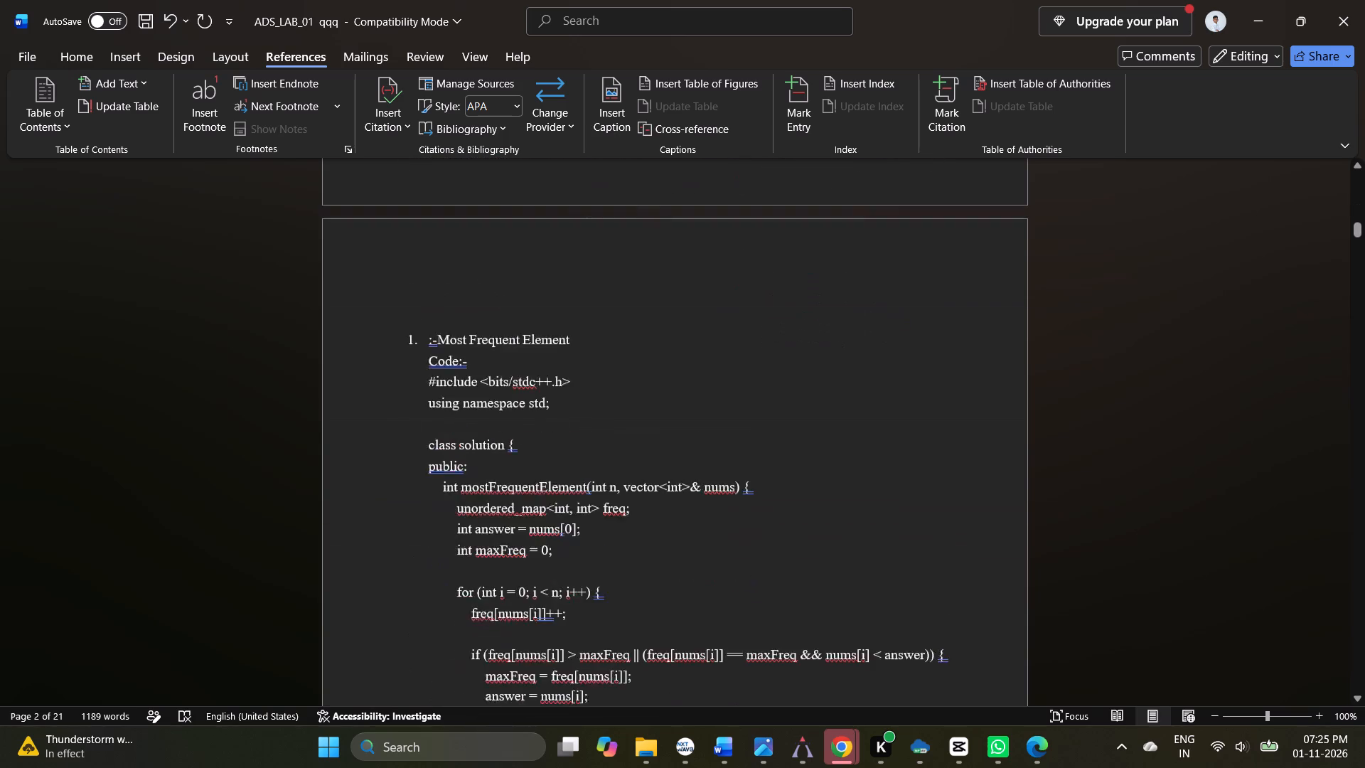
{"action": "scroll", "coordinate": [451, 496], "scroll_direction": "down", "scroll_amount": 5}
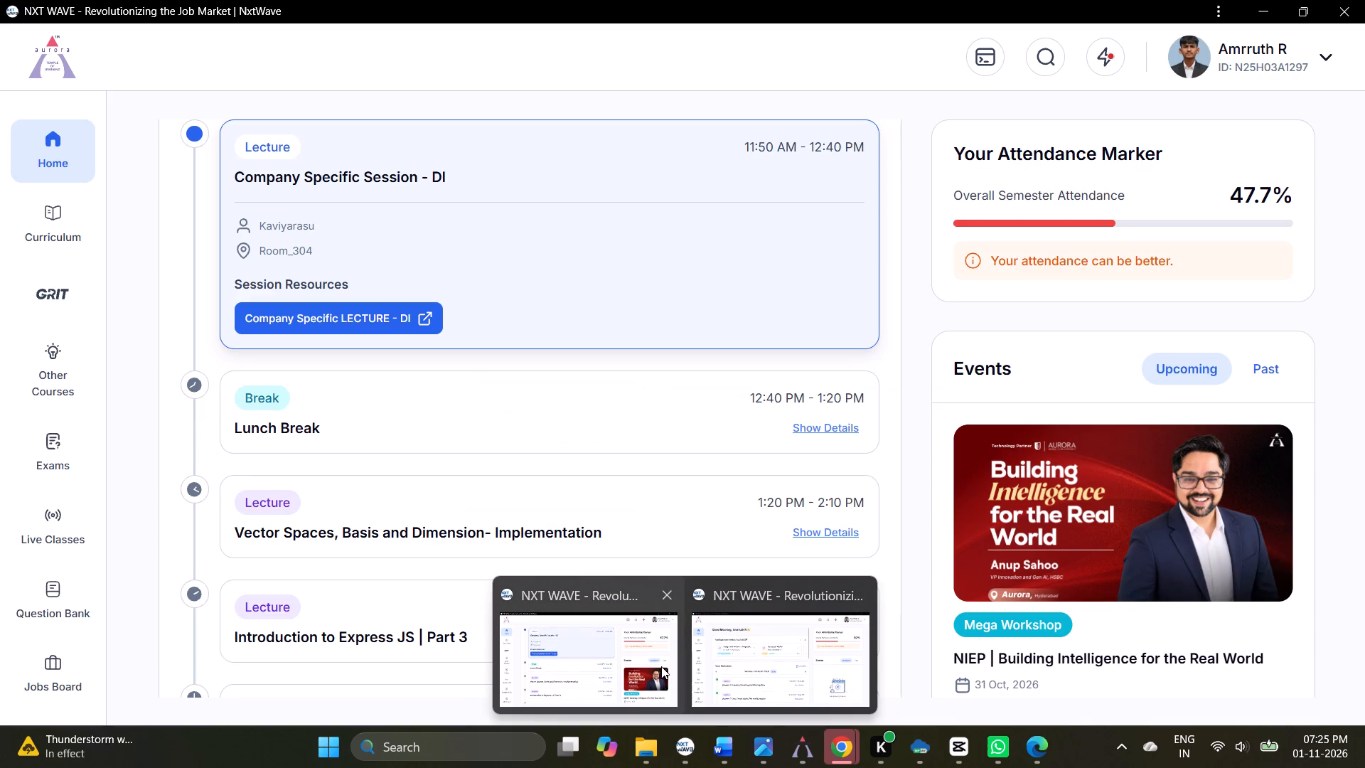
{"action": "left_click", "coordinate": [595, 613]}
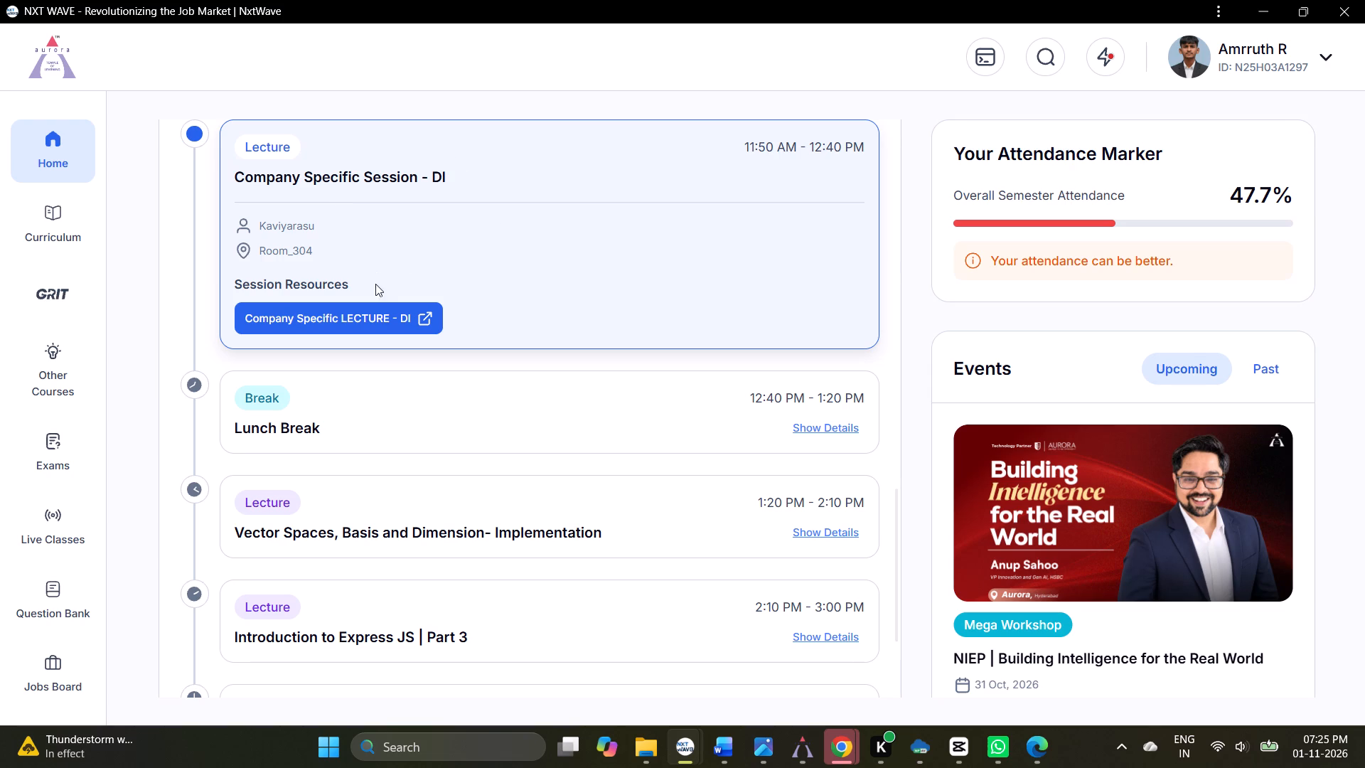
{"action": "left_click", "coordinate": [383, 311]}
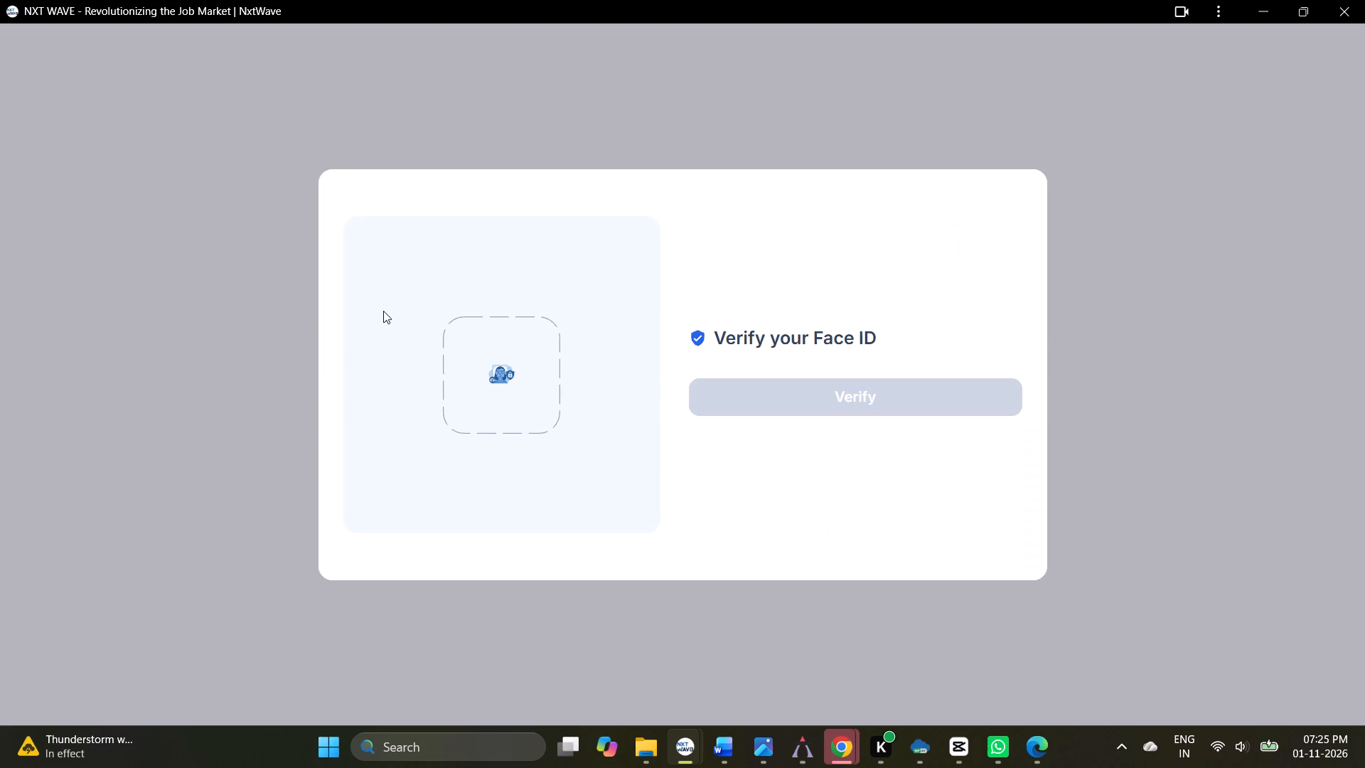
{"action": "left_click", "coordinate": [894, 428]}
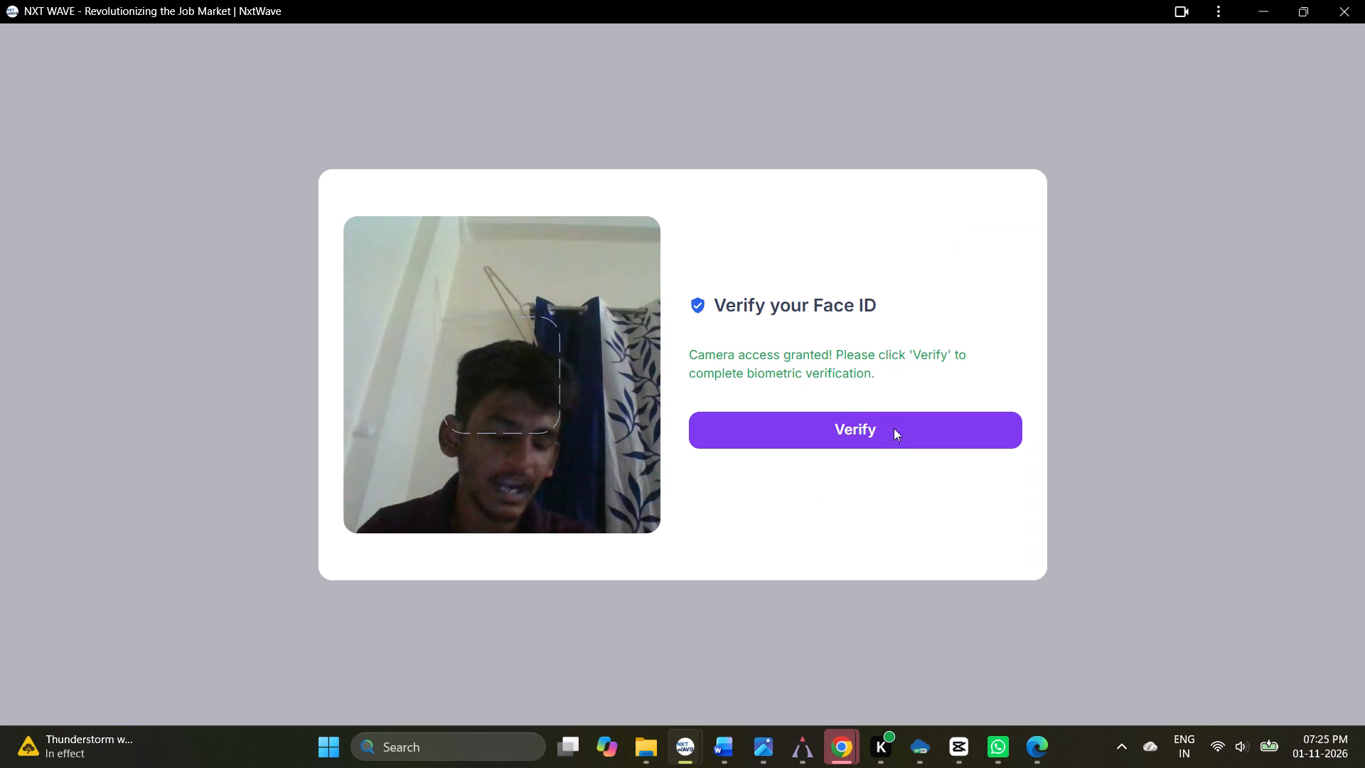
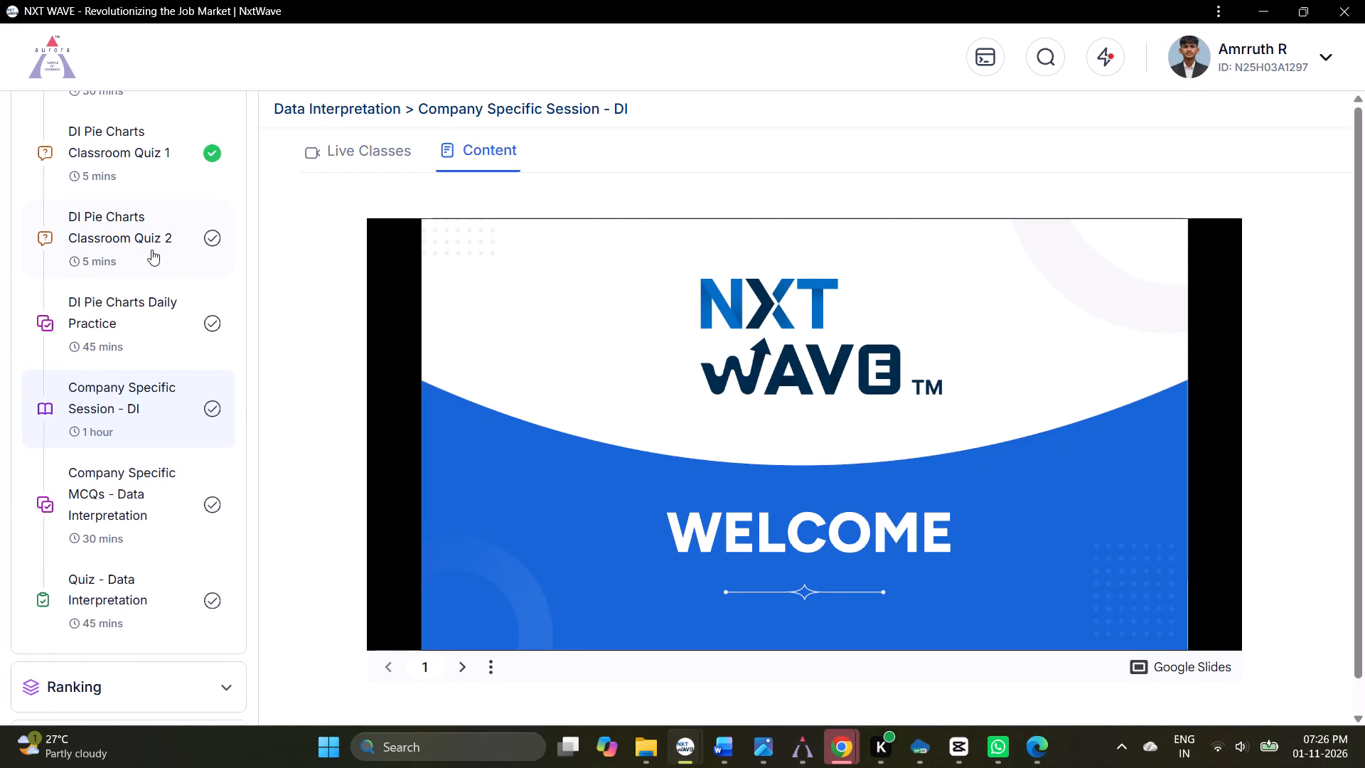
Leave the Data Interpretation session and open the Design and Analysis of Algorithms course under Advanced Data Structures in the Year 2 - Term 2 curriculum.
{"action": "scroll", "coordinate": [152, 235], "scroll_direction": "up", "scroll_amount": 18}
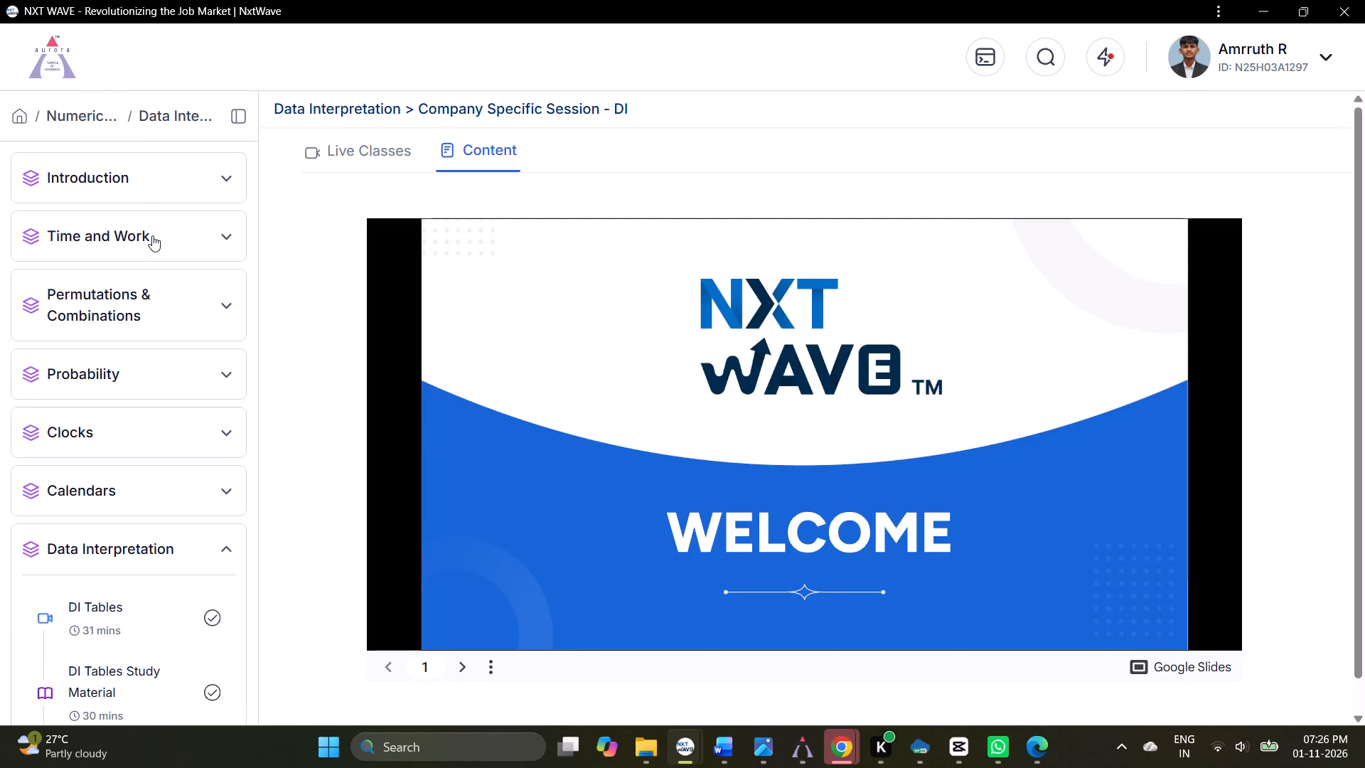
{"action": "scroll", "coordinate": [134, 369], "scroll_direction": "right", "scroll_amount": 11}
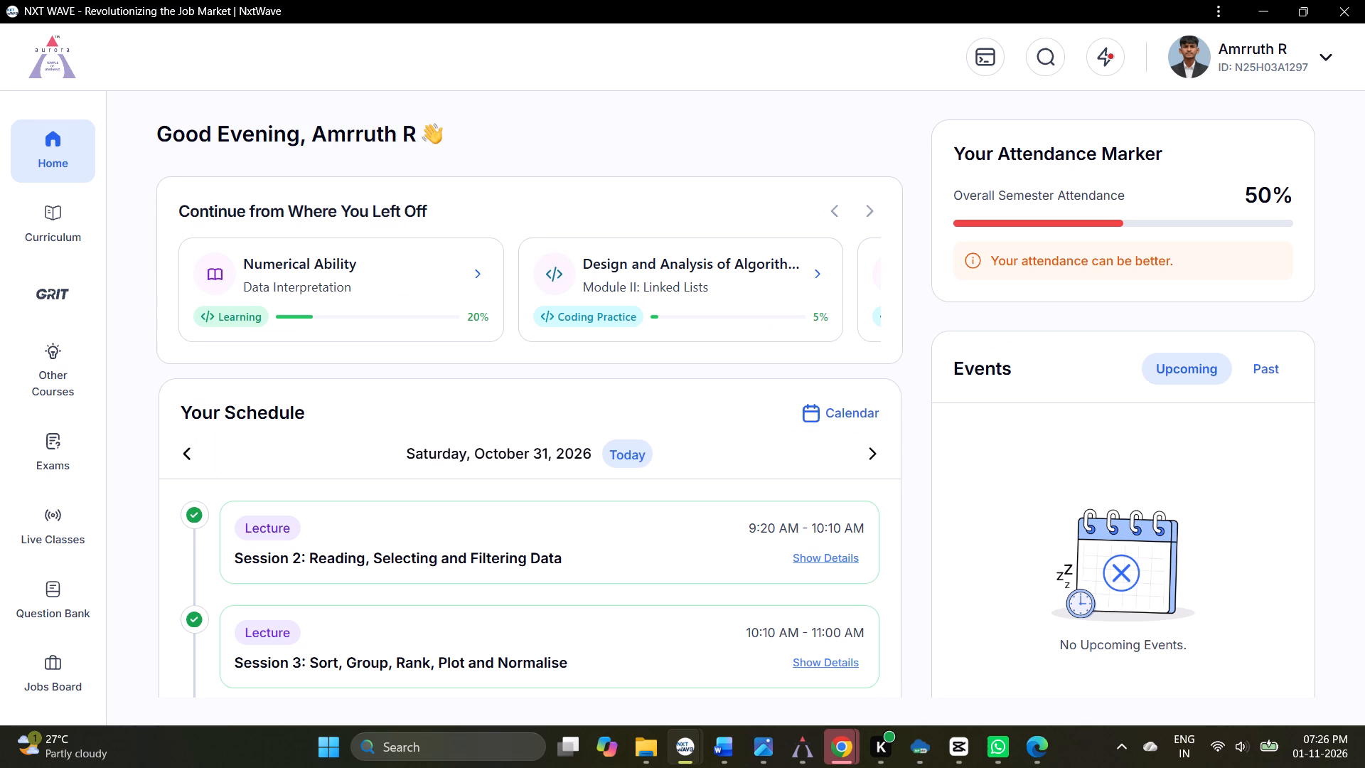
{"action": "left_click", "coordinate": [59, 215]}
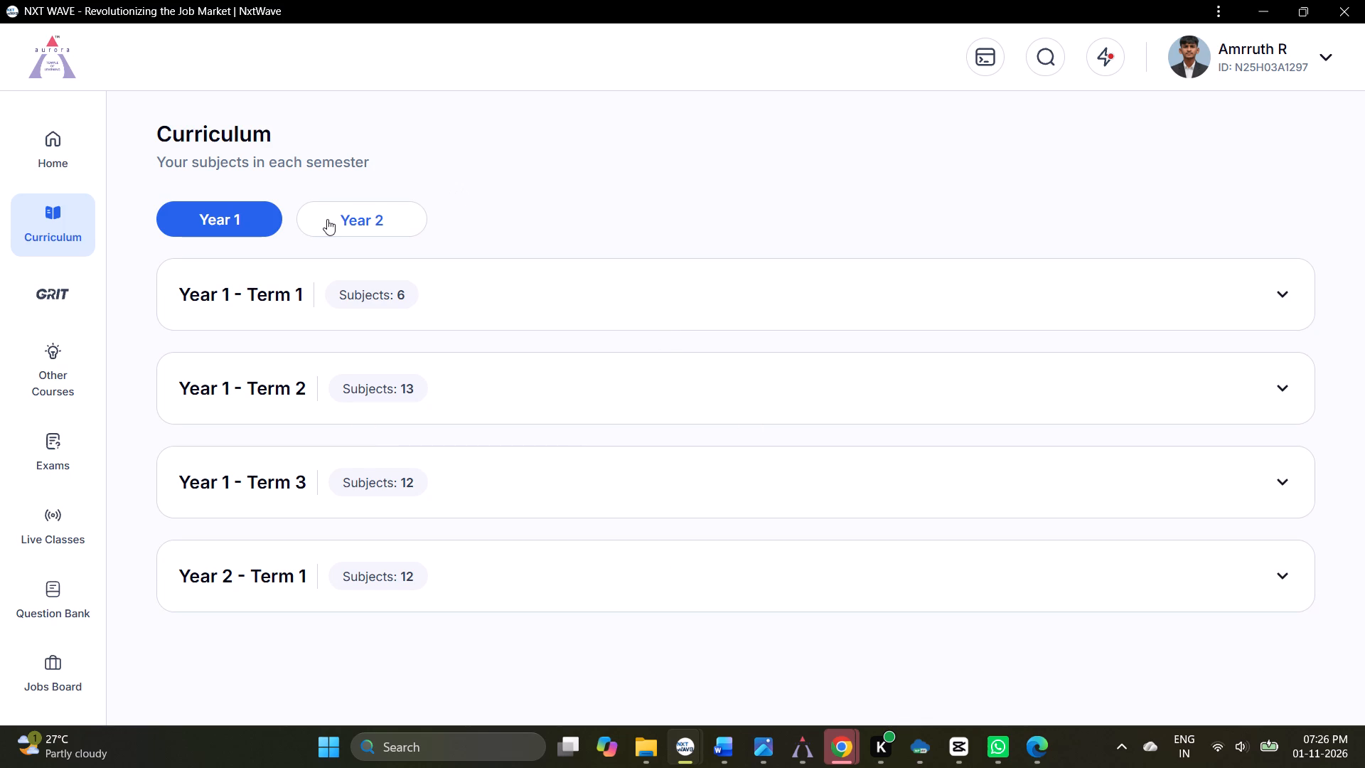
{"action": "left_click", "coordinate": [327, 219]}
{"action": "left_click", "coordinate": [359, 319]}
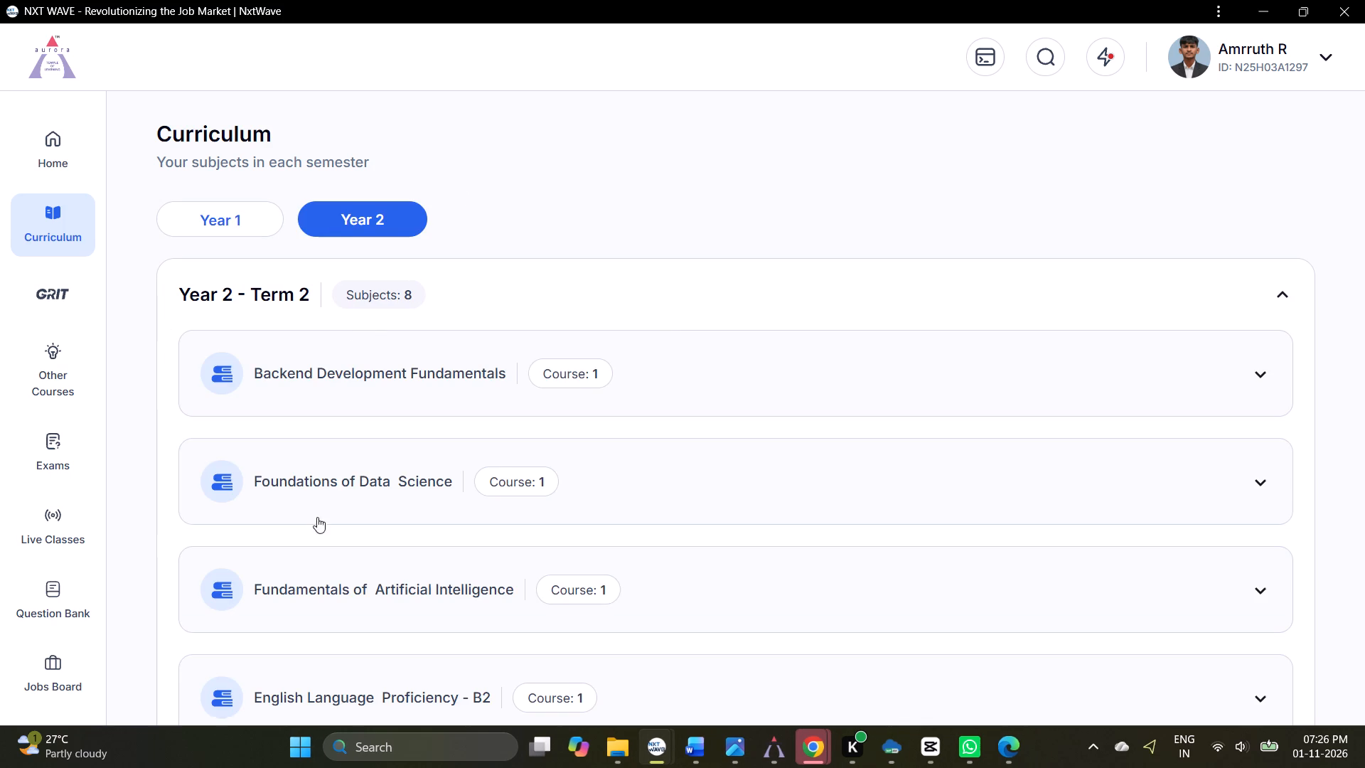
{"action": "scroll", "coordinate": [321, 533], "scroll_direction": "down", "scroll_amount": 3}
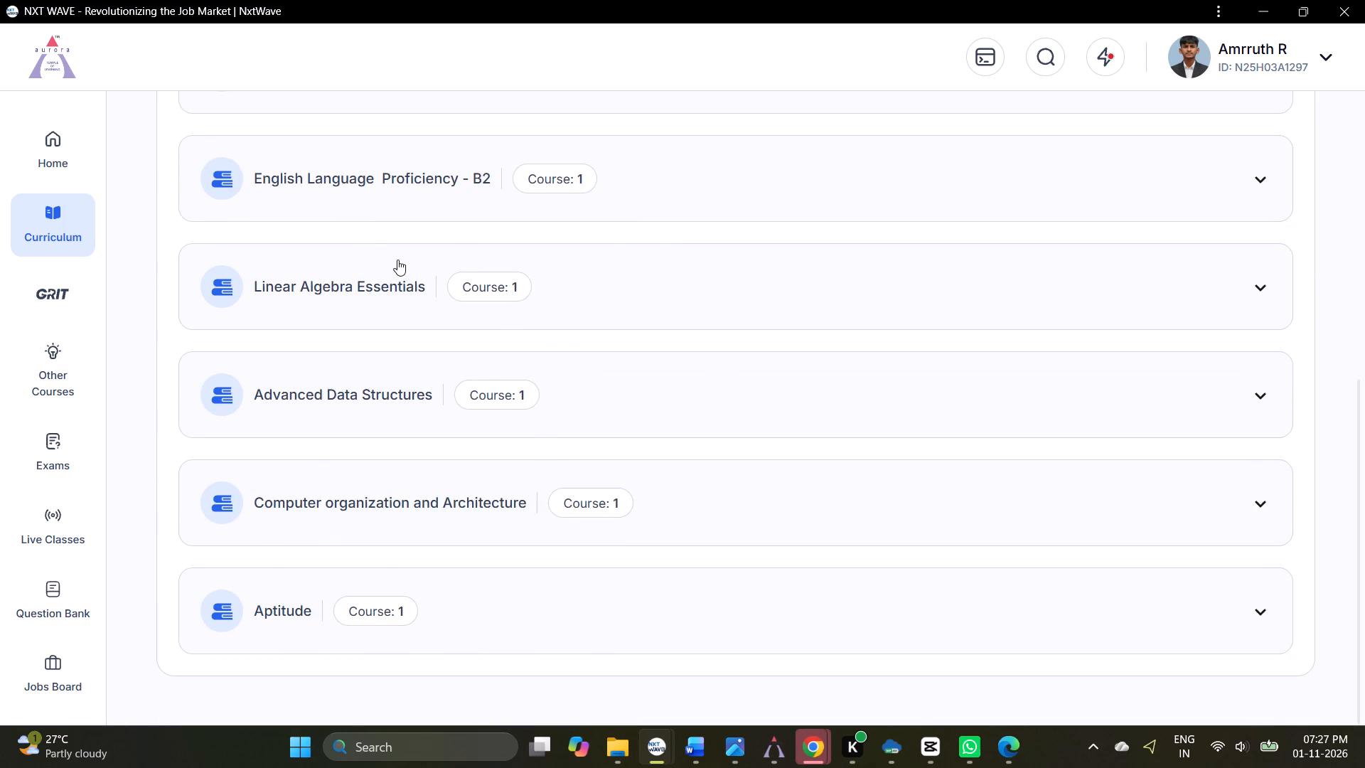
{"action": "left_click", "coordinate": [449, 375]}
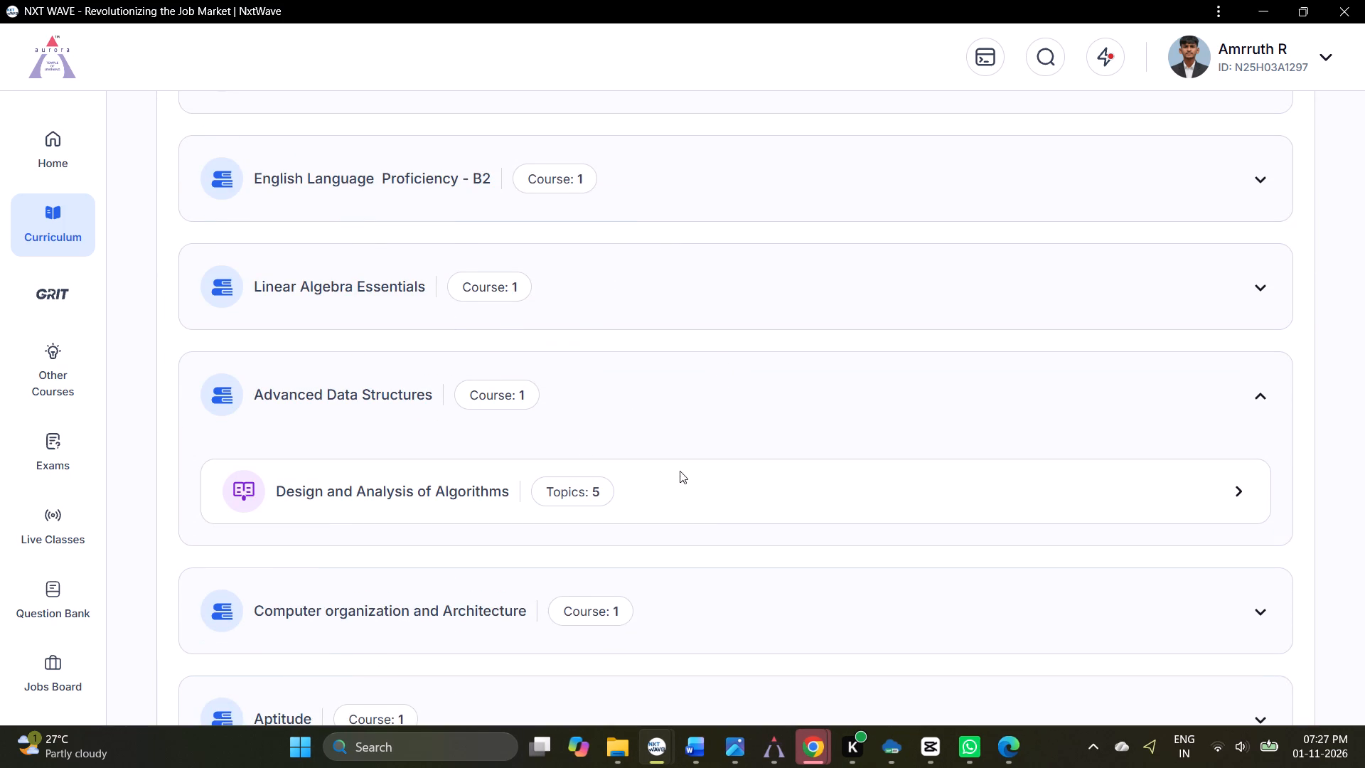
{"action": "left_click", "coordinate": [728, 511]}
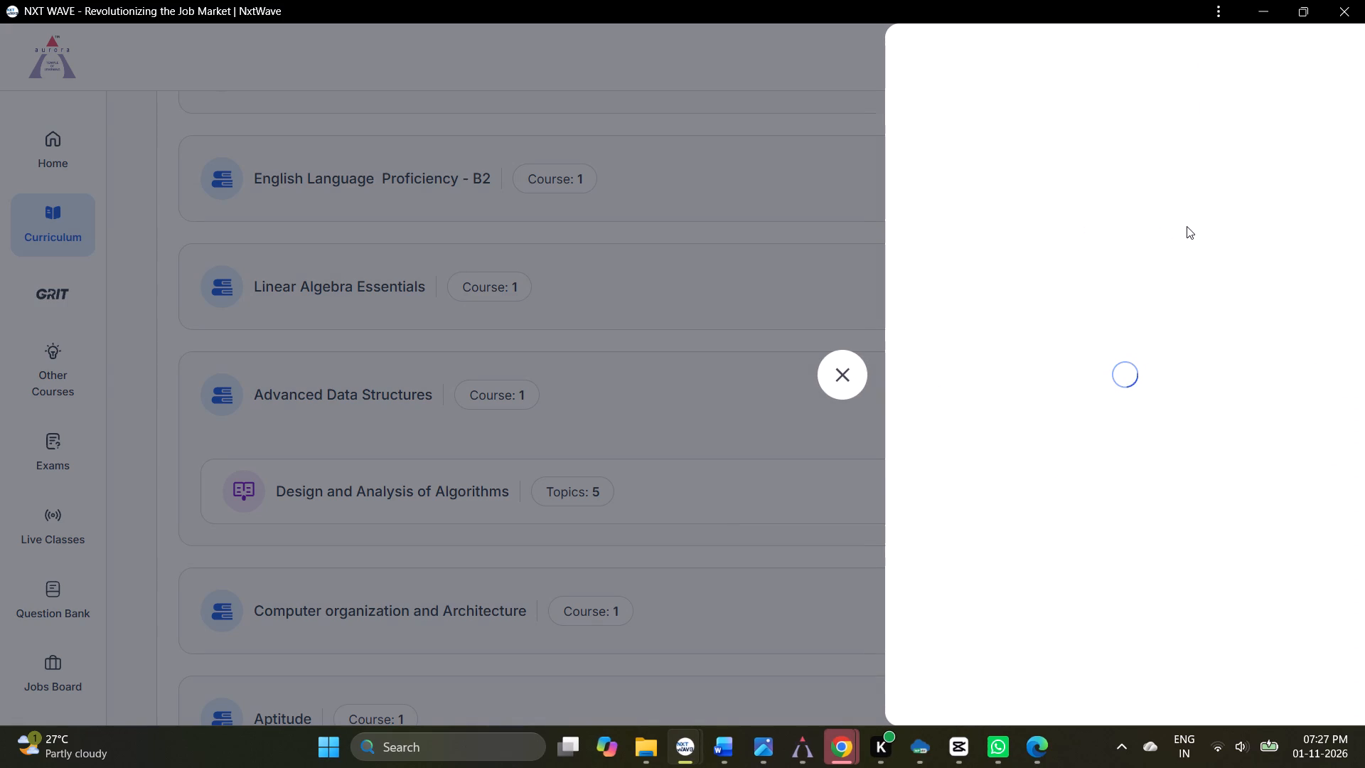
{"action": "left_click", "coordinate": [1187, 226]}
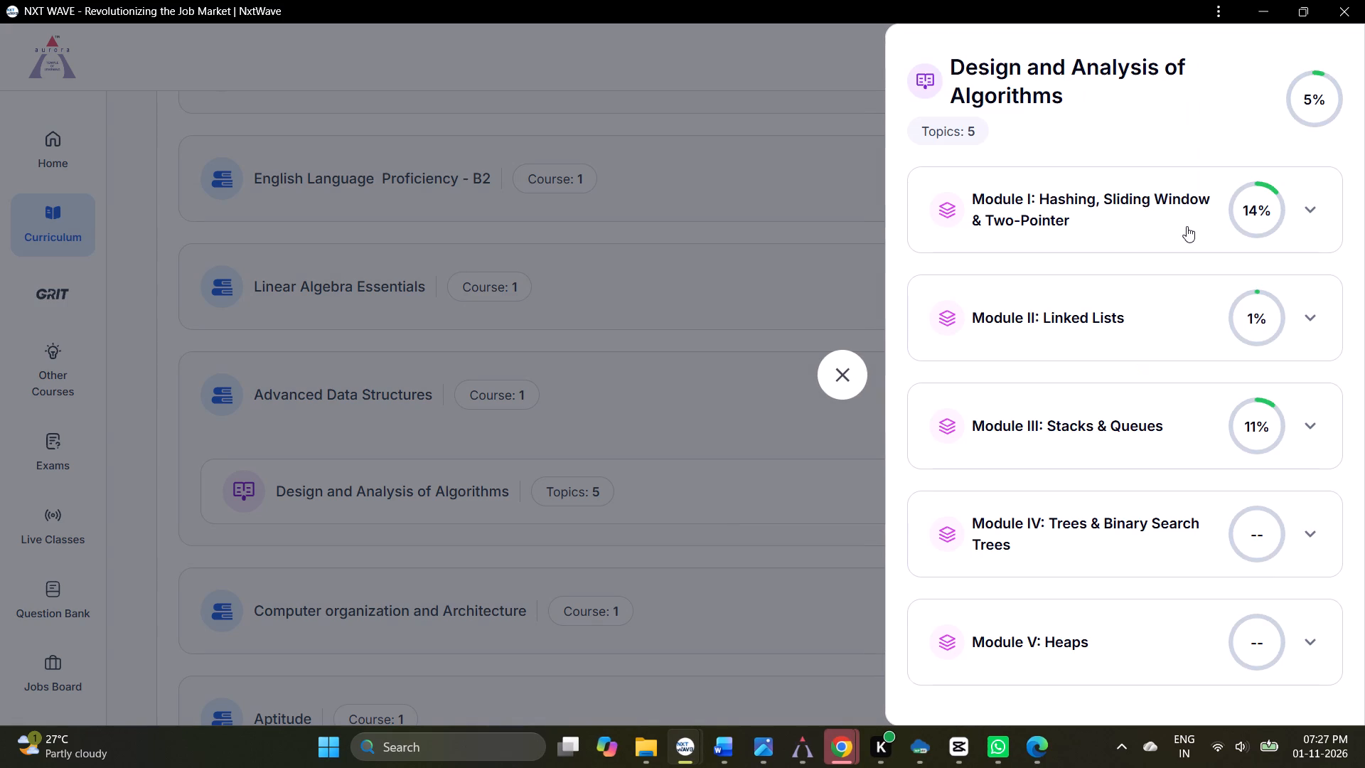
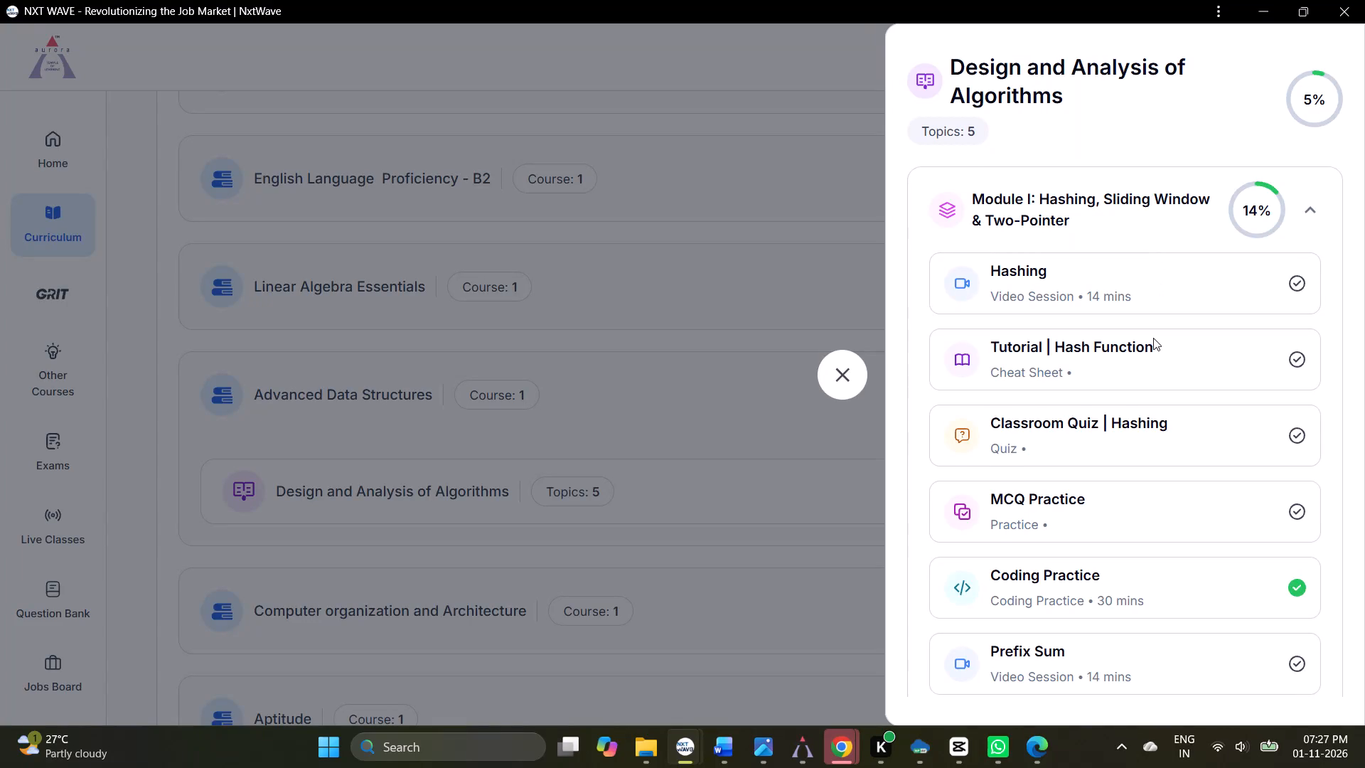
Open the Most Frequent Element problem from the first Coding Practice set of Module I: Hashing, Sliding Window & Two-Pointer.
{"action": "scroll", "coordinate": [1153, 338], "scroll_direction": "down", "scroll_amount": 2}
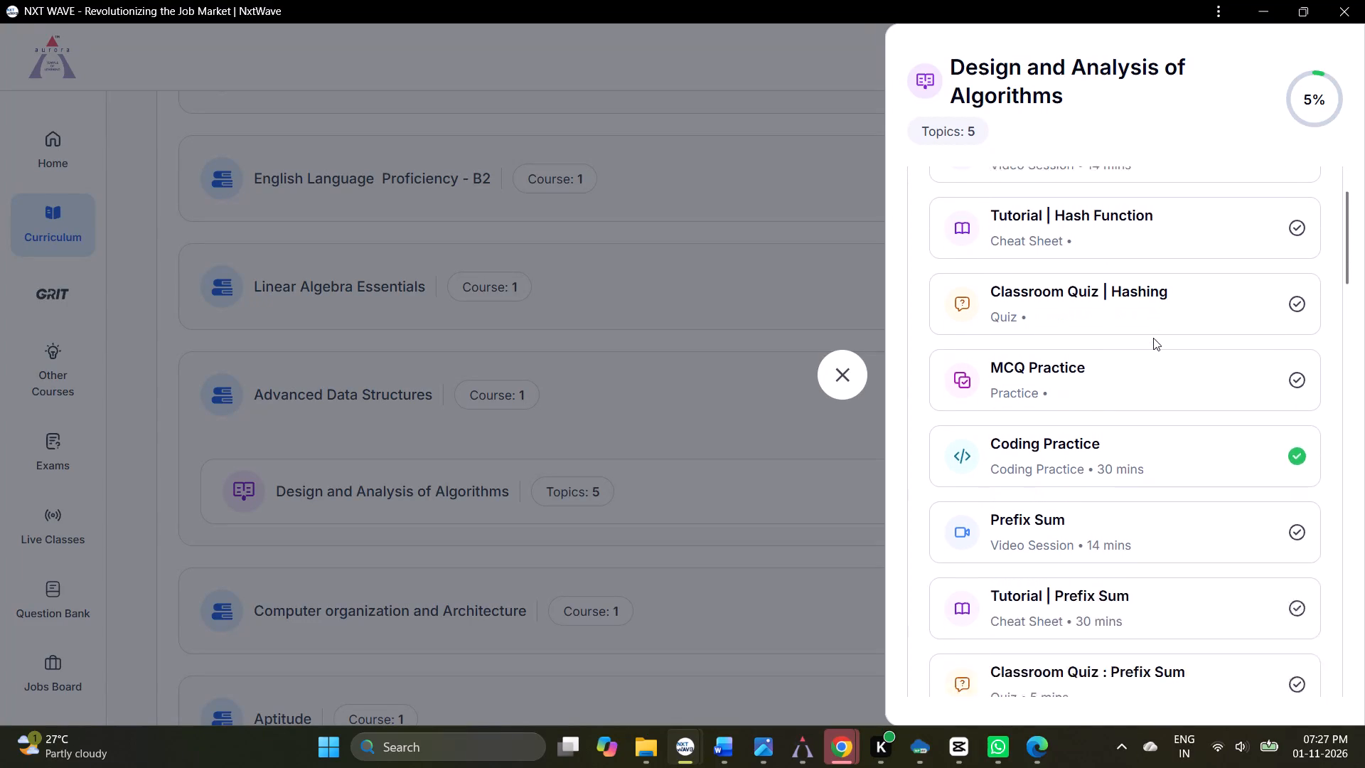
{"action": "scroll", "coordinate": [1153, 338], "scroll_direction": "down", "scroll_amount": 2}
{"action": "left_click", "coordinate": [1151, 374]}
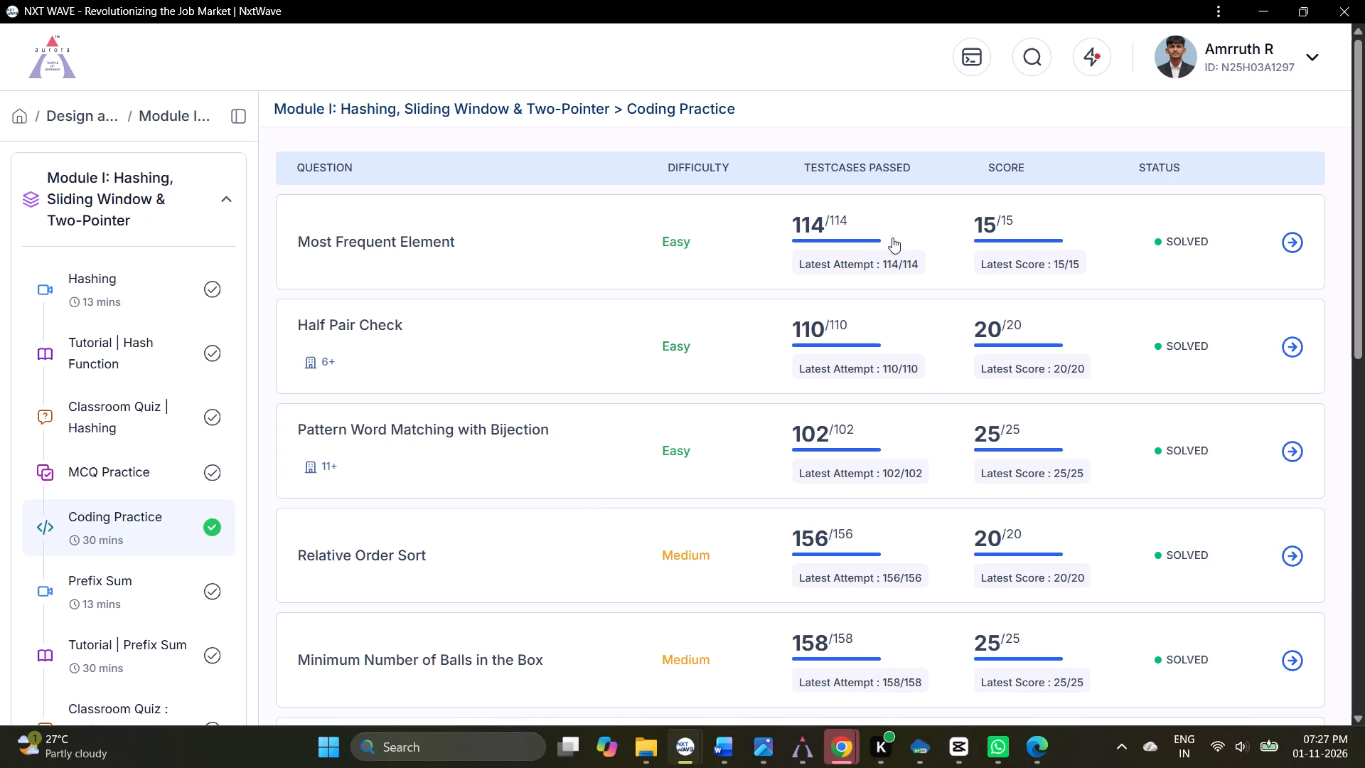
{"action": "left_click", "coordinate": [887, 253]}
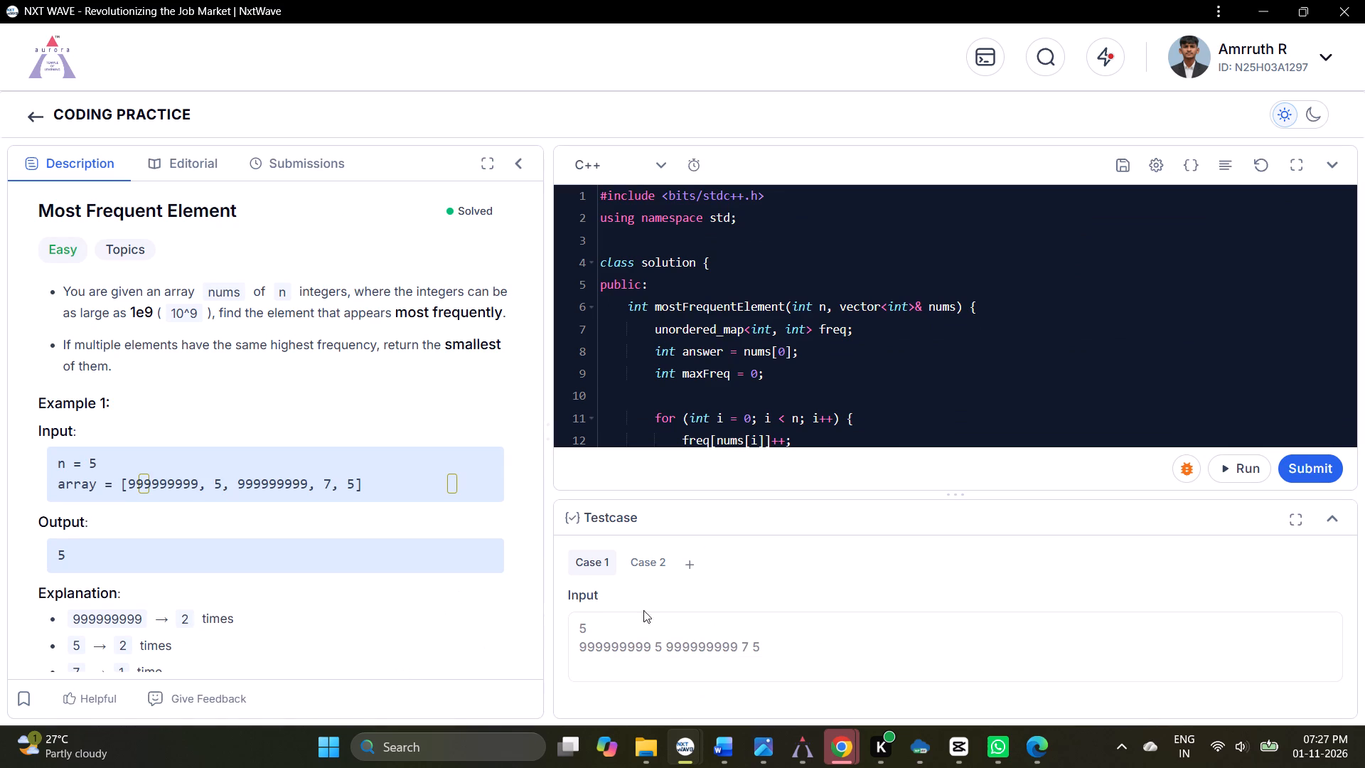
Capture a screenshot of the whole Most Frequent Element problem window, leaving out the taskbar.
{"action": "key", "text": "Print"}
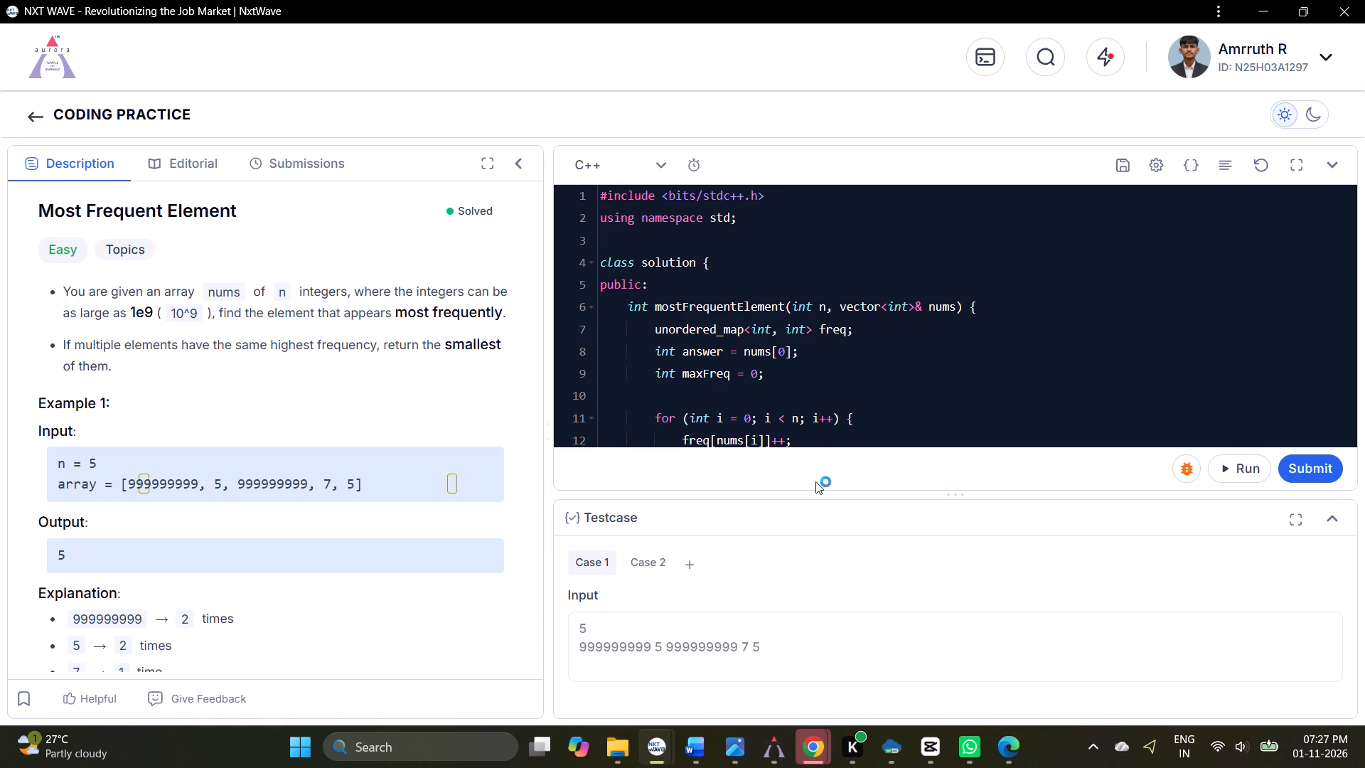
{"action": "left_click", "coordinate": [0, 0]}
{"action": "left_click_drag", "start_coordinate": [0, 0], "coordinate": [60, 19]}
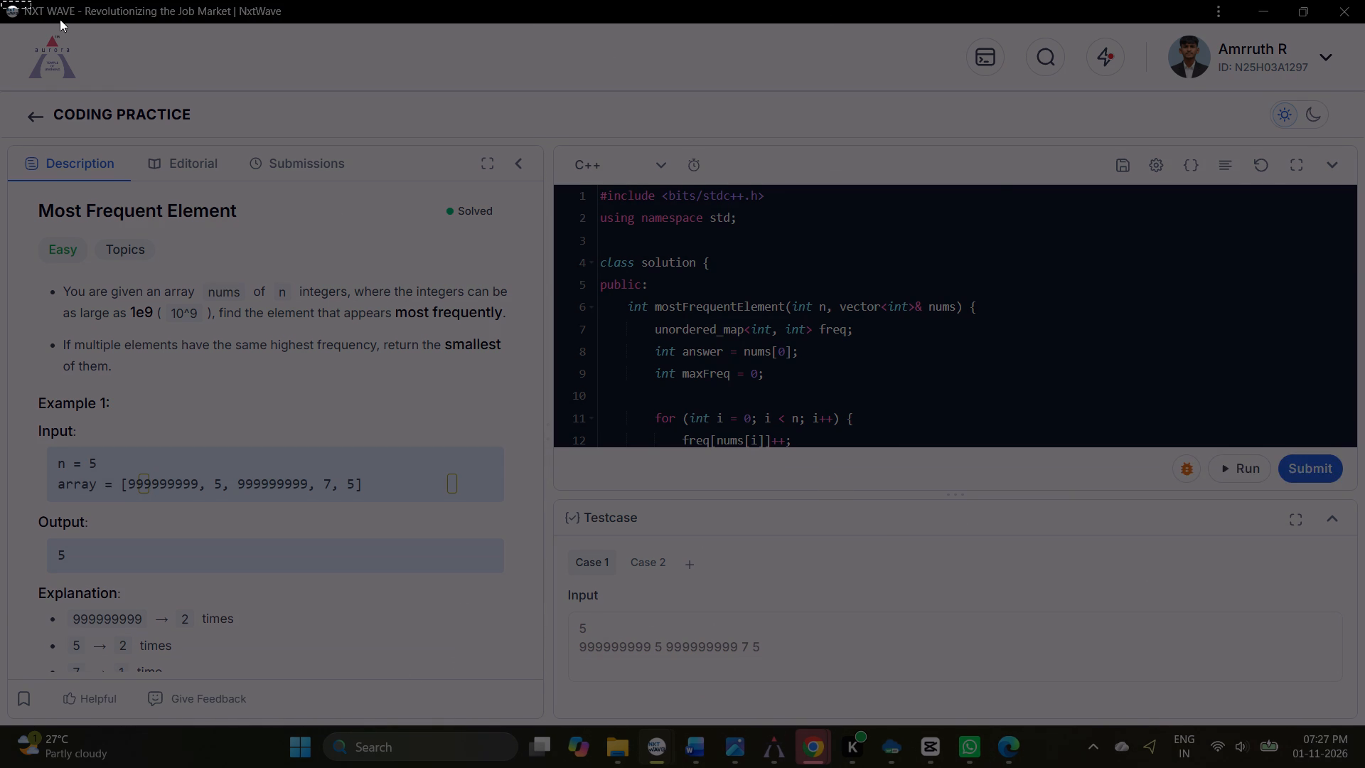
{"action": "left_click_drag", "start_coordinate": [60, 19], "coordinate": [1364, 730]}
{"action": "scroll", "coordinate": [168, 61], "scroll_direction": "right", "scroll_amount": 4}
{"action": "scroll", "coordinate": [1364, 767], "scroll_direction": "up", "scroll_amount": 1}
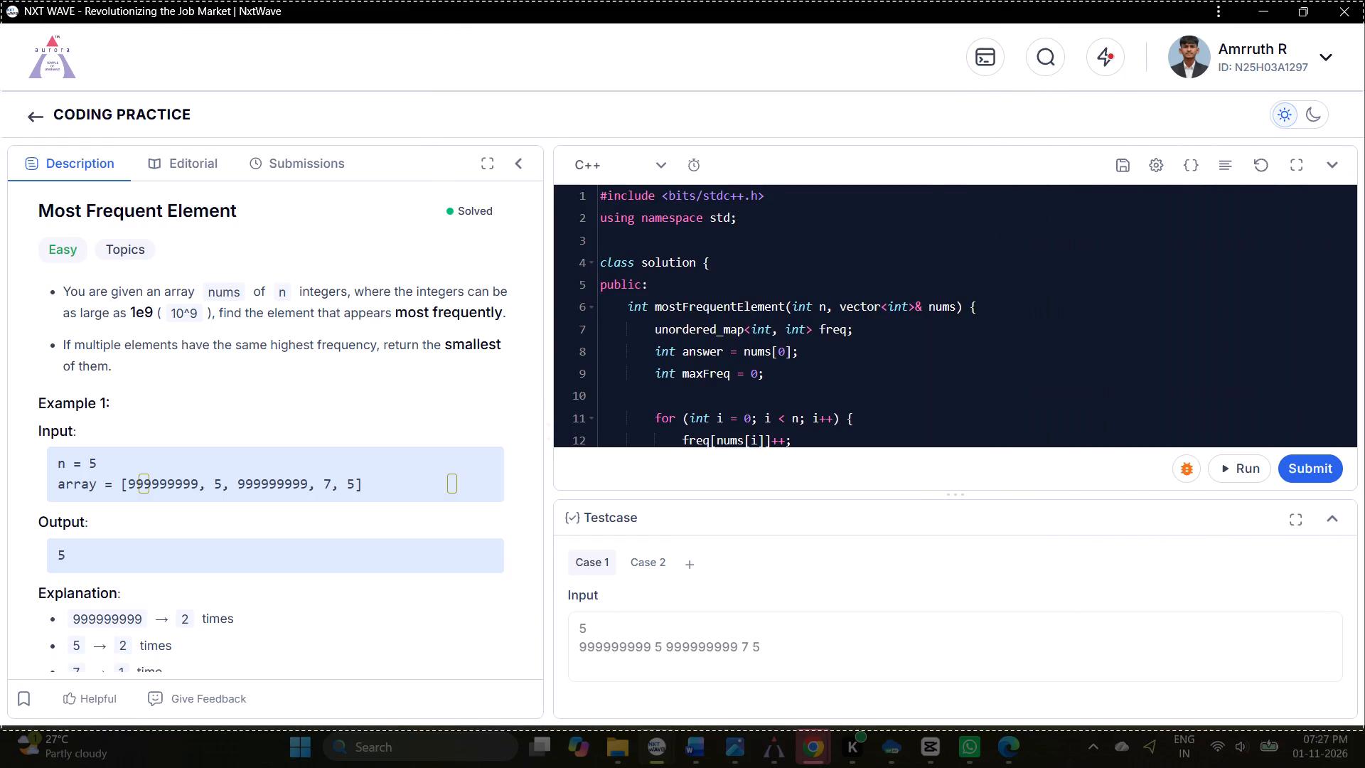
{"action": "left_click_drag", "start_coordinate": [1364, 730], "coordinate": [1364, 722]}
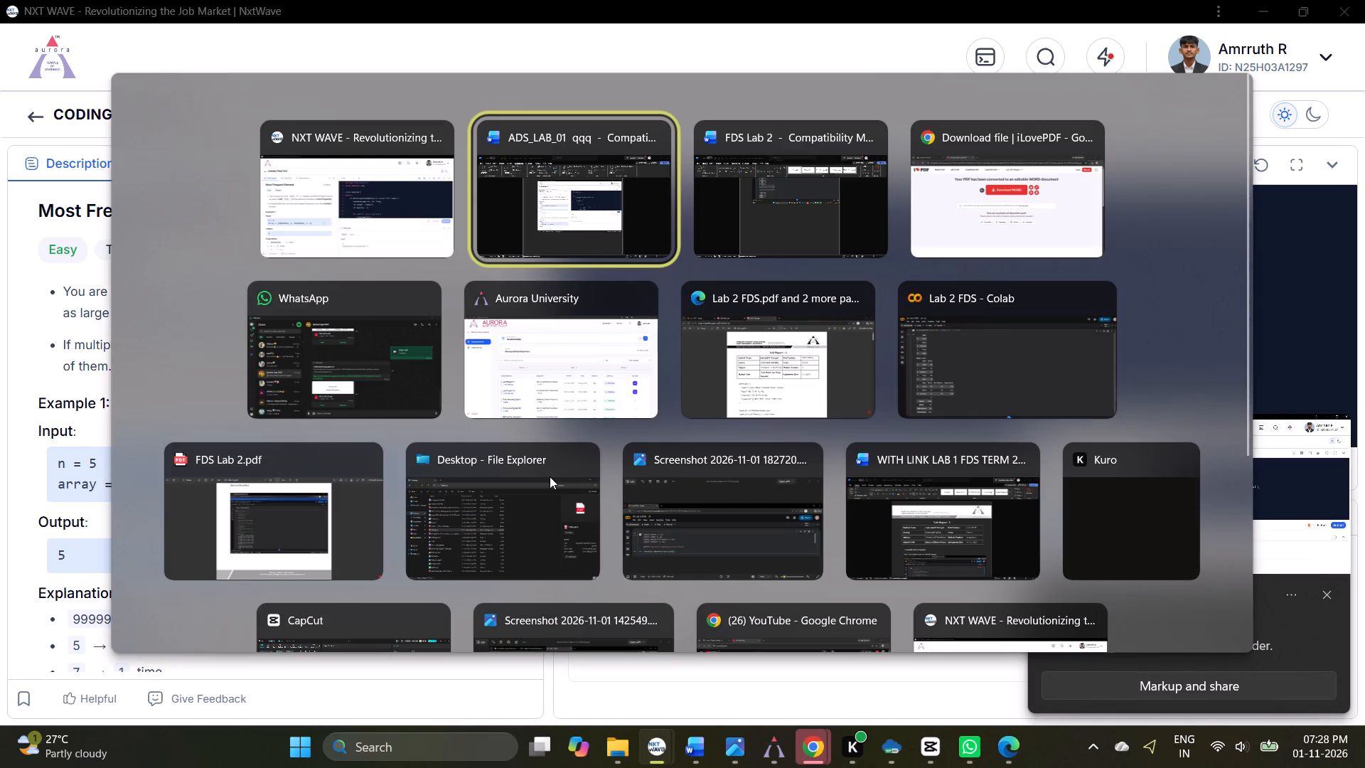
In the ADS_LAB_01 Word document, paste the new capture at the old Most Frequent Element screenshot on page 4 and delete the old picture.
{"action": "left_click", "coordinate": [690, 405]}
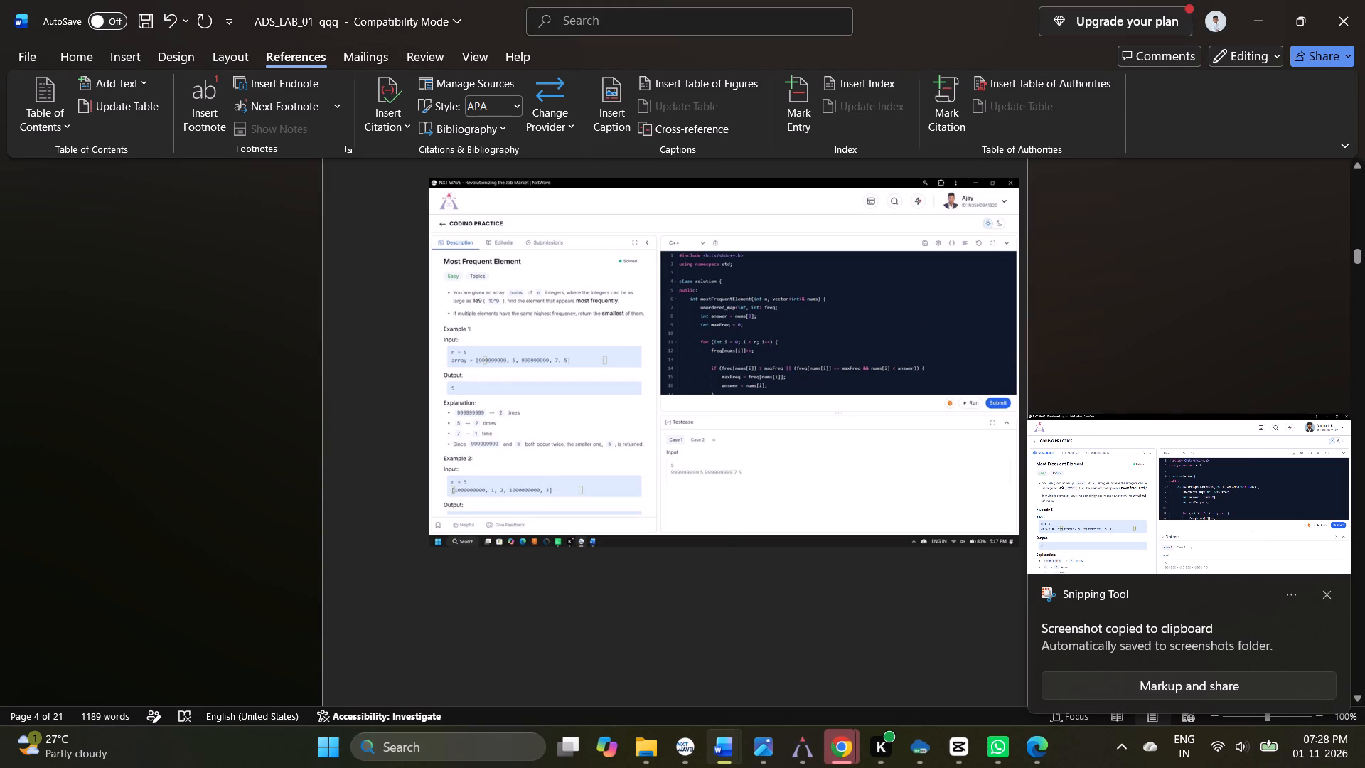
{"action": "key", "text": "ctrl+v"}
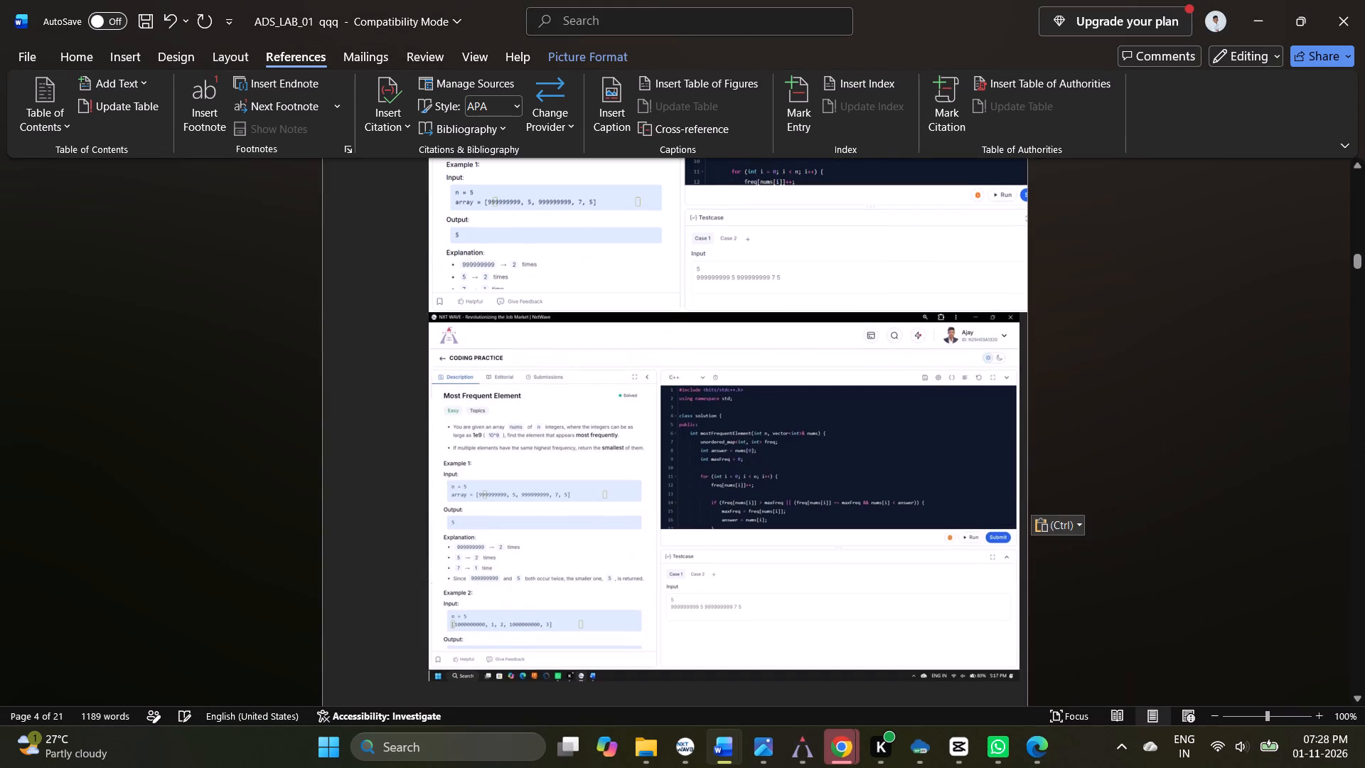
{"action": "left_click", "coordinate": [690, 405]}
{"action": "key", "text": "BackSpace"}
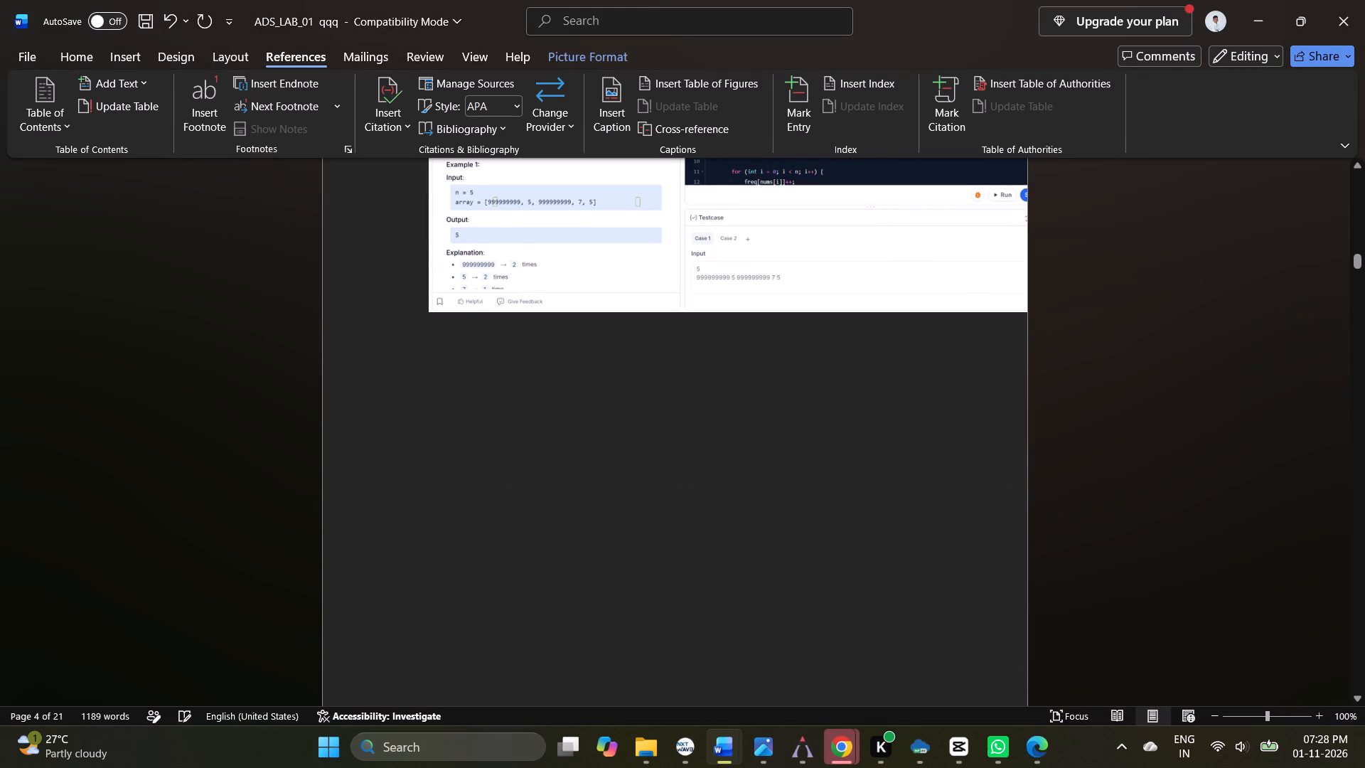
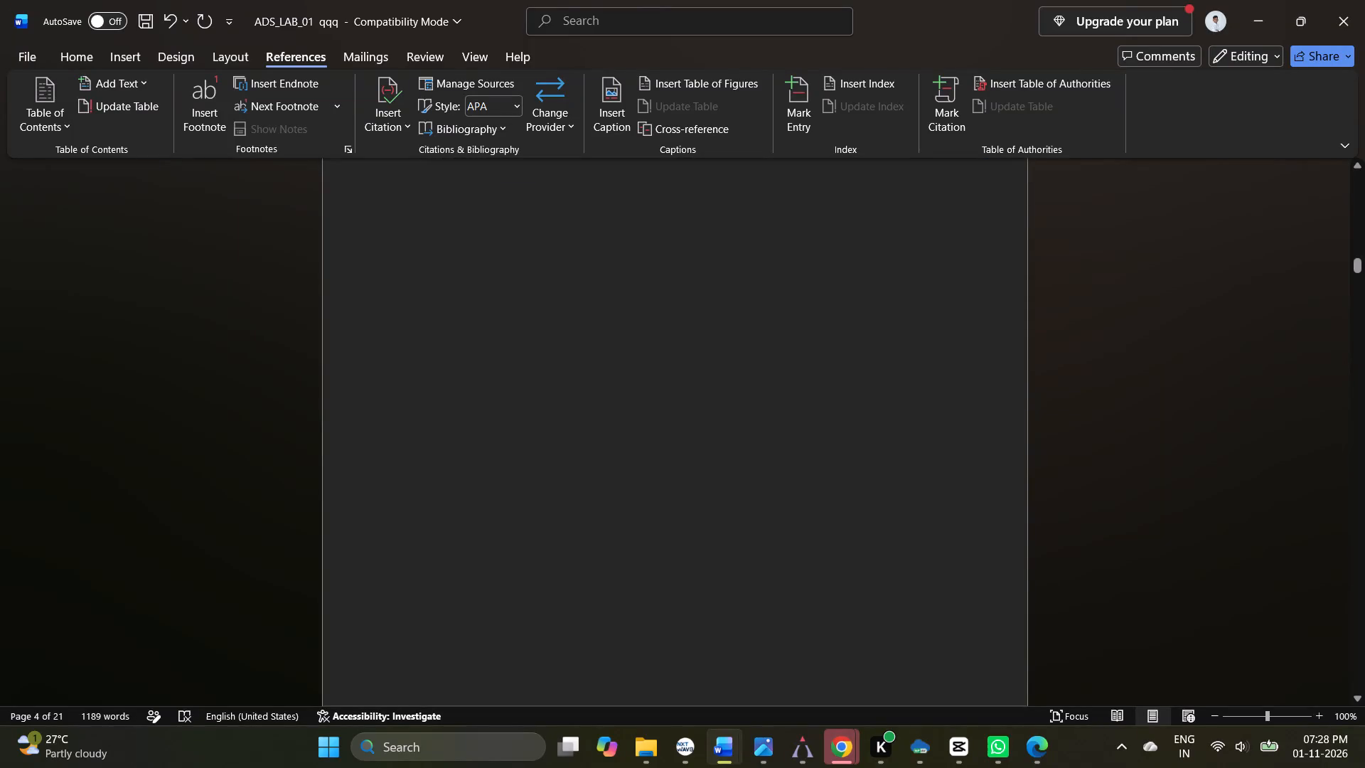
After locating the old Half Pair Check screenshot in the report, open the Half Pair Check problem from the Coding Practice list.
{"action": "scroll", "coordinate": [690, 405], "scroll_direction": "down", "scroll_amount": 11}
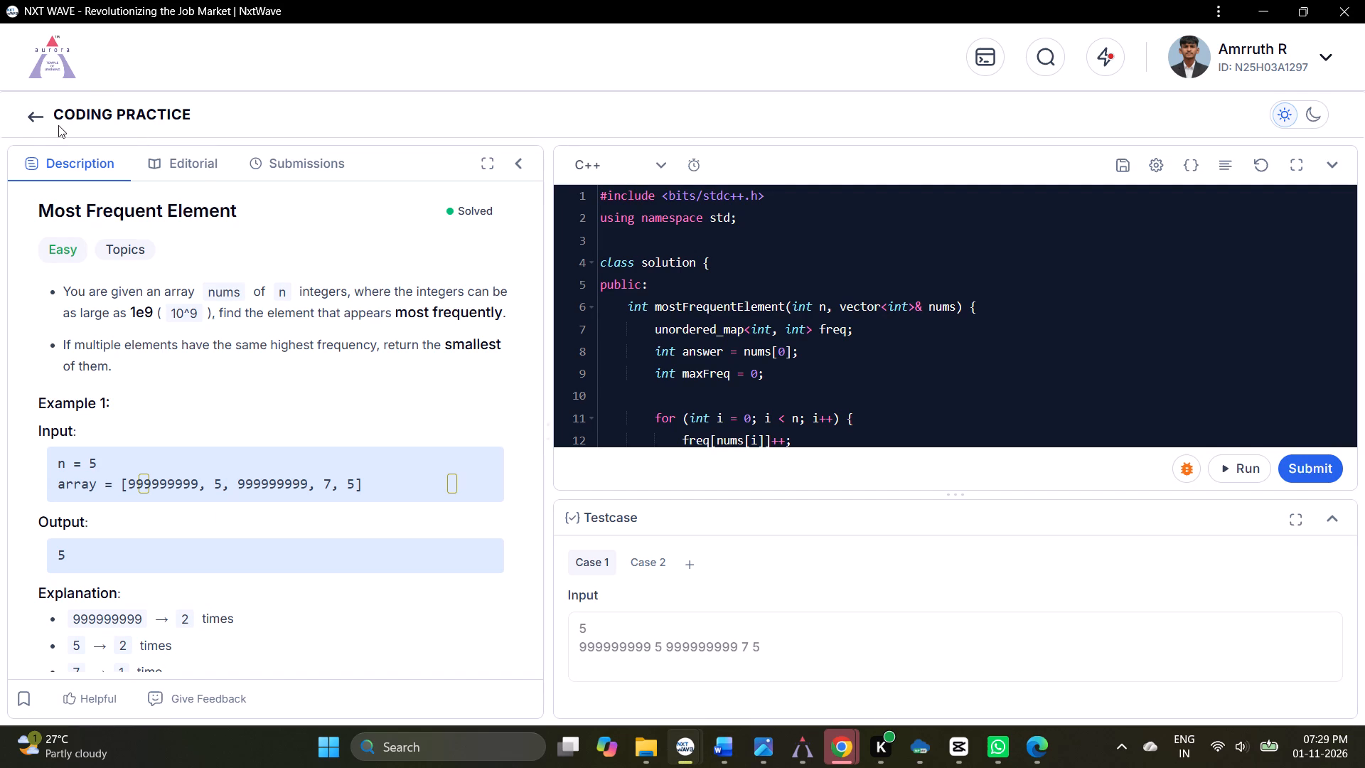
{"action": "left_click", "coordinate": [39, 116]}
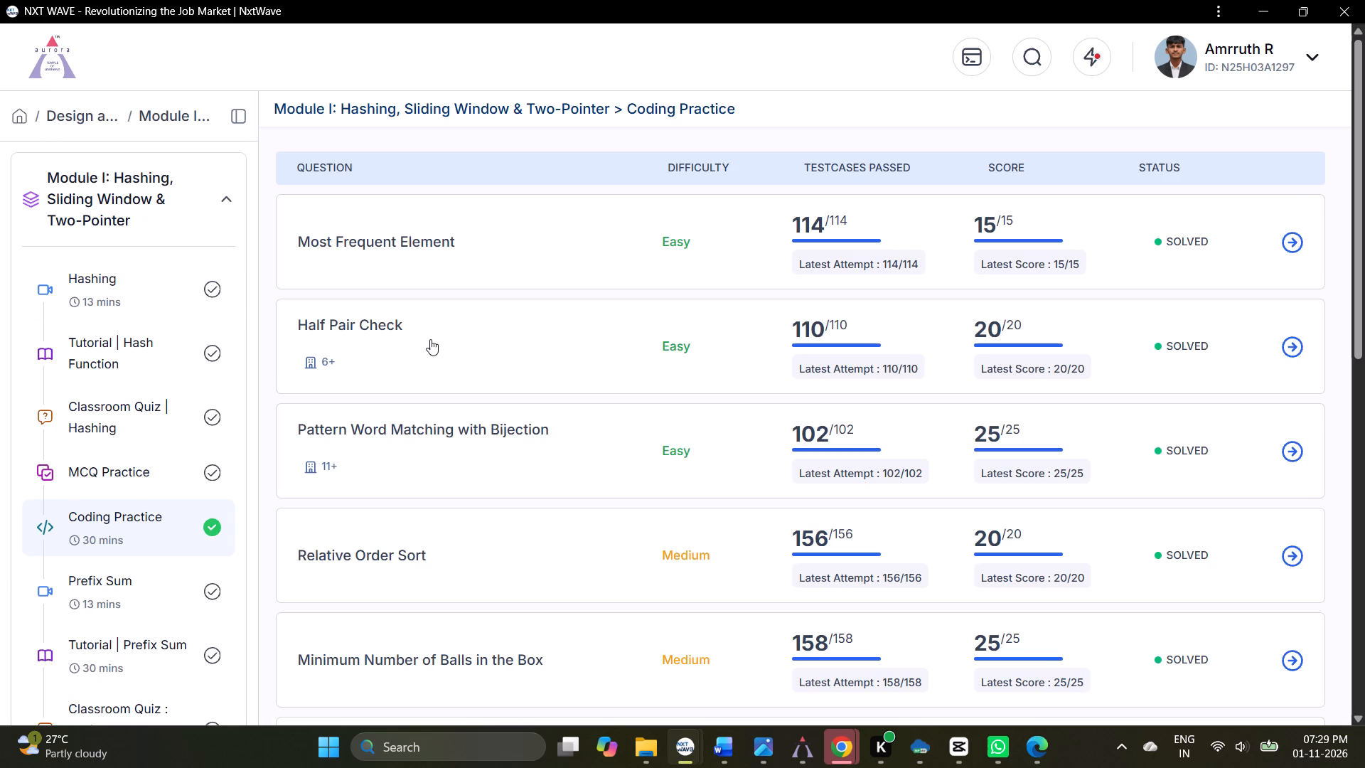
{"action": "left_click", "coordinate": [430, 339]}
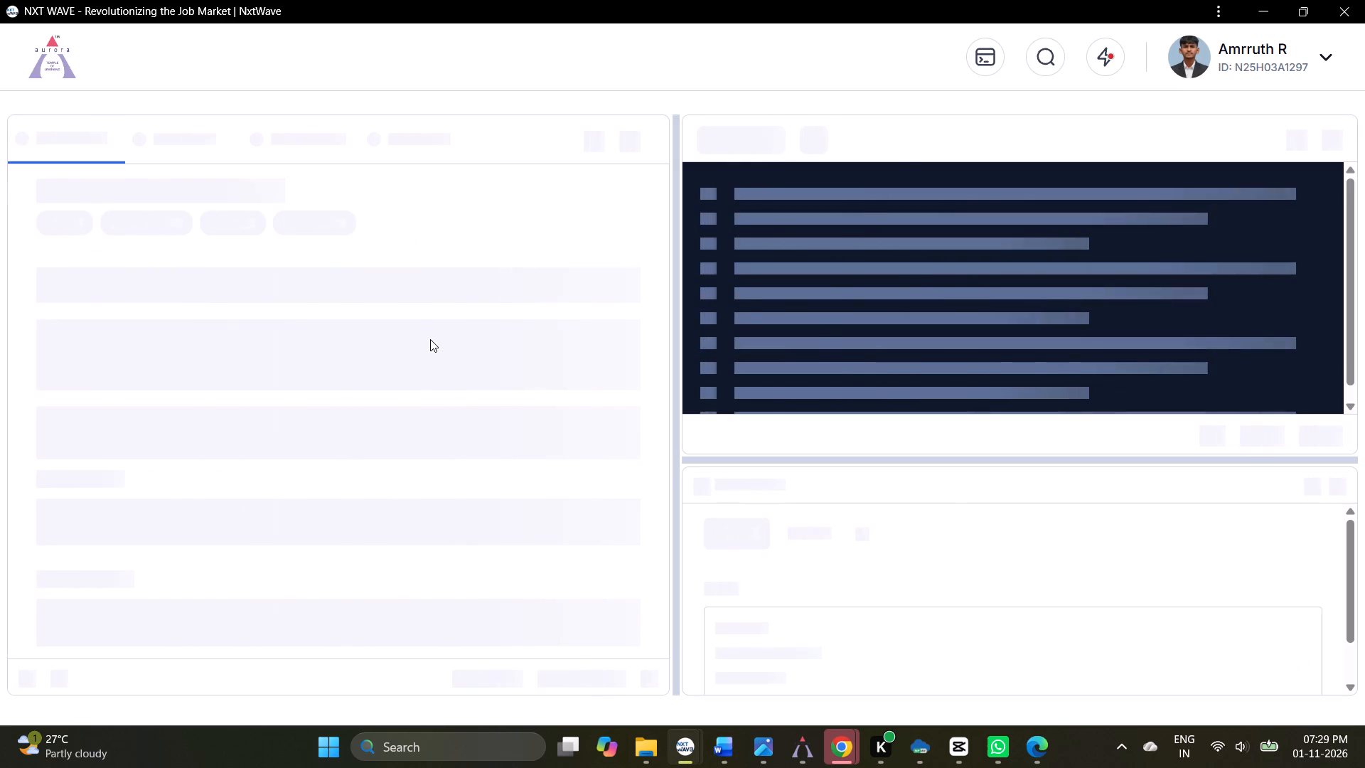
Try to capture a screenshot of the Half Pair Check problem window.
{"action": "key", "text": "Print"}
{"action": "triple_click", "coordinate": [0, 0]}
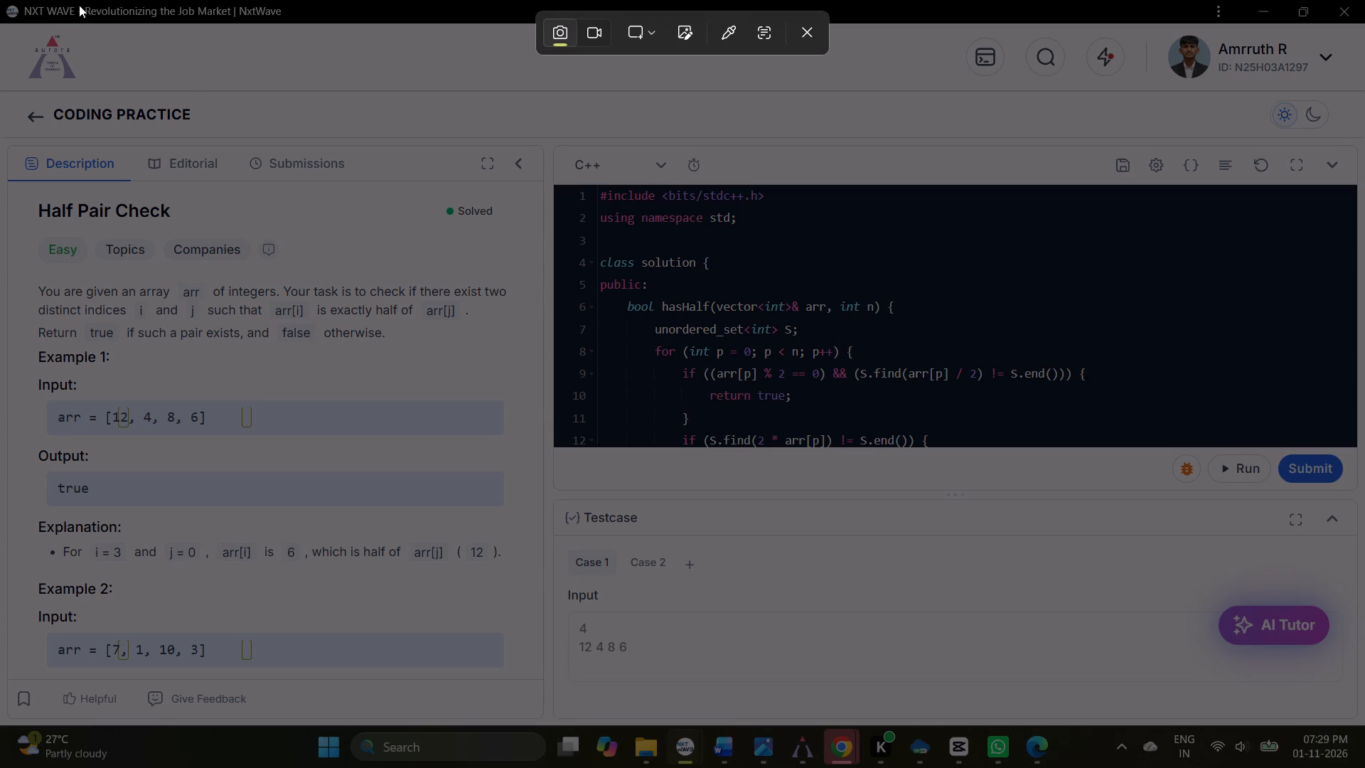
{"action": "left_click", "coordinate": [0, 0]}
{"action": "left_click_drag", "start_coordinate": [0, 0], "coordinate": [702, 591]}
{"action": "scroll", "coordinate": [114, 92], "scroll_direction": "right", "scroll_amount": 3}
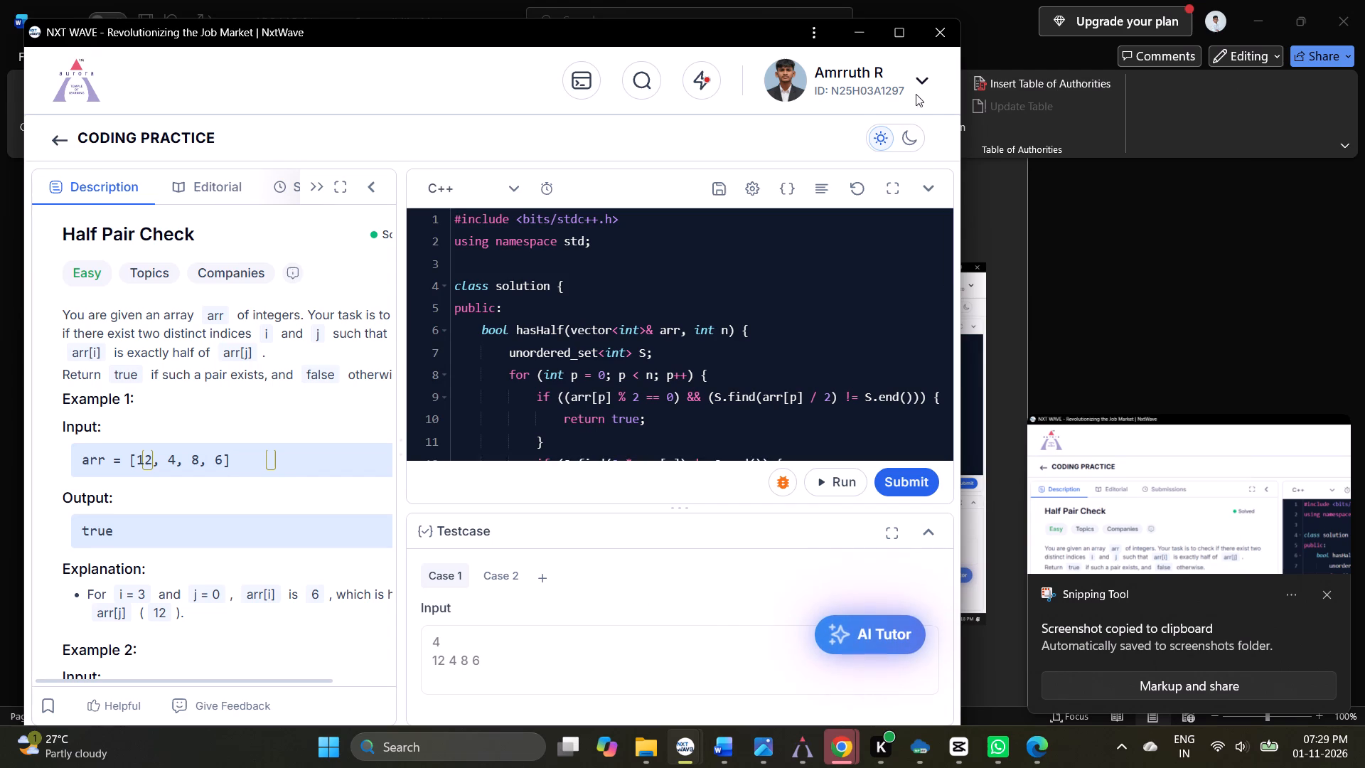
Capture a screenshot of the reduced-size Half Pair Check problem window, leaving out the document behind it and the taskbar.
{"action": "key", "text": "Print"}
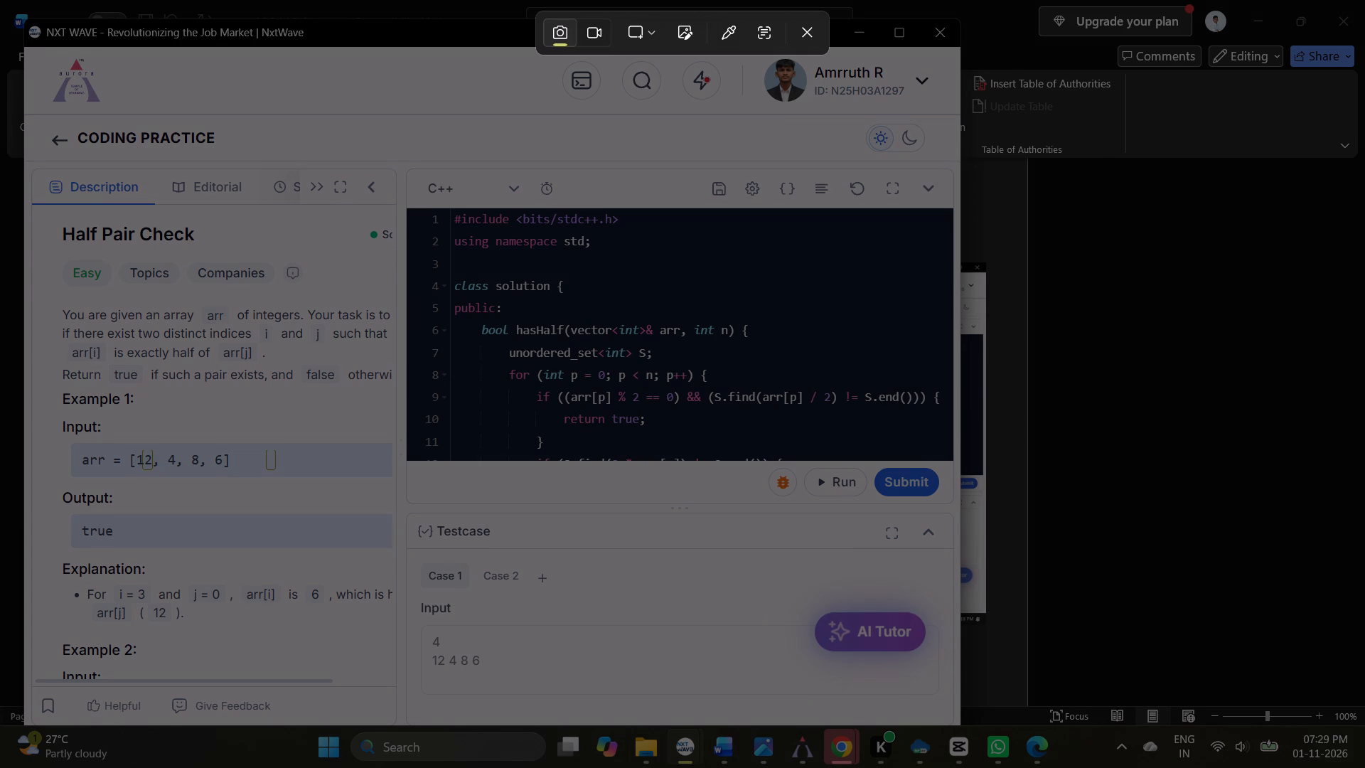
{"action": "left_click_drag", "start_coordinate": [31, 28], "coordinate": [302, 120]}
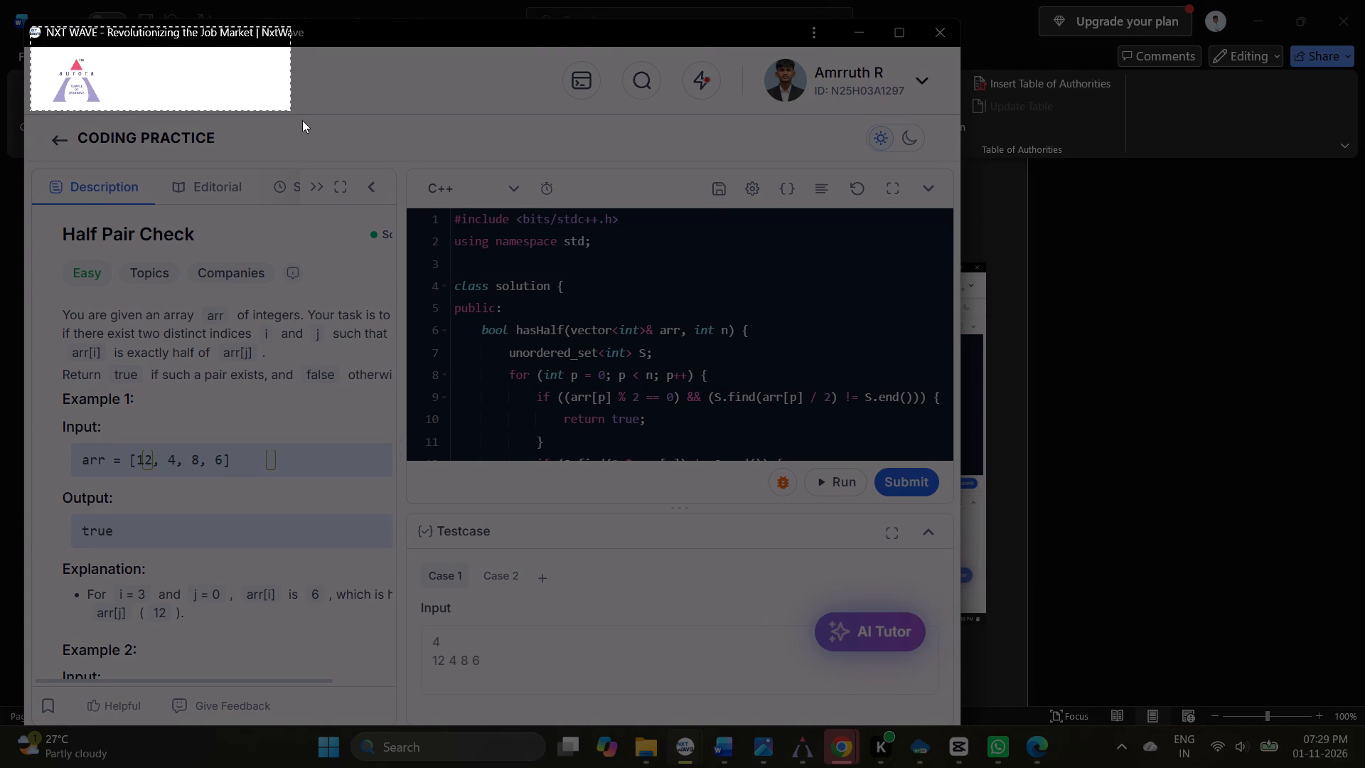
{"action": "left_click_drag", "start_coordinate": [302, 120], "coordinate": [964, 720]}
{"action": "scroll", "coordinate": [667, 441], "scroll_direction": "up", "scroll_amount": 1}
{"action": "scroll", "coordinate": [953, 767], "scroll_direction": "up", "scroll_amount": 1}
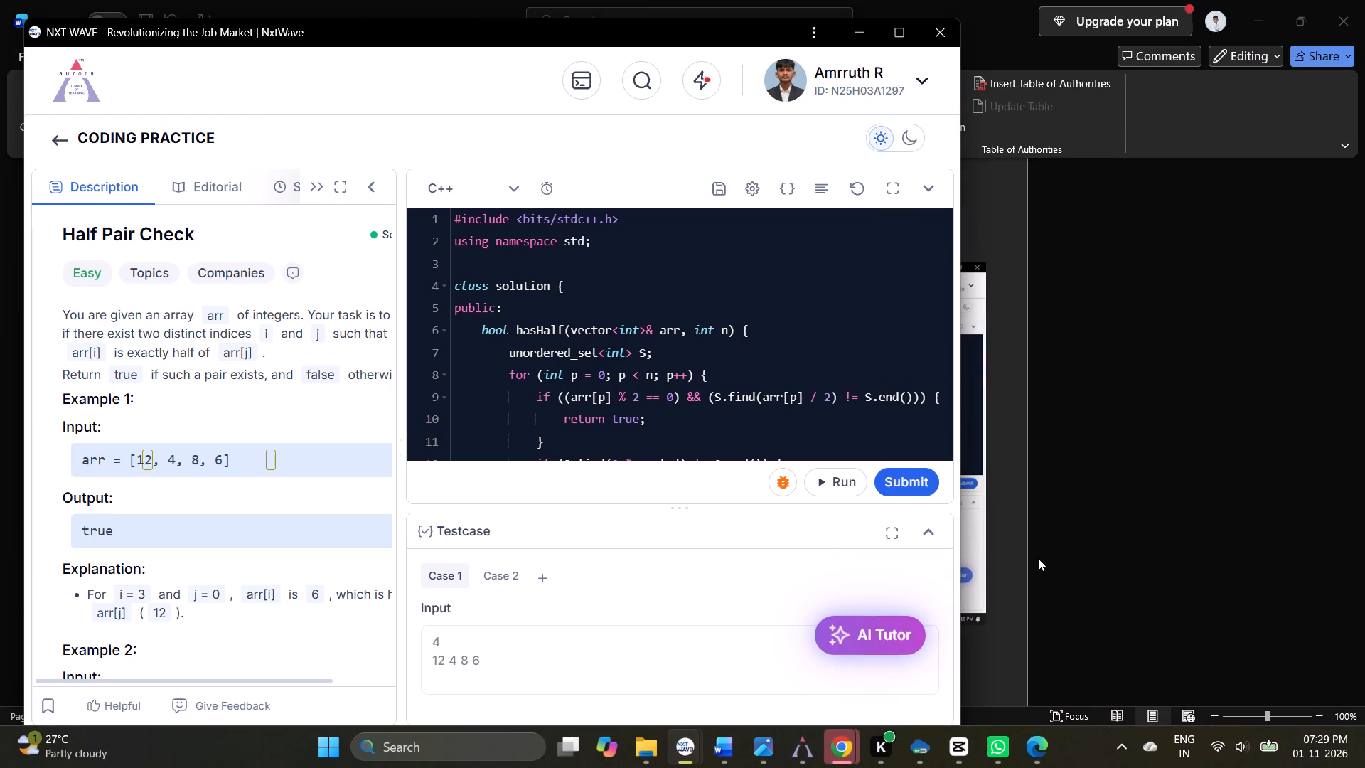
In the ADS_LAB_01 Word document, paste the new capture at the old Half Pair Check screenshot on page 5 and delete the old picture.
{"action": "left_click", "coordinate": [965, 550]}
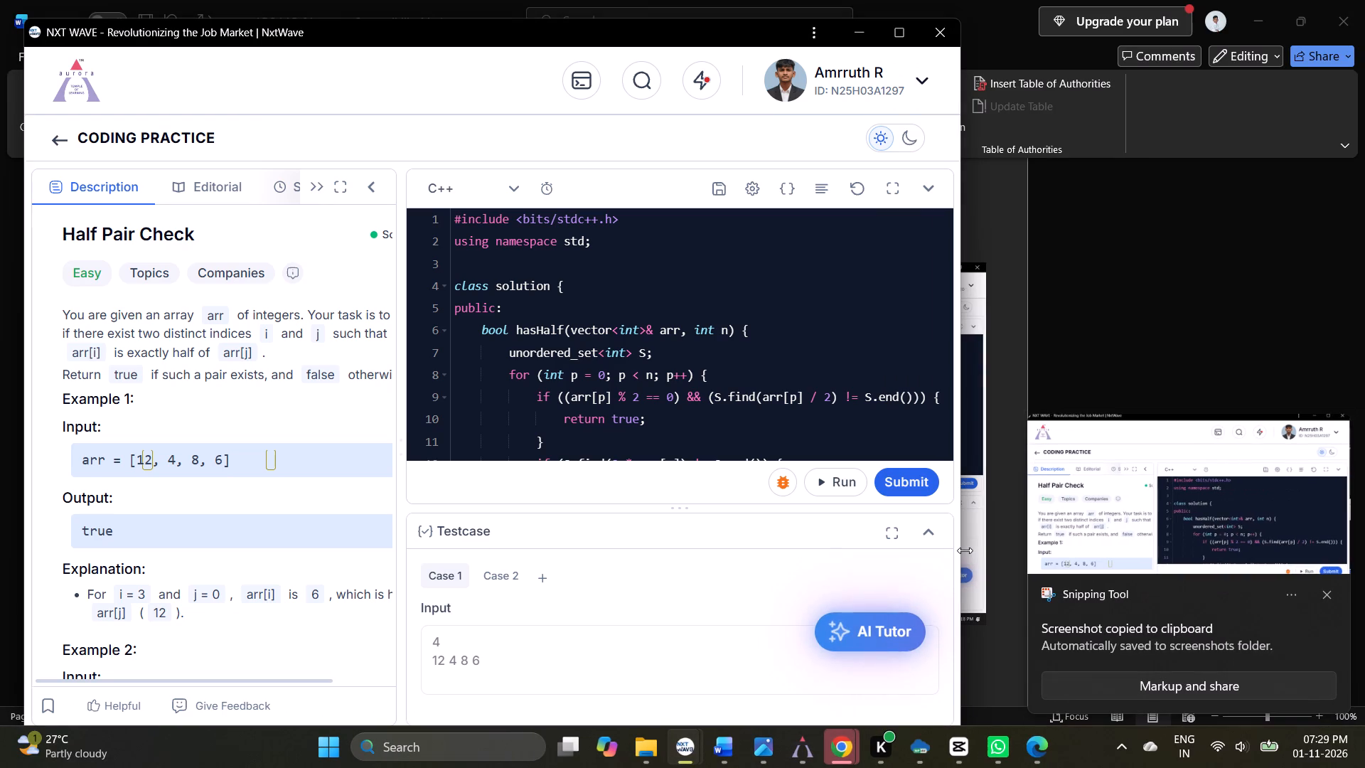
{"action": "left_click", "coordinate": [978, 540]}
{"action": "left_click", "coordinate": [717, 397]}
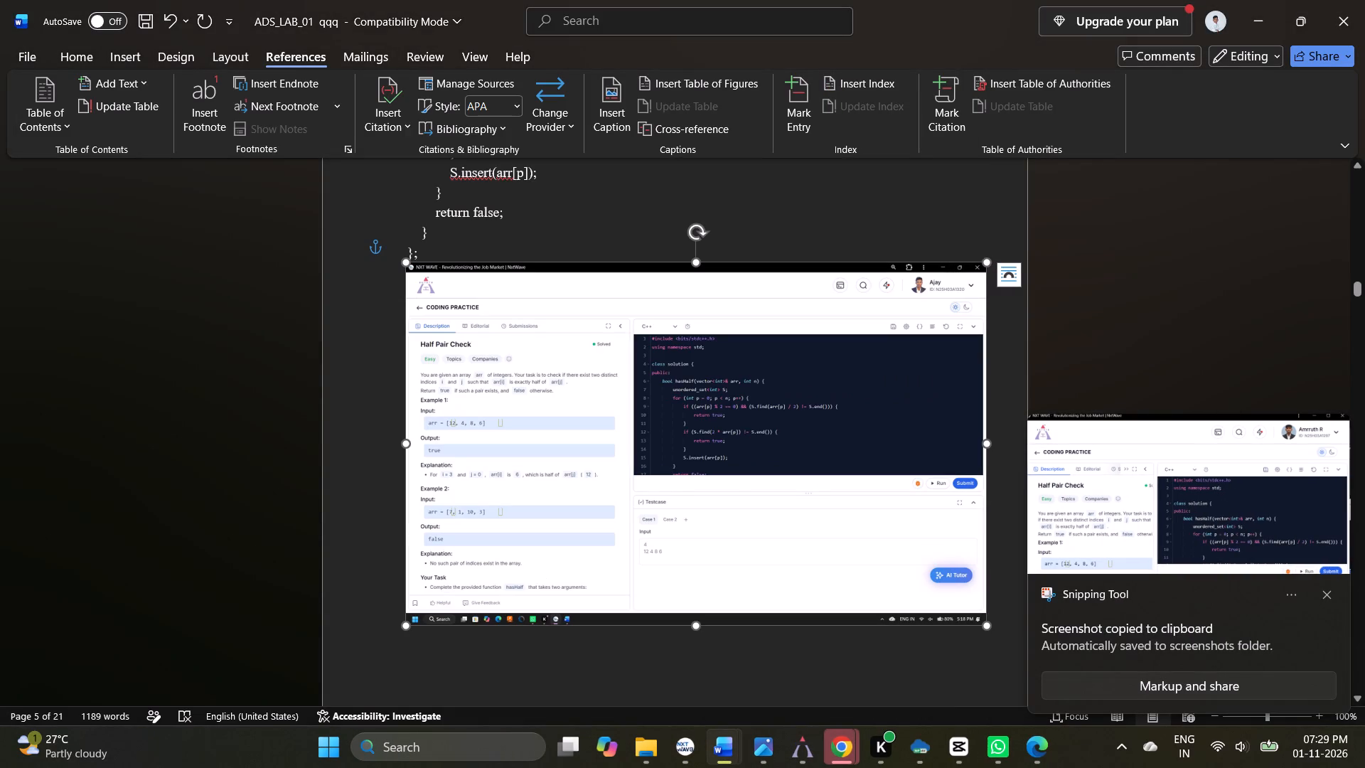
{"action": "key", "text": "ctrl+v"}
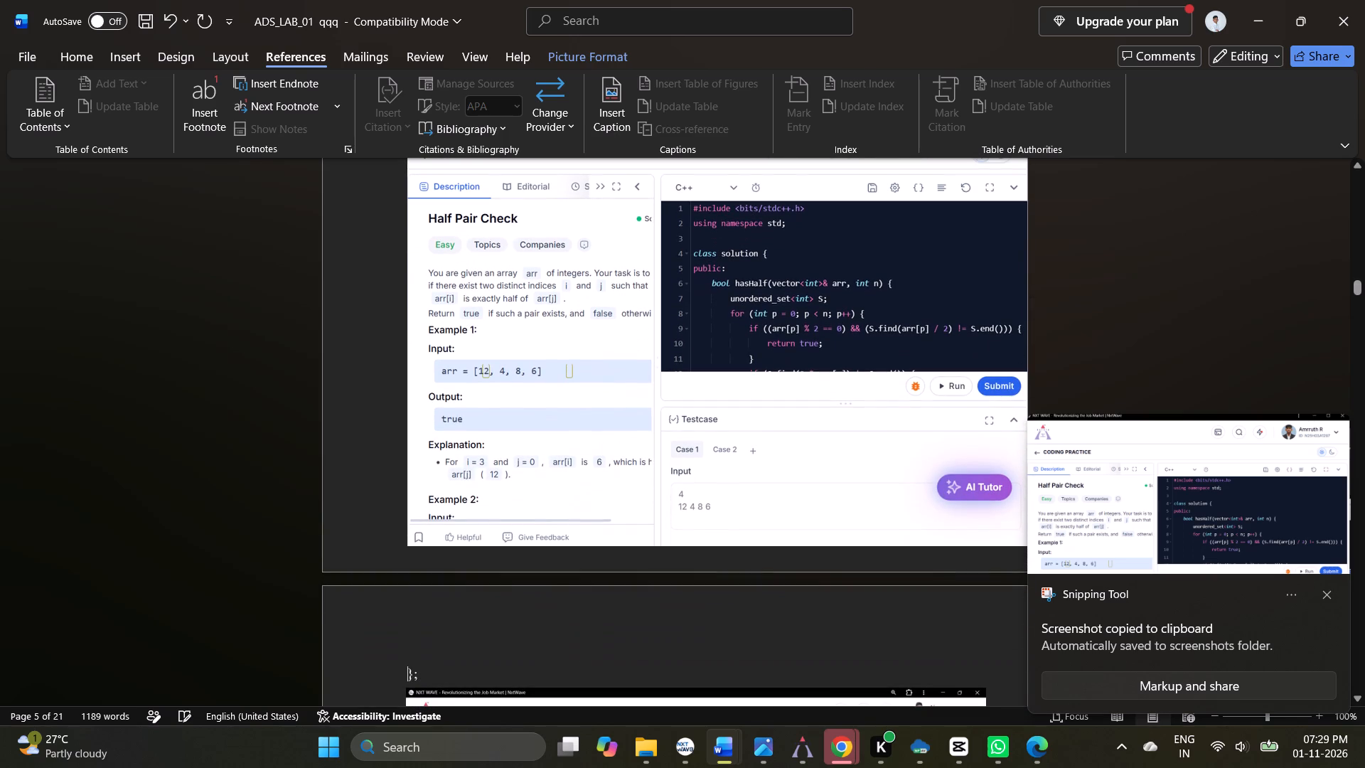
{"action": "scroll", "coordinate": [783, 594], "scroll_direction": "down", "scroll_amount": 2}
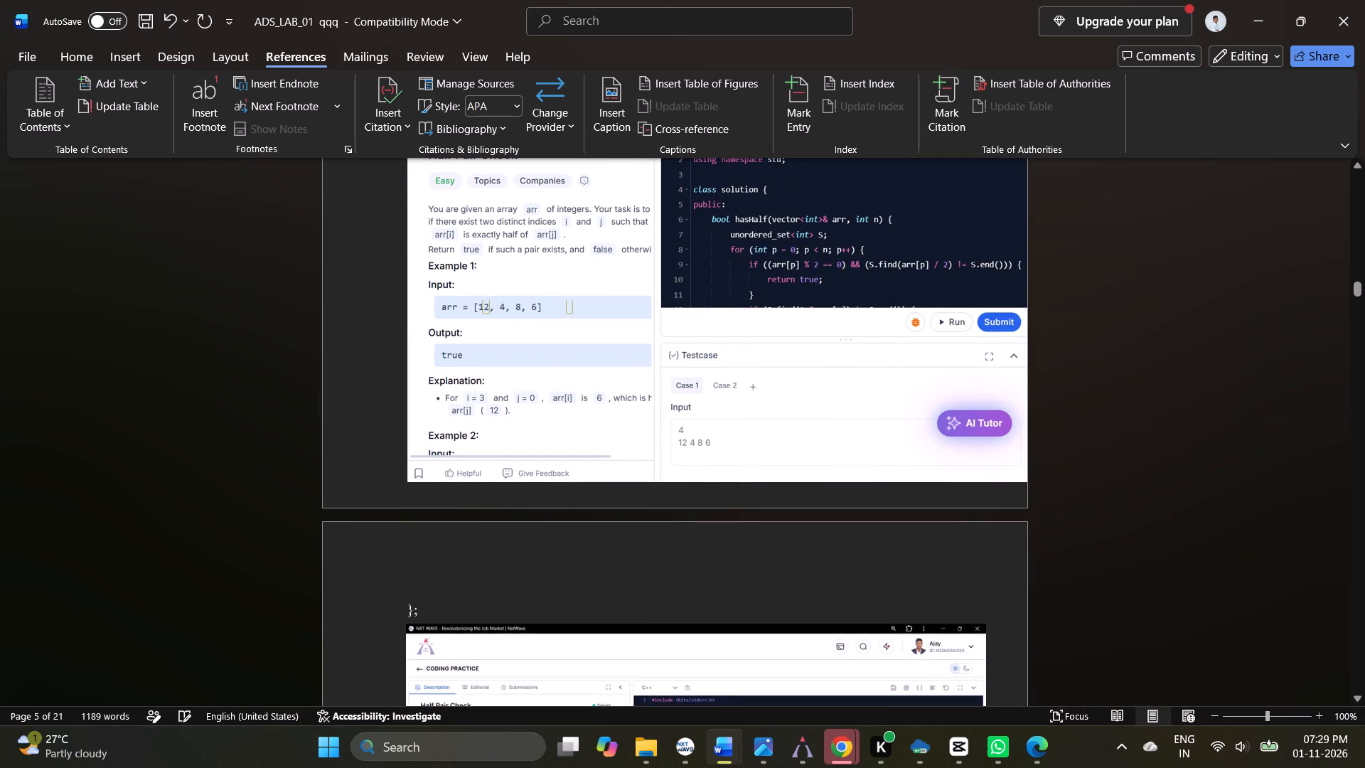
{"action": "left_click", "coordinate": [769, 665]}
{"action": "key", "text": "BackSpace"}
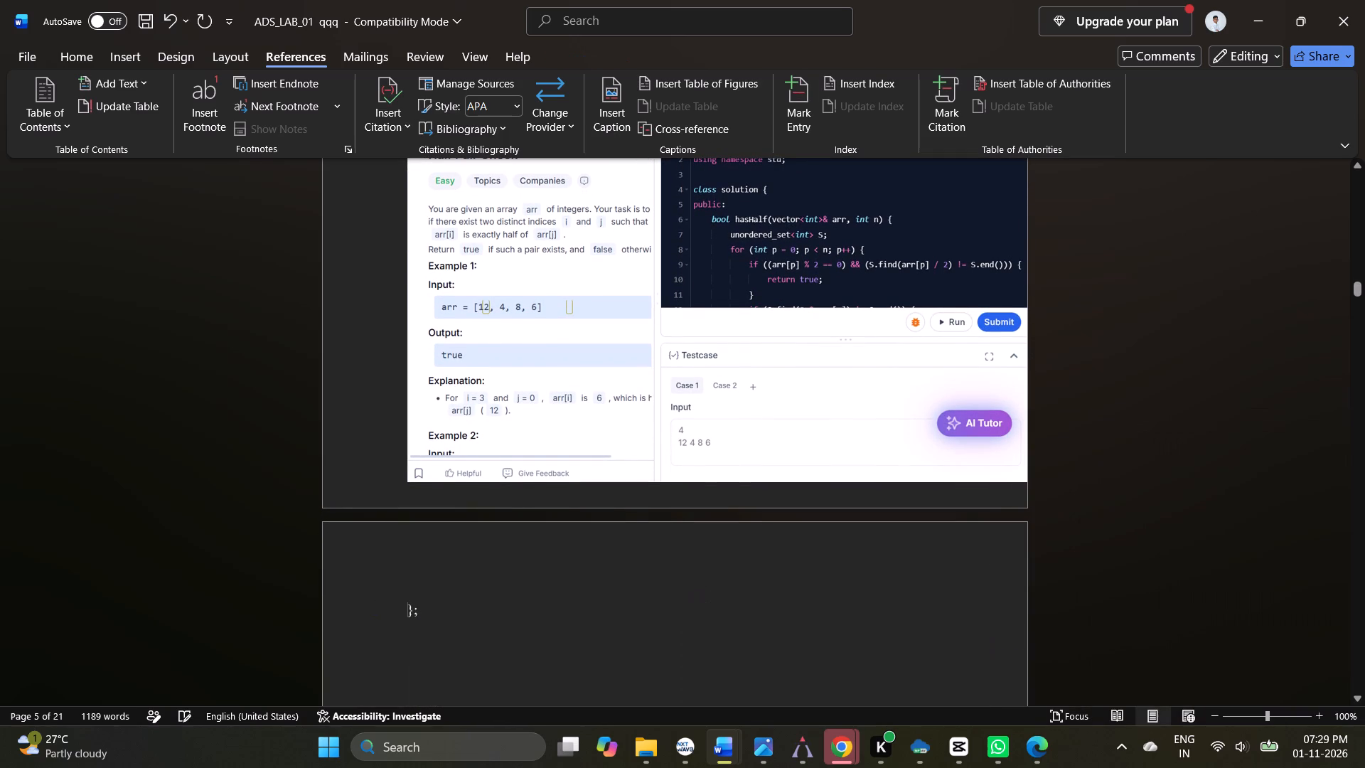
Open the Pattern Word Matching with Bijection problem from the NxtWave Coding Practice list and maximize its window.
{"action": "scroll", "coordinate": [769, 665], "scroll_direction": "down", "scroll_amount": 11}
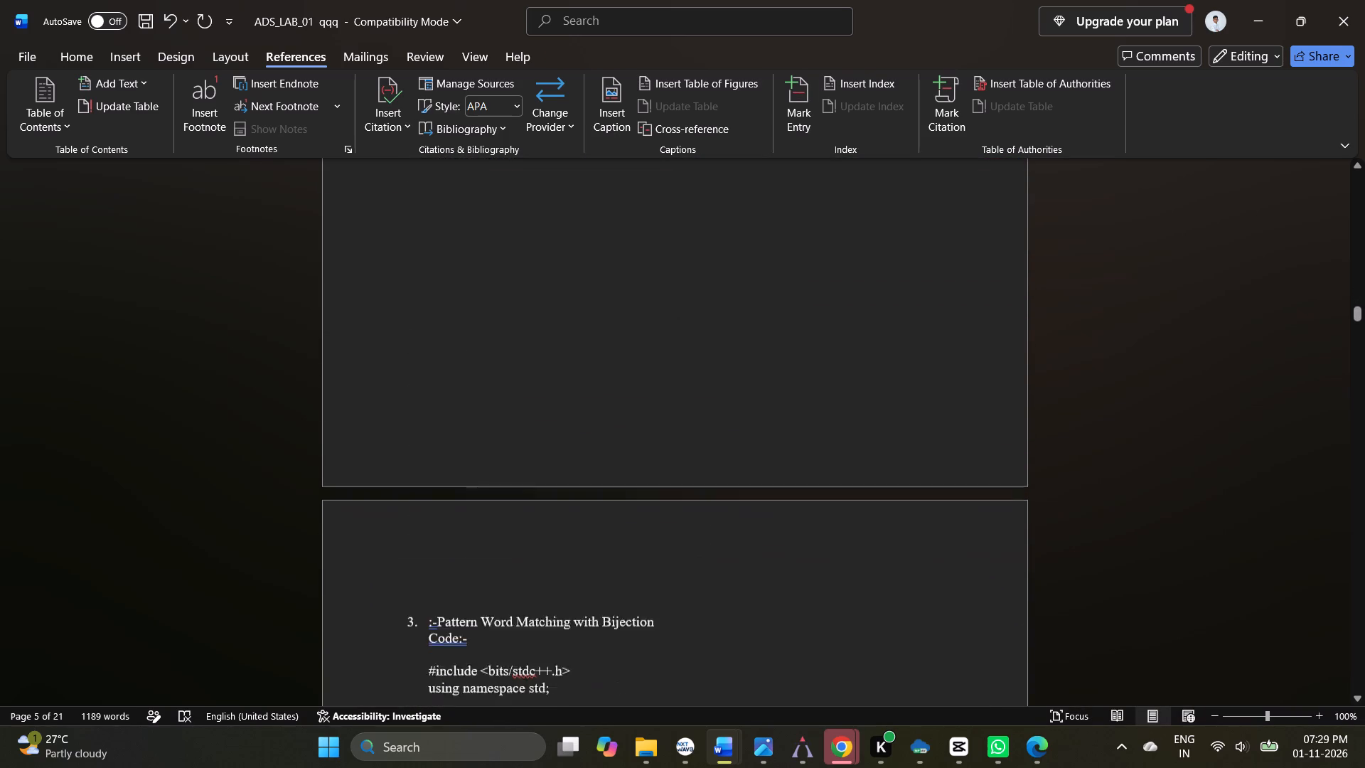
{"action": "scroll", "coordinate": [769, 665], "scroll_direction": "down", "scroll_amount": 3}
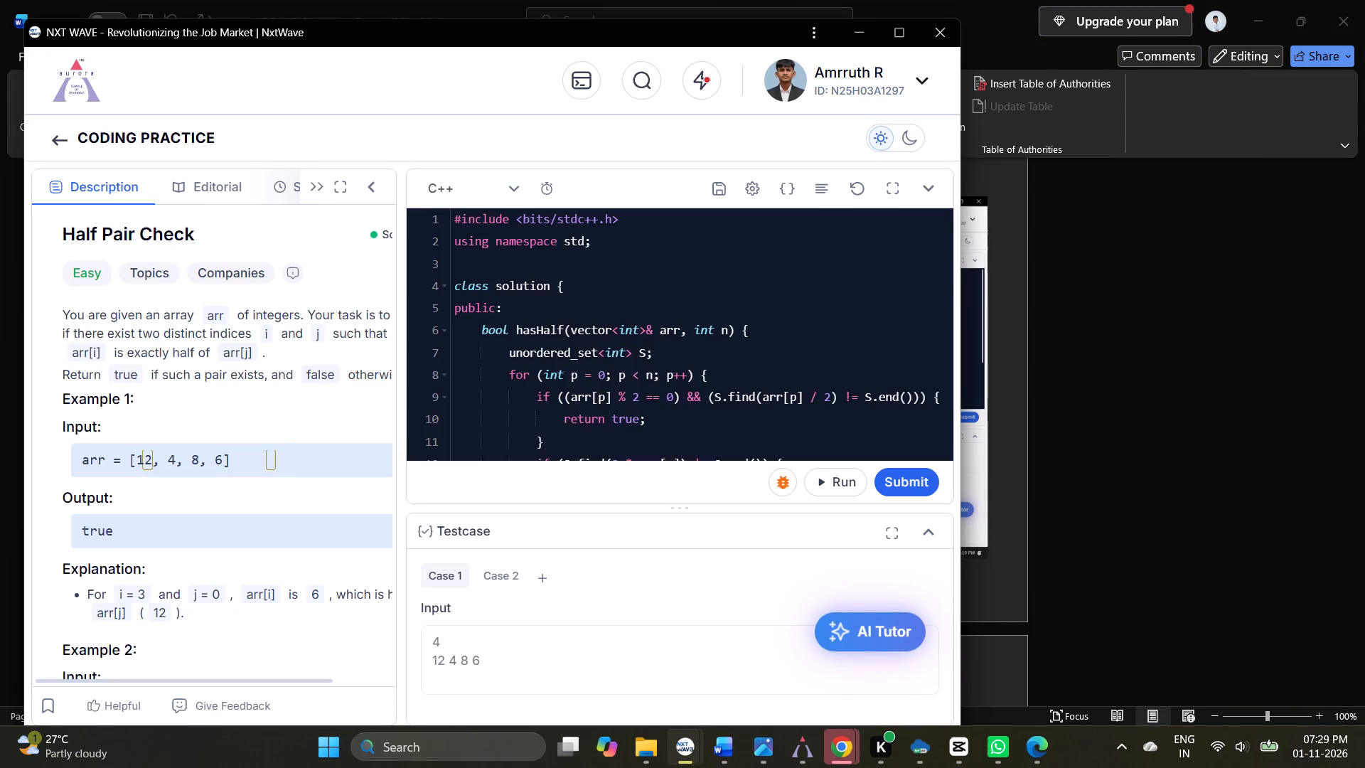
{"action": "left_click", "coordinate": [62, 133]}
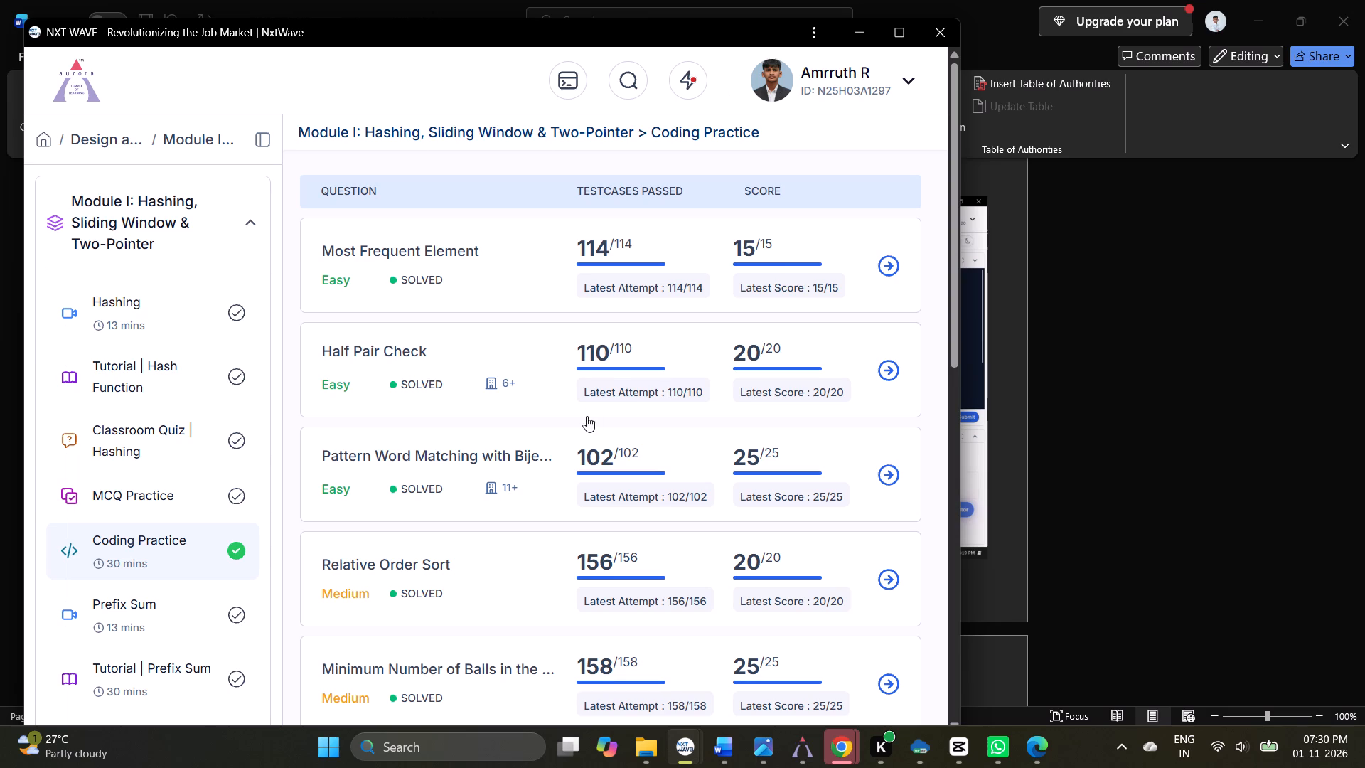
{"action": "left_click", "coordinate": [984, 369]}
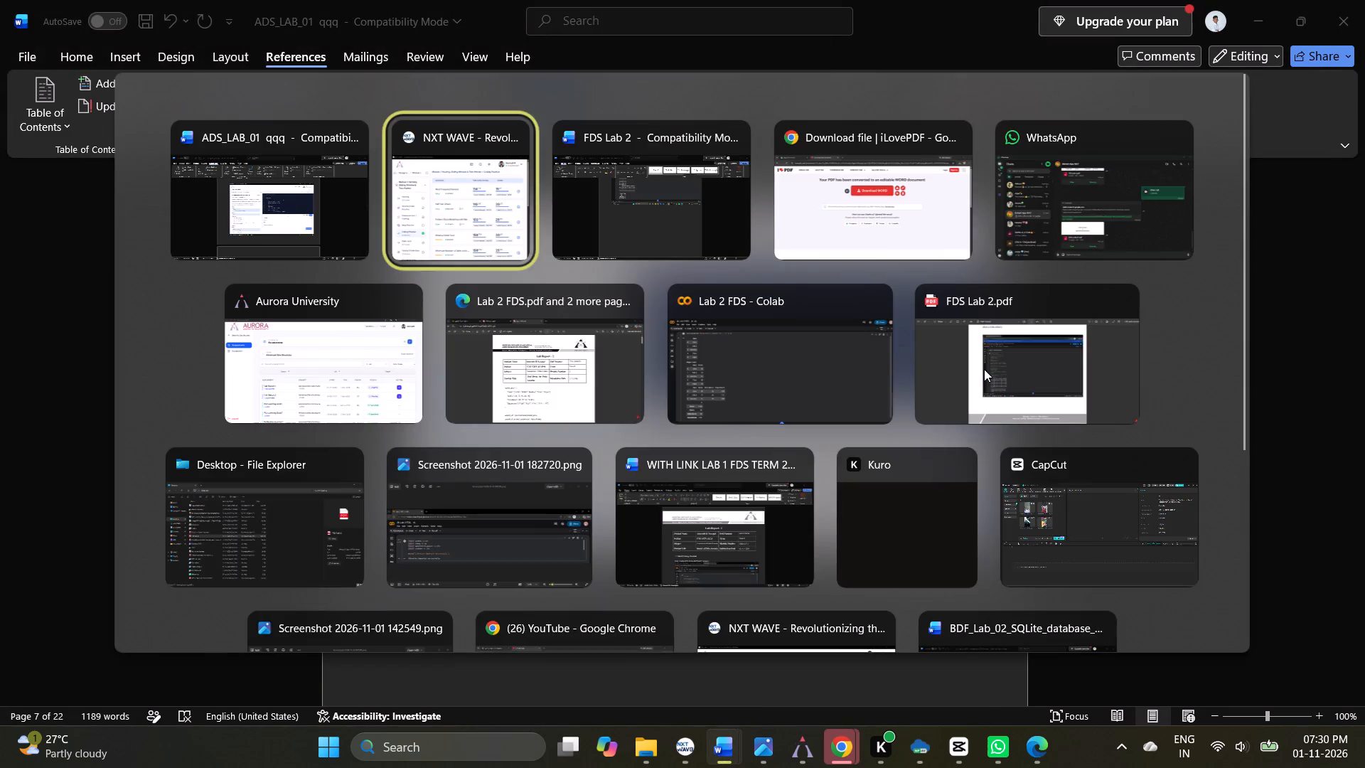
{"action": "left_click", "coordinate": [586, 464]}
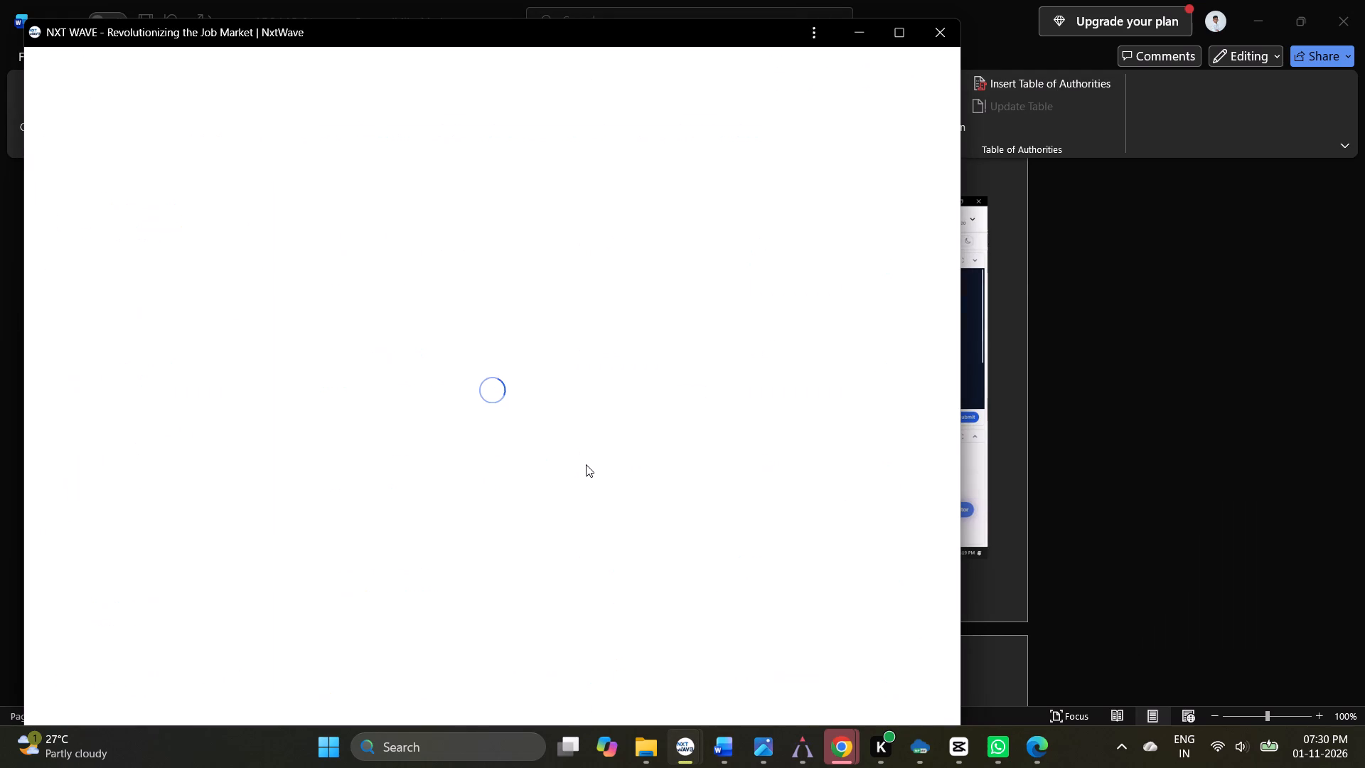
{"action": "left_click", "coordinate": [908, 28]}
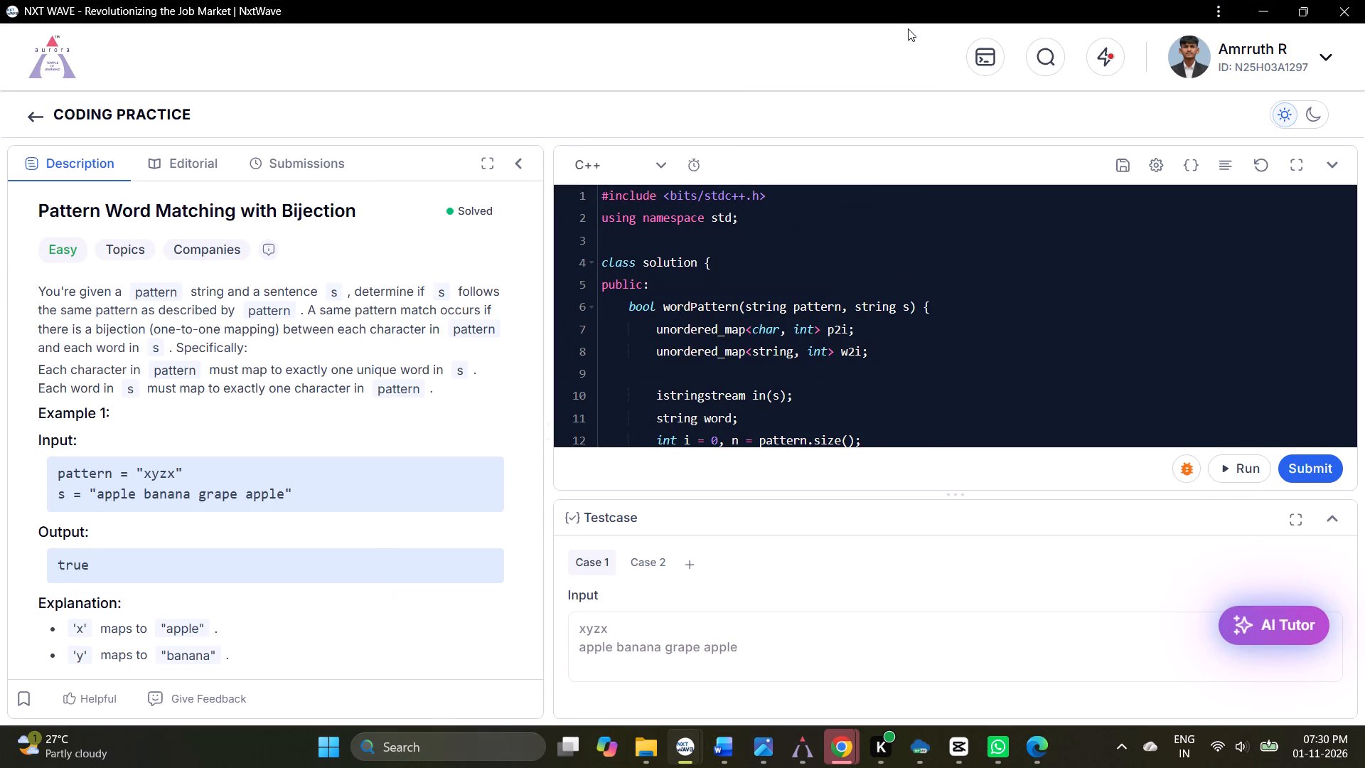
Capture a screenshot of the Pattern Word Matching with Bijection problem page, leaving out the title bar and the taskbar.
{"action": "key", "text": "Print"}
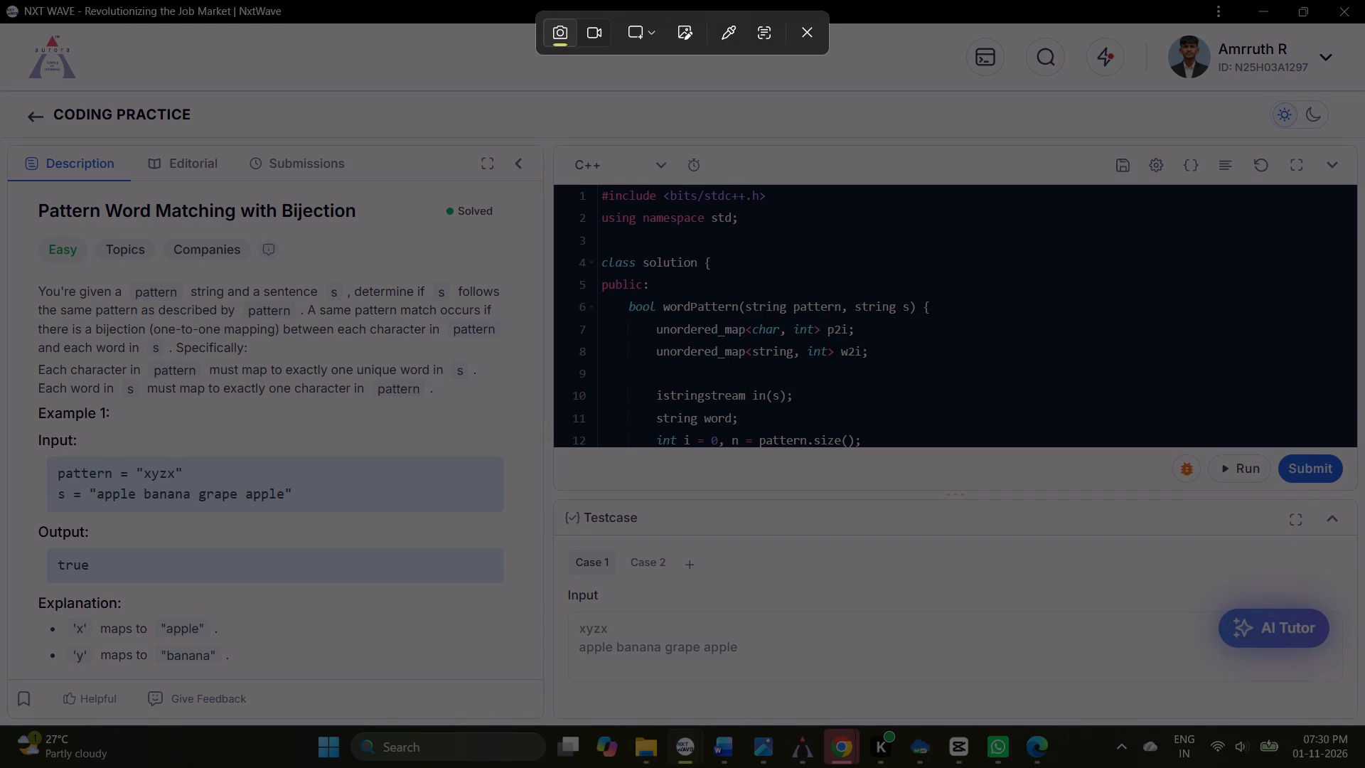
{"action": "left_click_drag", "start_coordinate": [1, 24], "coordinate": [814, 767]}
{"action": "scroll", "coordinate": [739, 586], "scroll_direction": "up", "scroll_amount": 1}
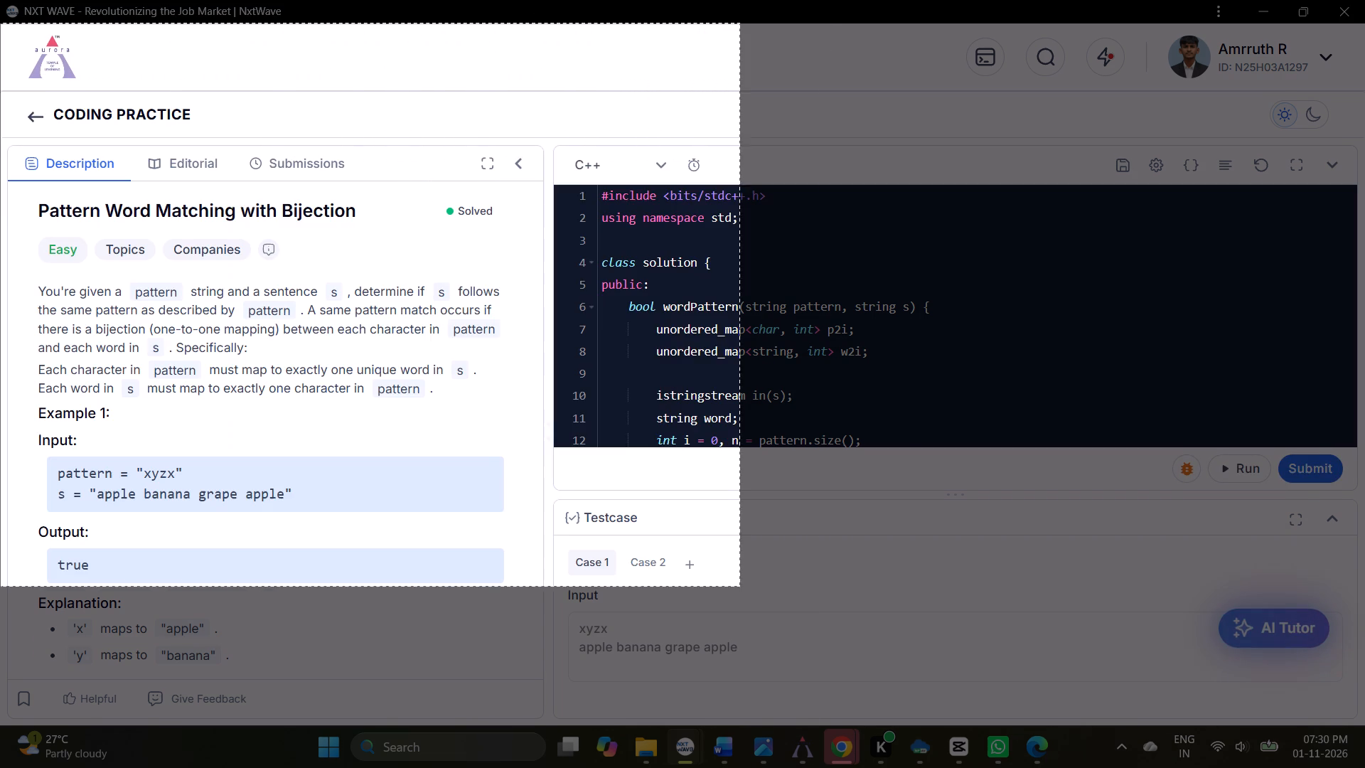
{"action": "scroll", "coordinate": [814, 767], "scroll_direction": "up", "scroll_amount": 1}
{"action": "left_click_drag", "start_coordinate": [814, 767], "coordinate": [1364, 727]}
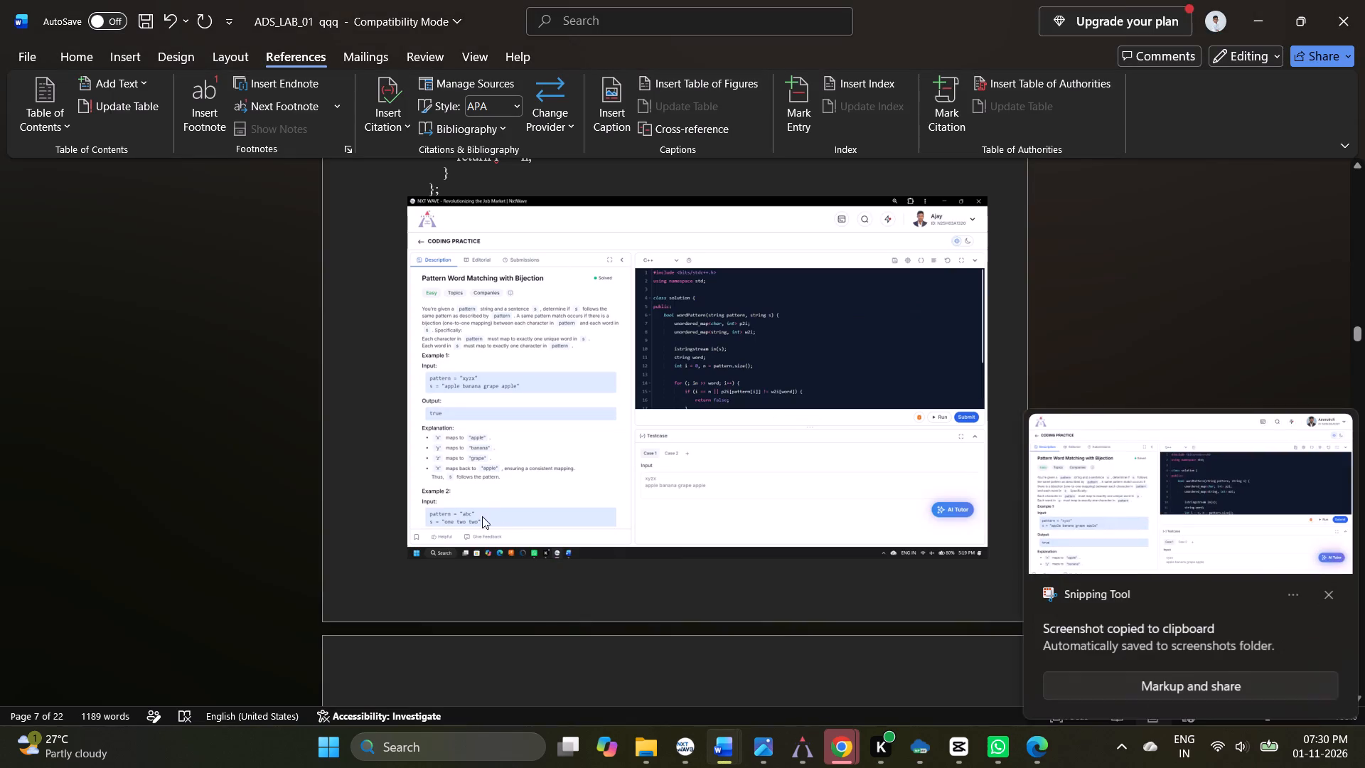
In the Word report, paste the new capture at the old Pattern Word Matching with Bijection screenshot on page 7 and delete the old picture.
{"action": "left_click", "coordinate": [639, 468]}
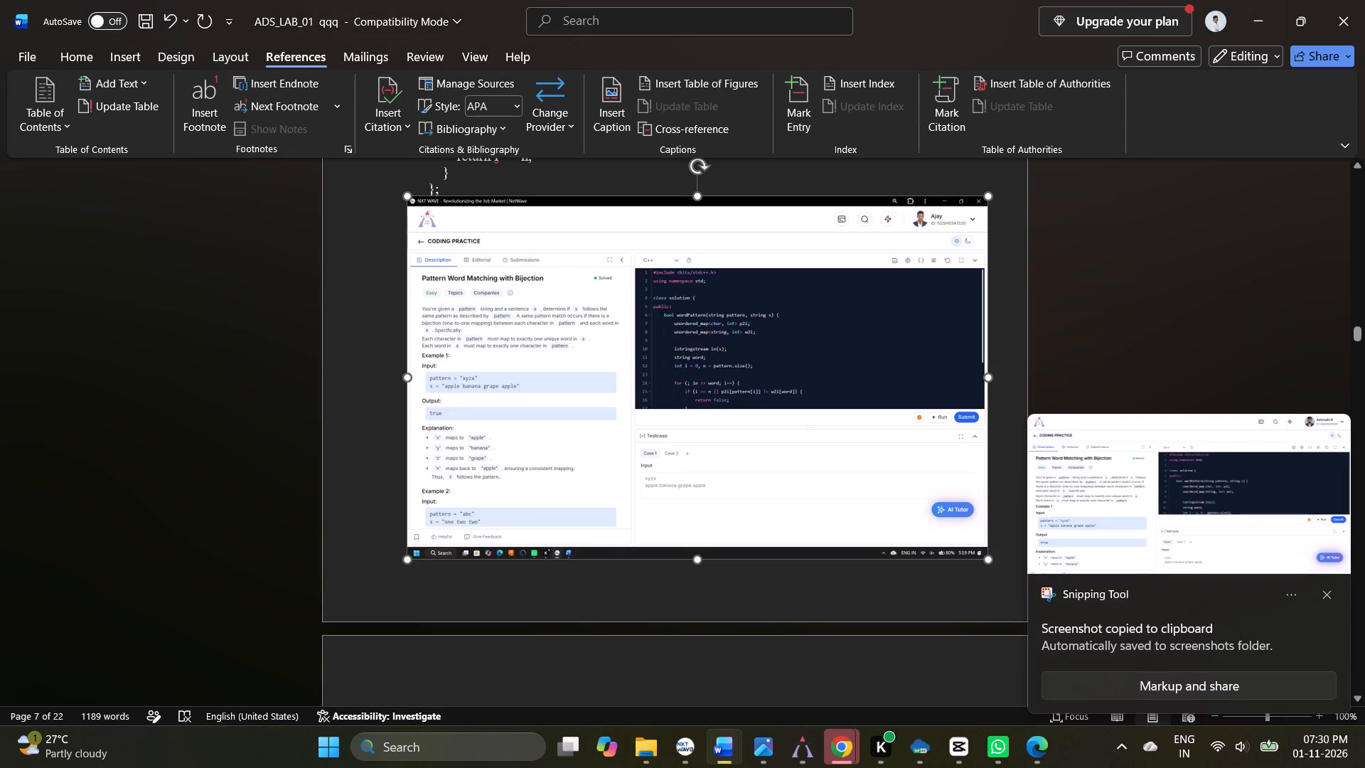
{"action": "key", "text": "ctrl+v"}
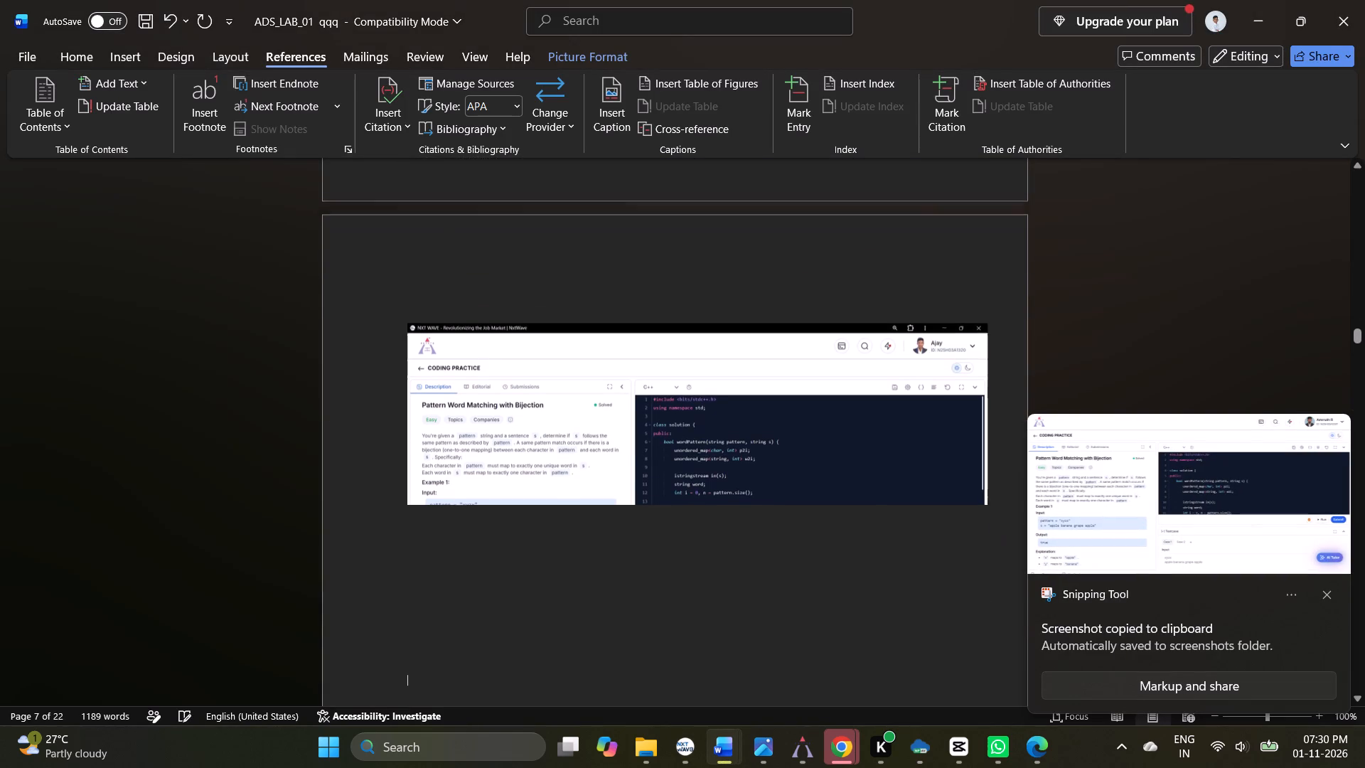
{"action": "left_click", "coordinate": [639, 468]}
{"action": "key", "text": "BackSpace"}
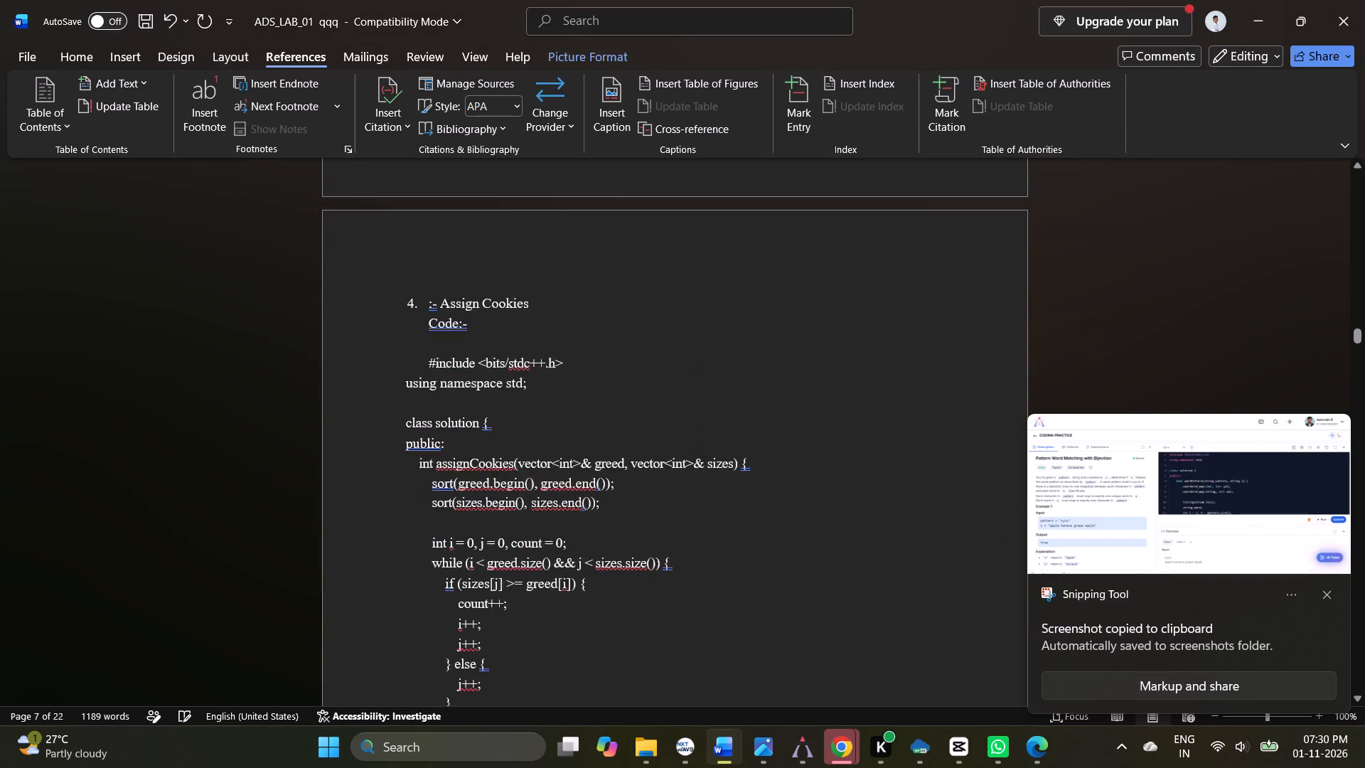
Select the report's old Assign Cookies screenshot, and open the Assign Cookies problem from the NxtWave Coding Practice list.
{"action": "scroll", "coordinate": [639, 468], "scroll_direction": "down", "scroll_amount": 6}
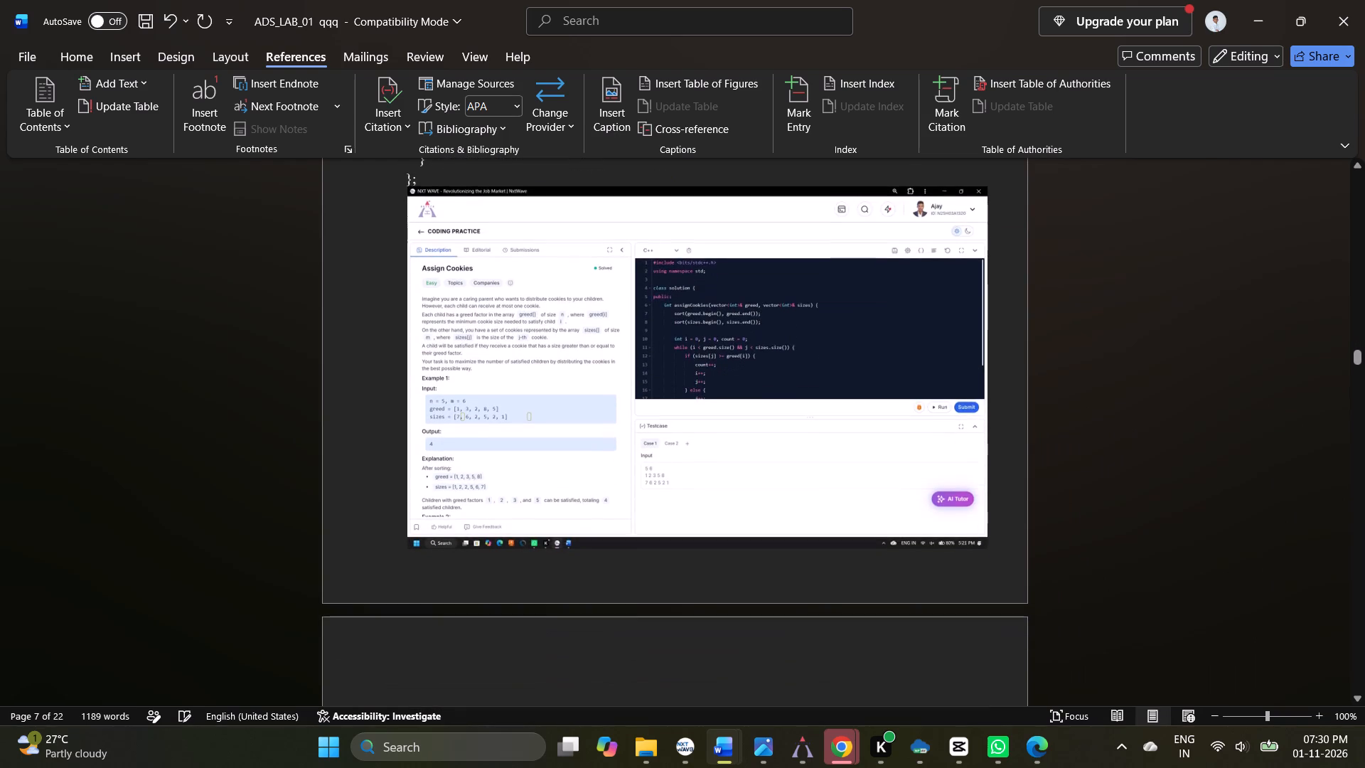
{"action": "scroll", "coordinate": [639, 468], "scroll_direction": "down", "scroll_amount": 1}
{"action": "left_click", "coordinate": [639, 468]}
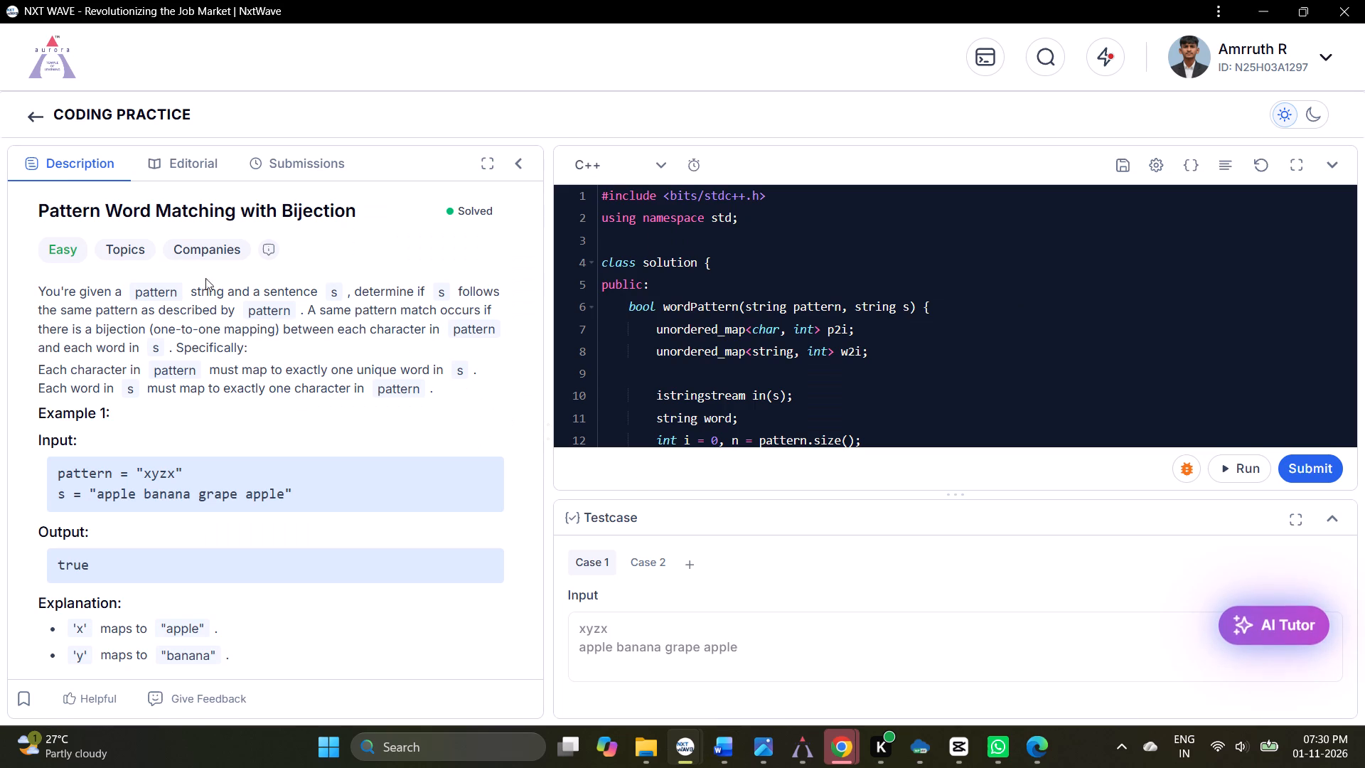
{"action": "left_click", "coordinate": [31, 110]}
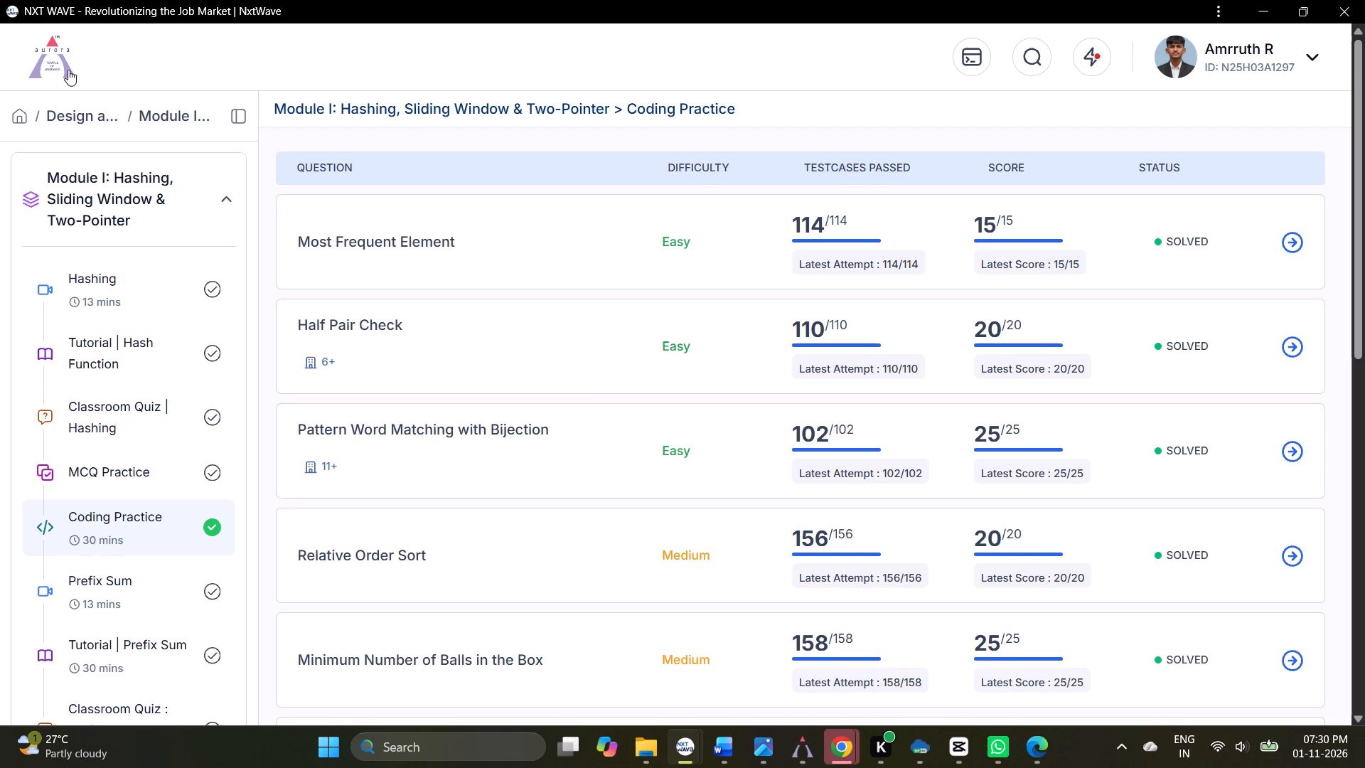
{"action": "scroll", "coordinate": [91, 400], "scroll_direction": "down", "scroll_amount": 1}
{"action": "scroll", "coordinate": [289, 513], "scroll_direction": "down", "scroll_amount": 2}
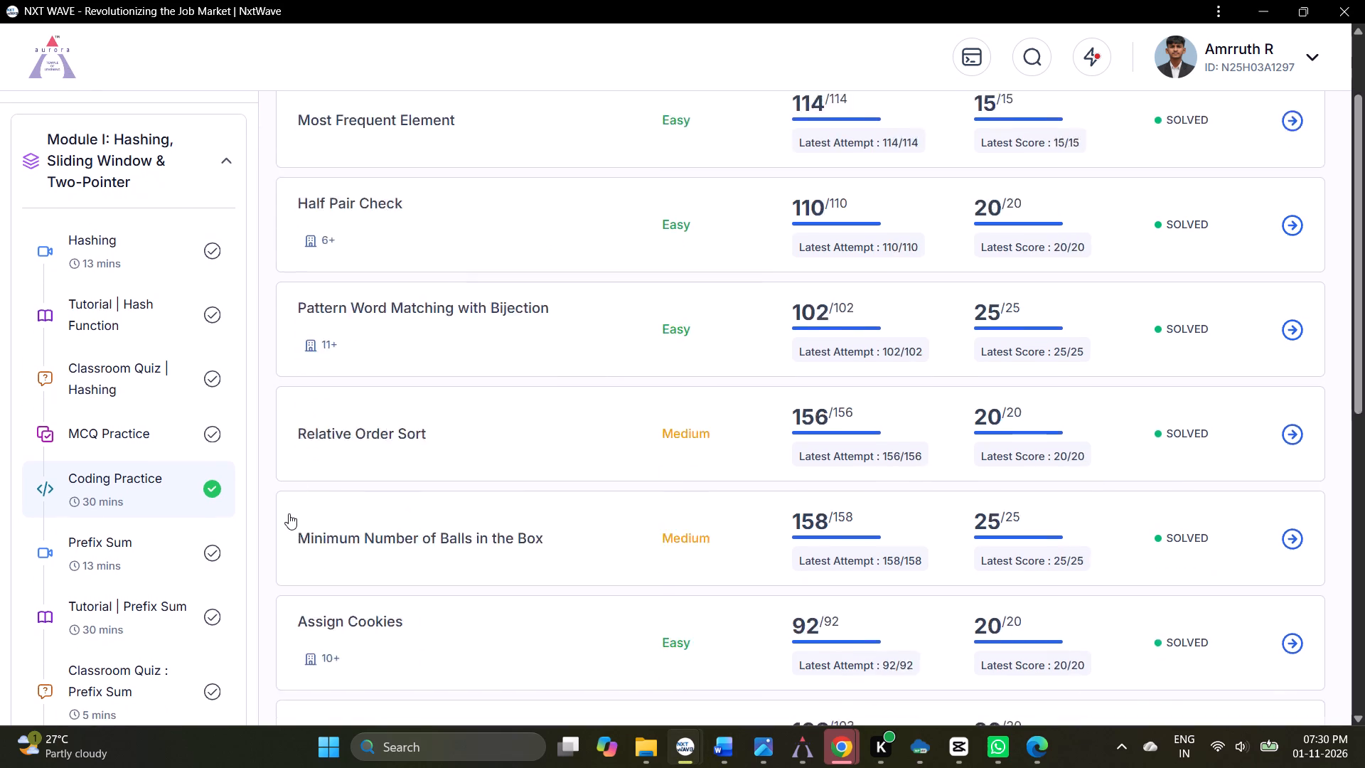
{"action": "scroll", "coordinate": [289, 513], "scroll_direction": "down", "scroll_amount": 3}
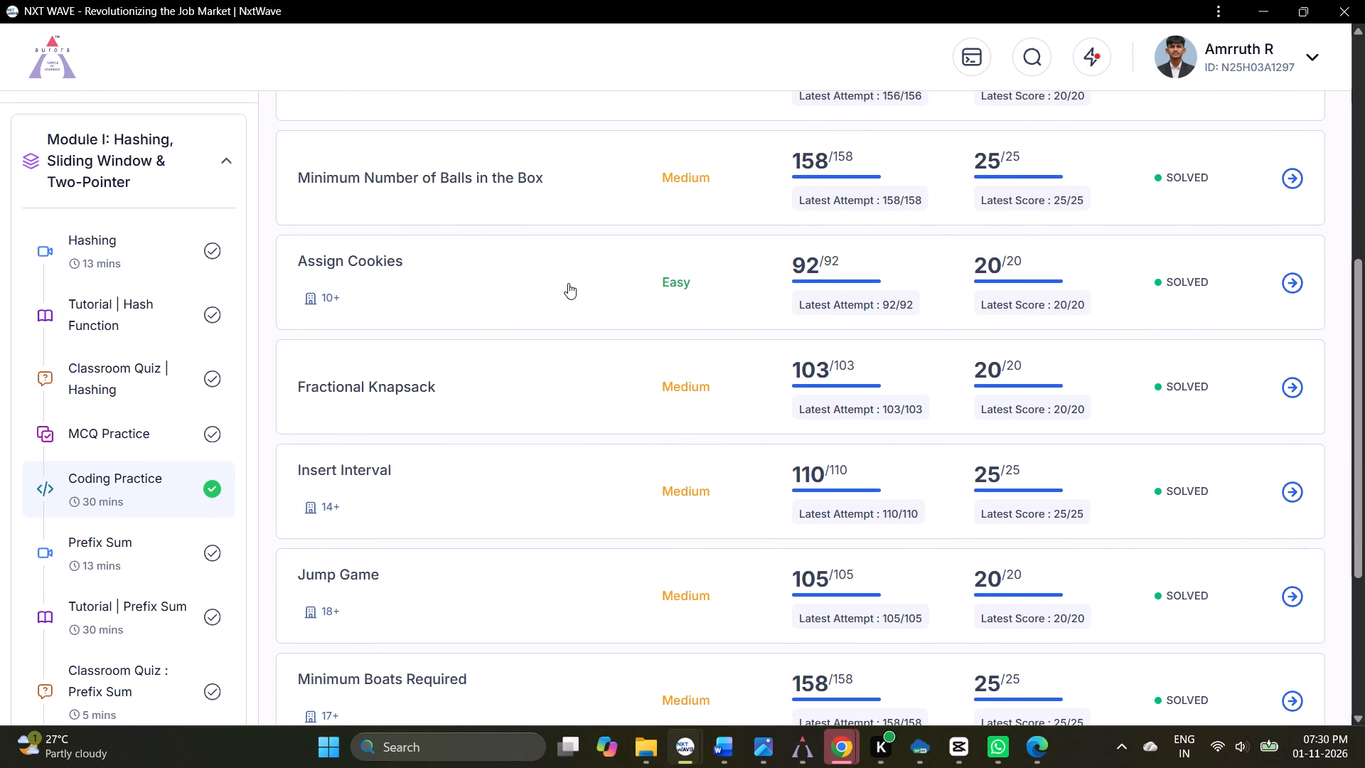
{"action": "left_click", "coordinate": [568, 283]}
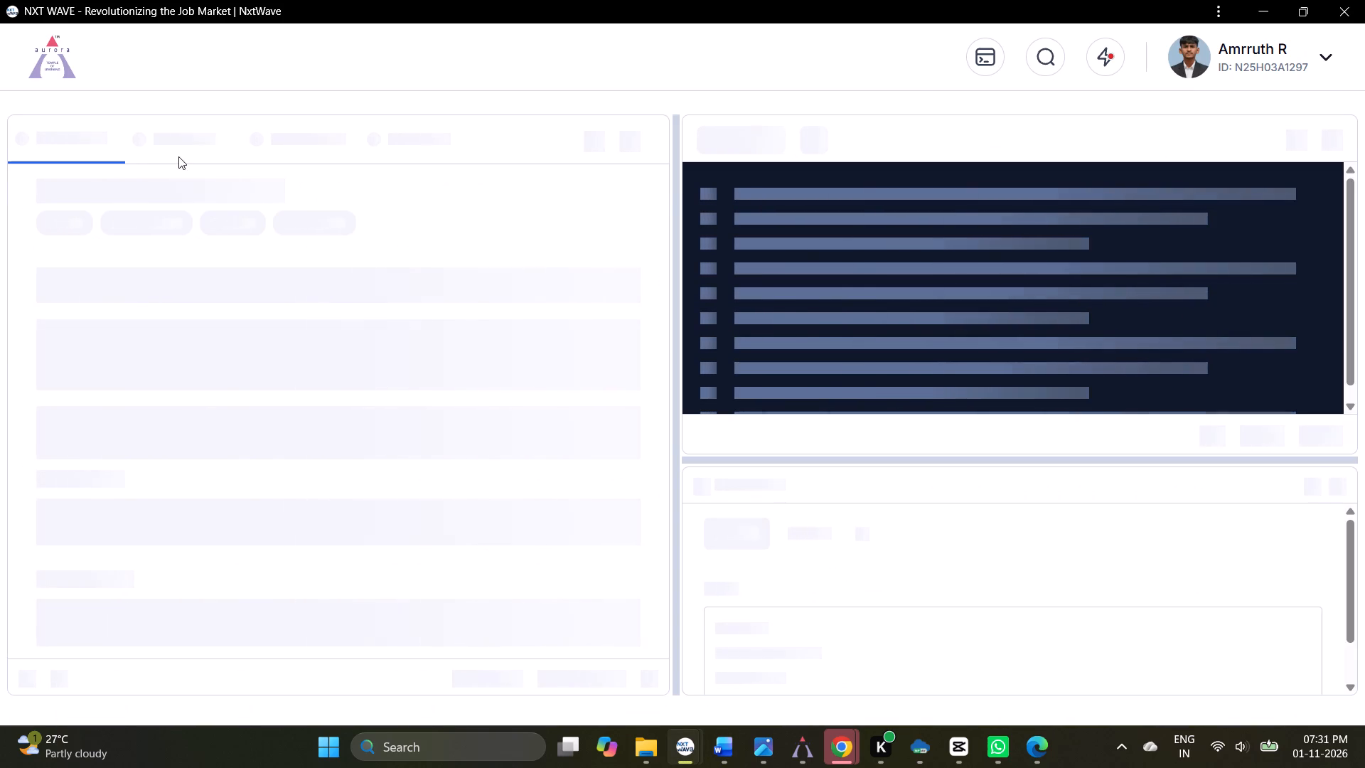
Capture a screenshot of the whole Assign Cookies problem window, leaving out the taskbar.
{"action": "key", "text": "Print"}
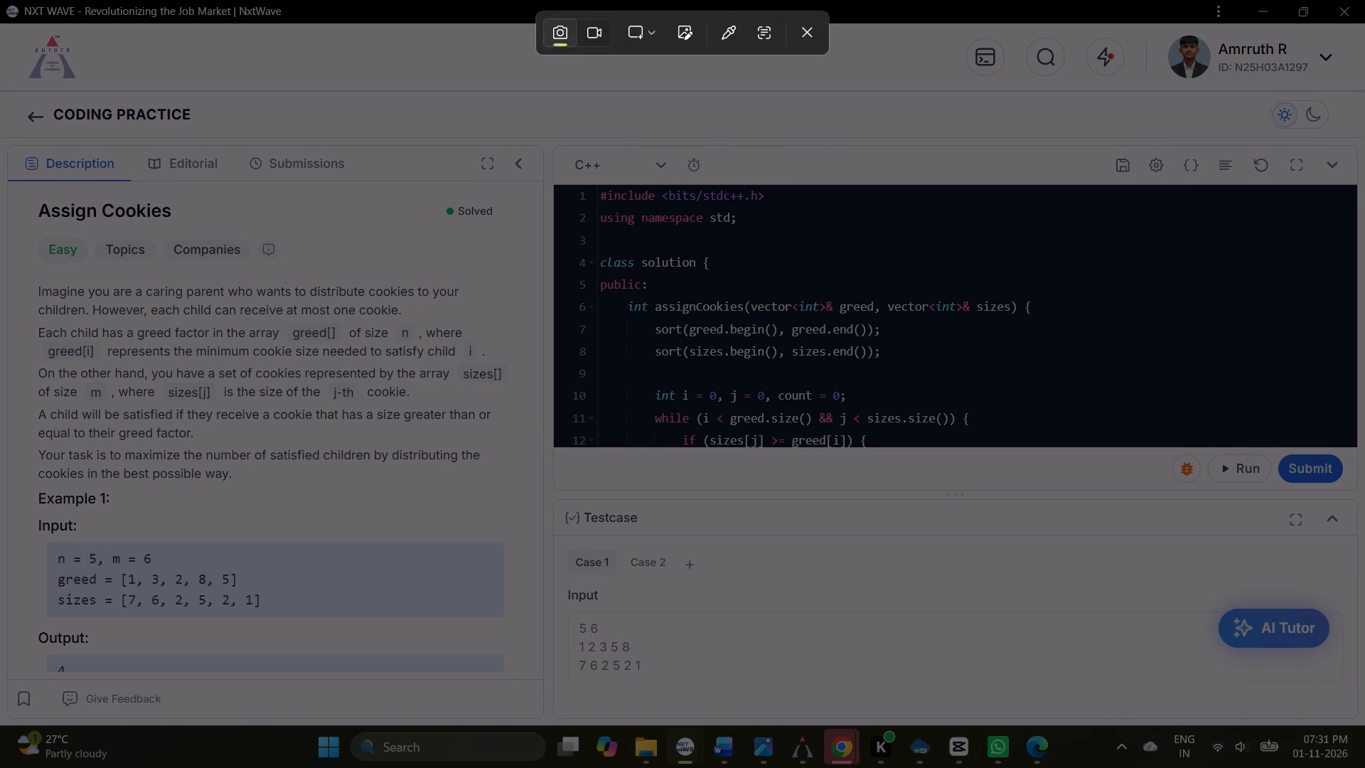
{"action": "left_click", "coordinate": [0, 0]}
{"action": "left_click_drag", "start_coordinate": [0, 0], "coordinate": [1364, 743]}
{"action": "scroll", "coordinate": [225, 148], "scroll_direction": "right", "scroll_amount": 2}
{"action": "scroll", "coordinate": [1265, 767], "scroll_direction": "right", "scroll_amount": 3}
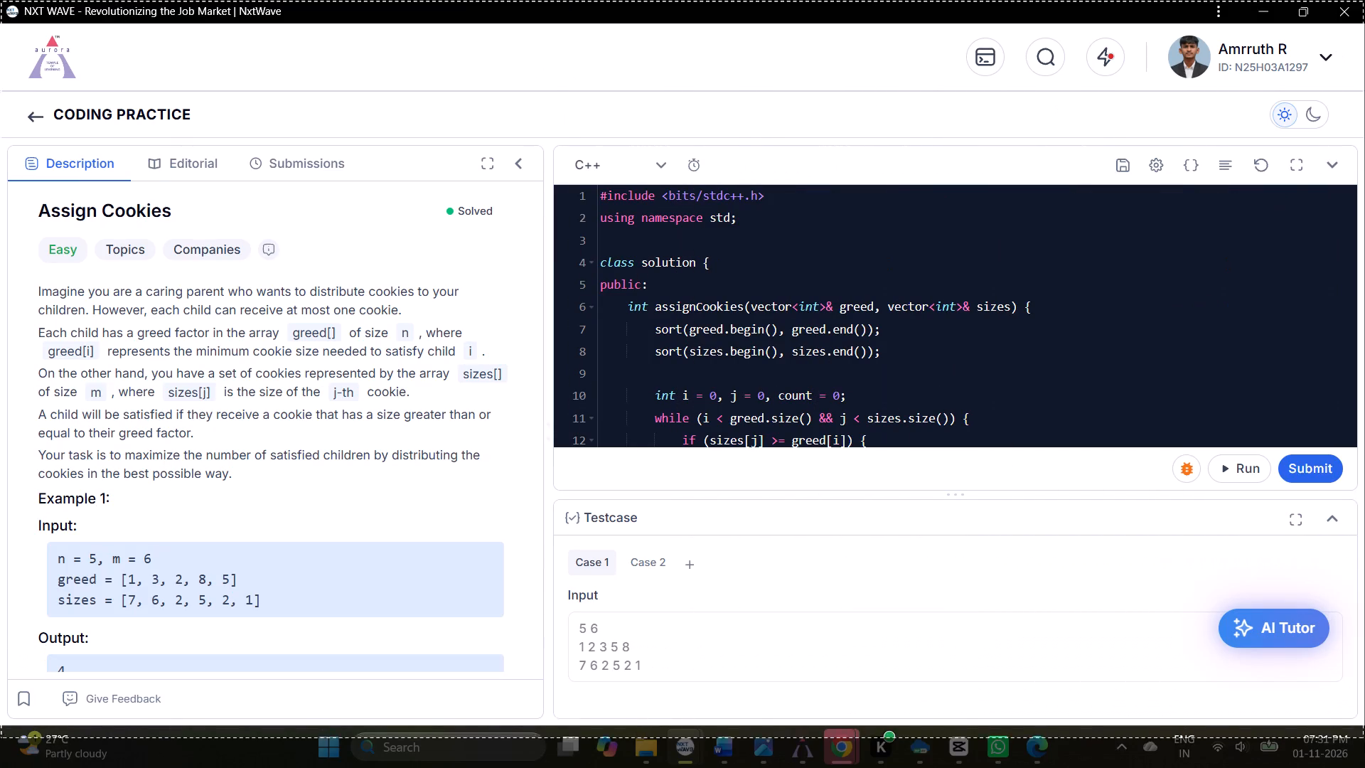
{"action": "left_click_drag", "start_coordinate": [1364, 743], "coordinate": [1364, 729]}
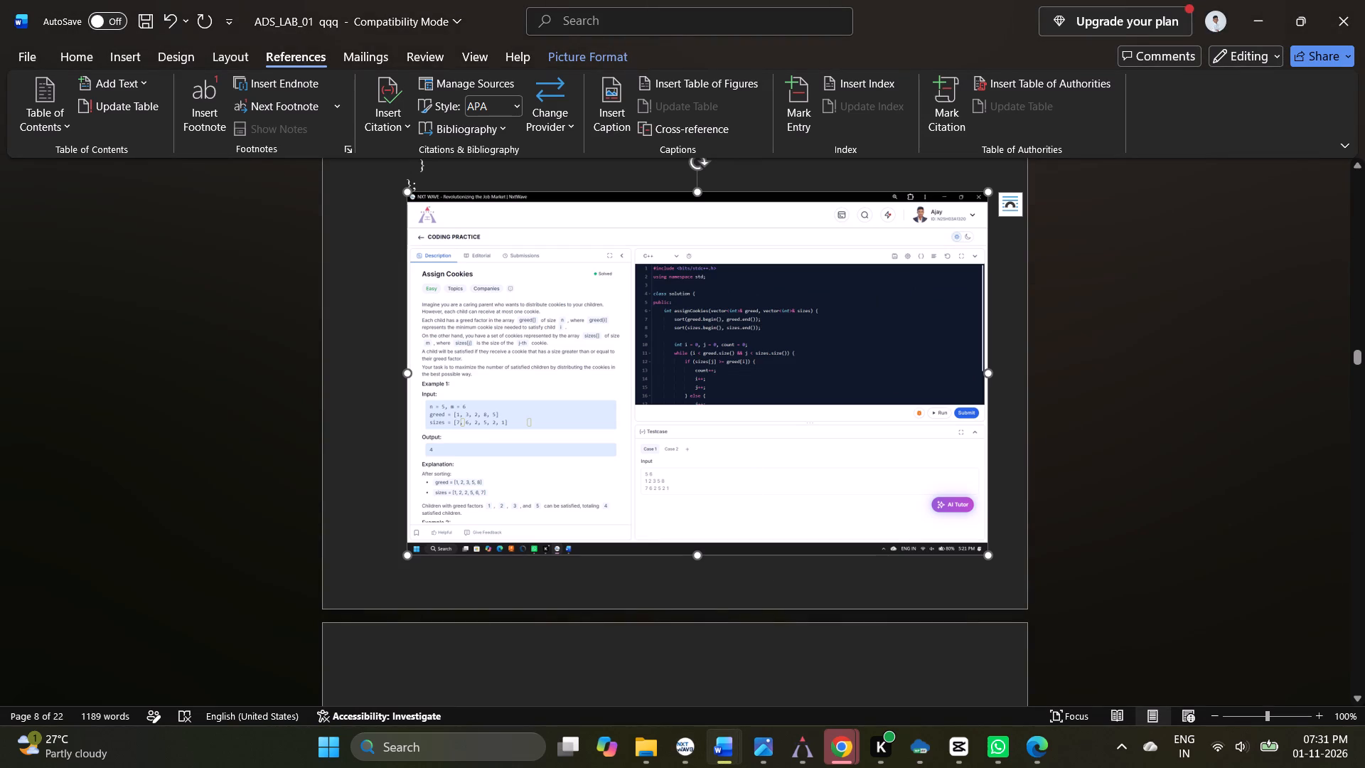
Paste the new Assign Cookies capture into the Word report at the old Assign Cookies screenshot and delete the old picture.
{"action": "key", "text": "ctrl+v"}
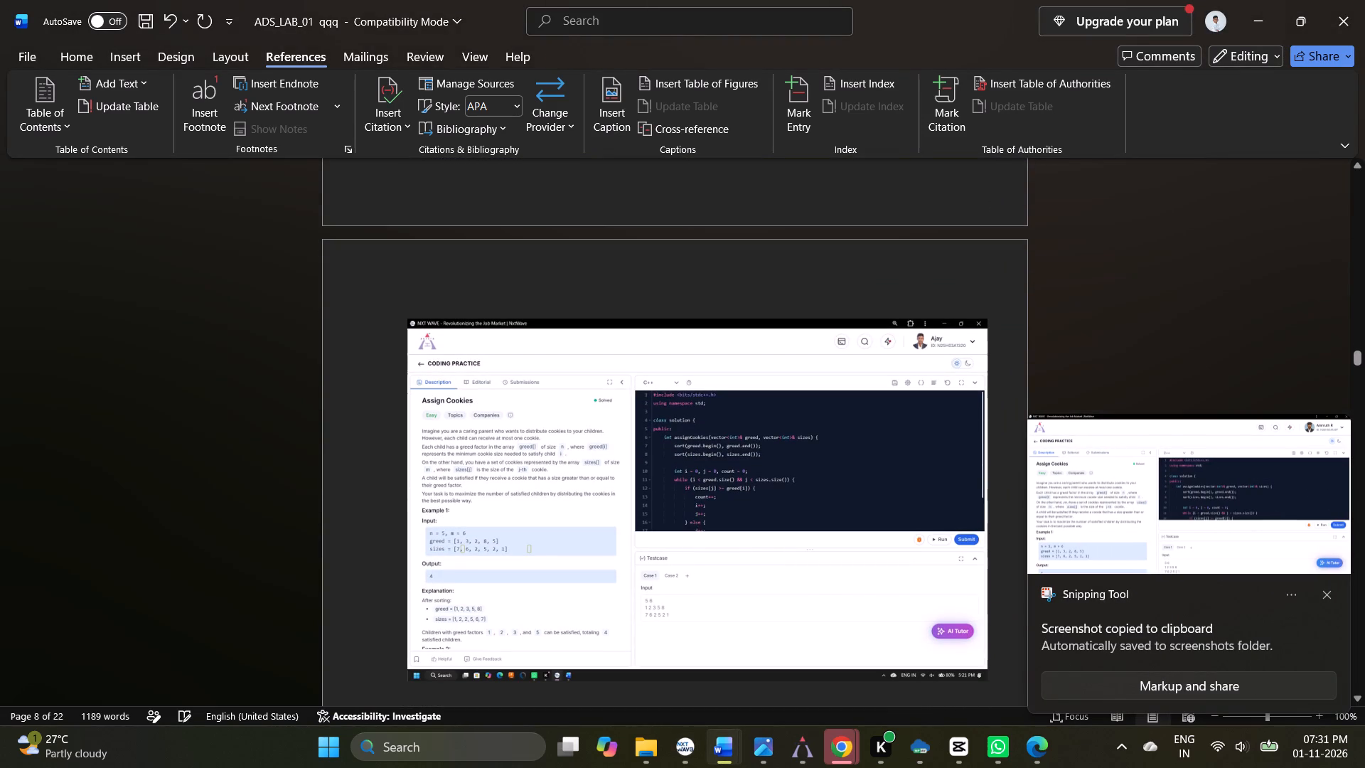
{"action": "left_click", "coordinate": [760, 539]}
{"action": "key", "text": "BackSpace"}
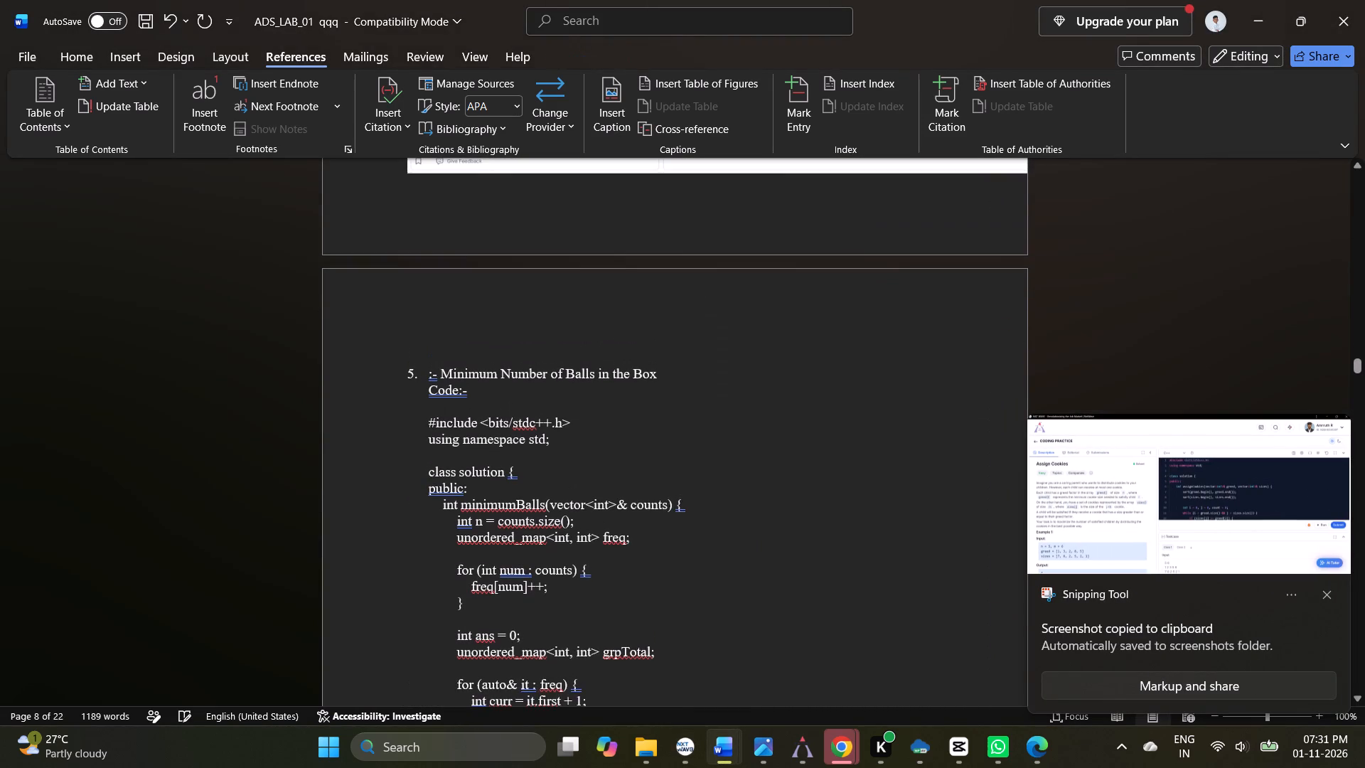
Select the report's old Minimum Number of Balls in the Box screenshot, and open that problem from the NxtWave Coding Practice list.
{"action": "scroll", "coordinate": [760, 539], "scroll_direction": "down", "scroll_amount": 15}
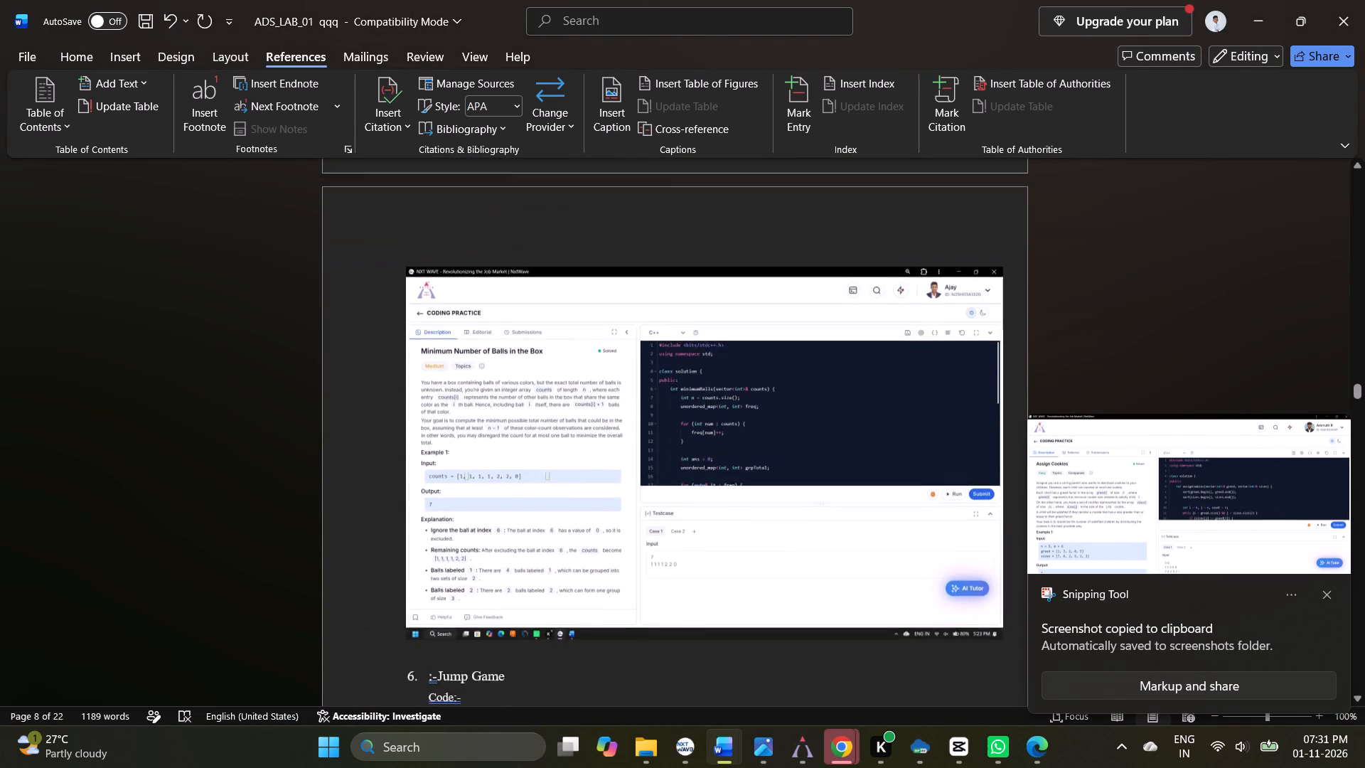
{"action": "scroll", "coordinate": [760, 539], "scroll_direction": "down", "scroll_amount": 1}
{"action": "scroll", "coordinate": [688, 396], "scroll_direction": "up", "scroll_amount": 1}
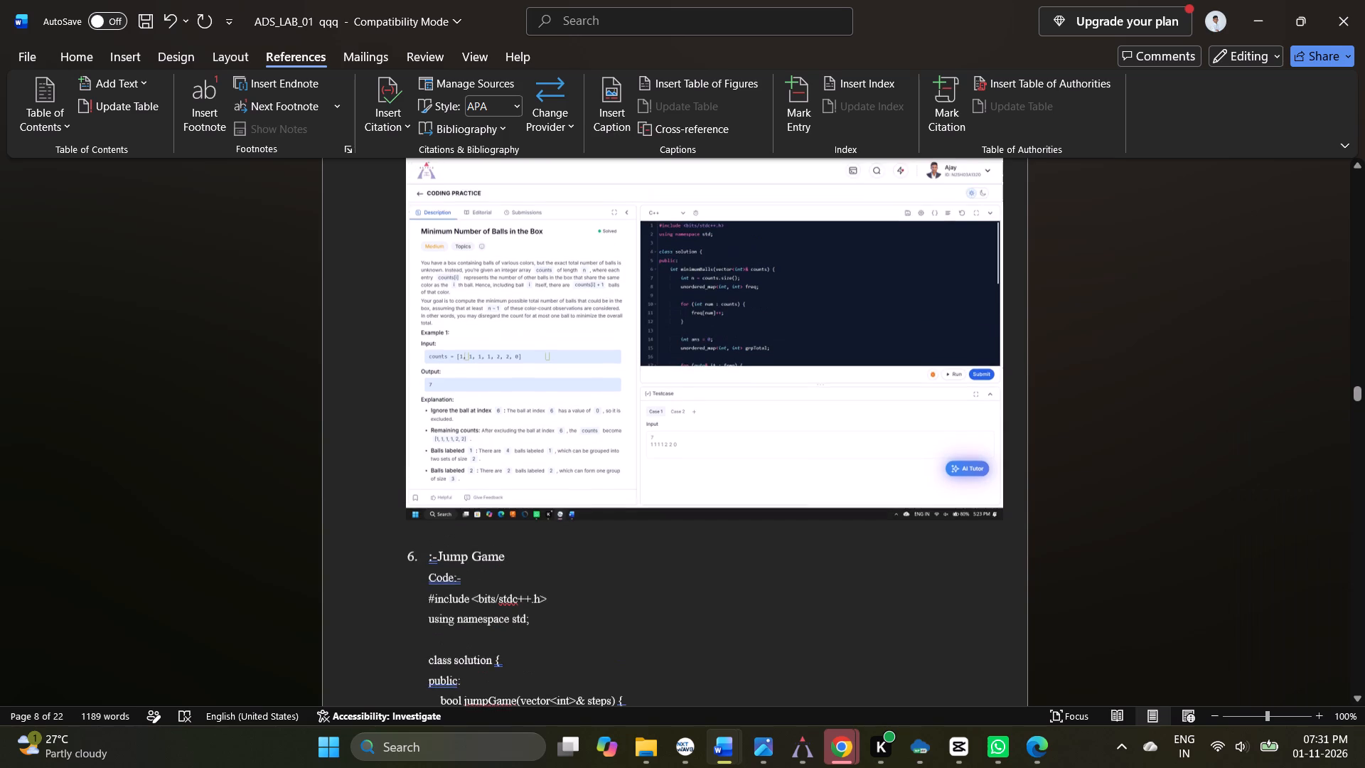
{"action": "scroll", "coordinate": [688, 396], "scroll_direction": "up", "scroll_amount": 1}
{"action": "left_click", "coordinate": [688, 396]}
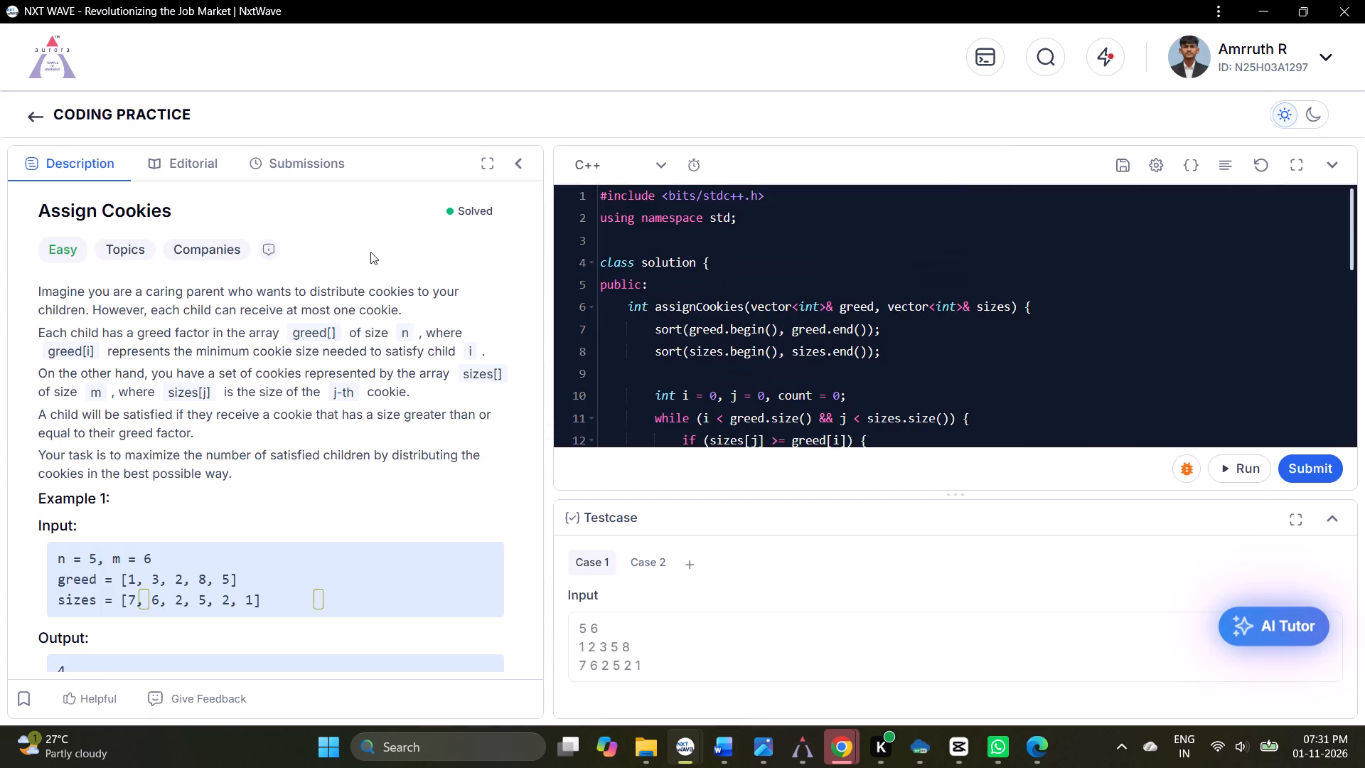
{"action": "left_click", "coordinate": [33, 115]}
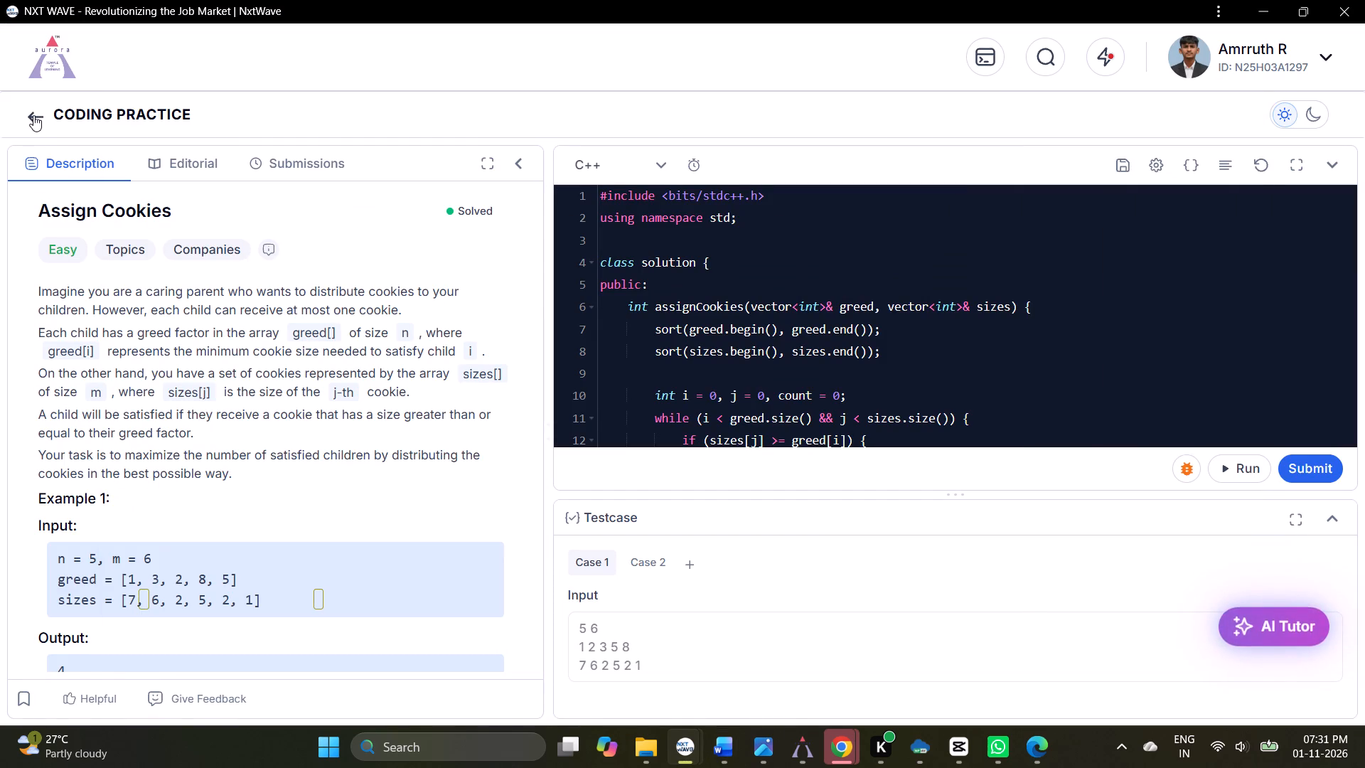
{"action": "scroll", "coordinate": [498, 466], "scroll_direction": "down", "scroll_amount": 1}
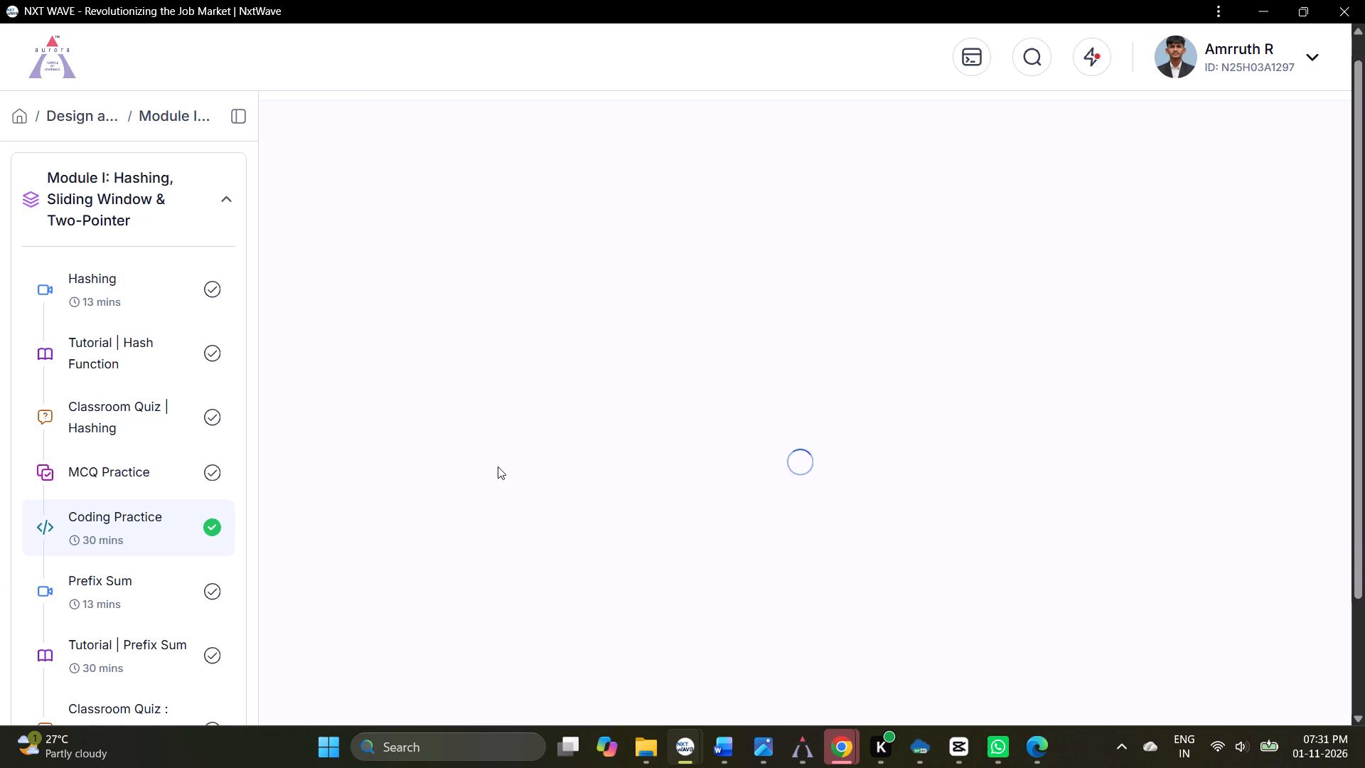
{"action": "scroll", "coordinate": [498, 466], "scroll_direction": "down", "scroll_amount": 4}
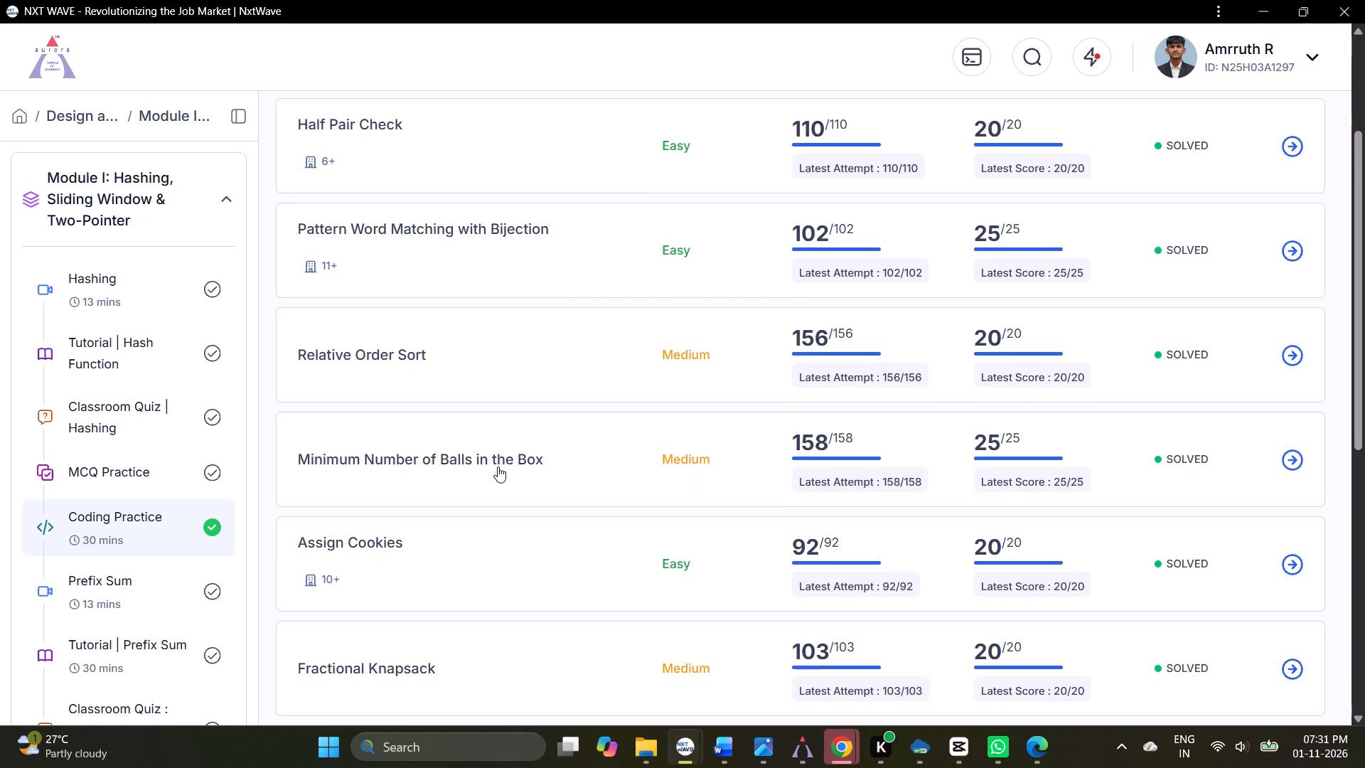
{"action": "left_click", "coordinate": [498, 466]}
Capture a screenshot of the whole Minimum Number of Balls in the Box problem window, leaving out the taskbar.
{"action": "key", "text": "Print"}
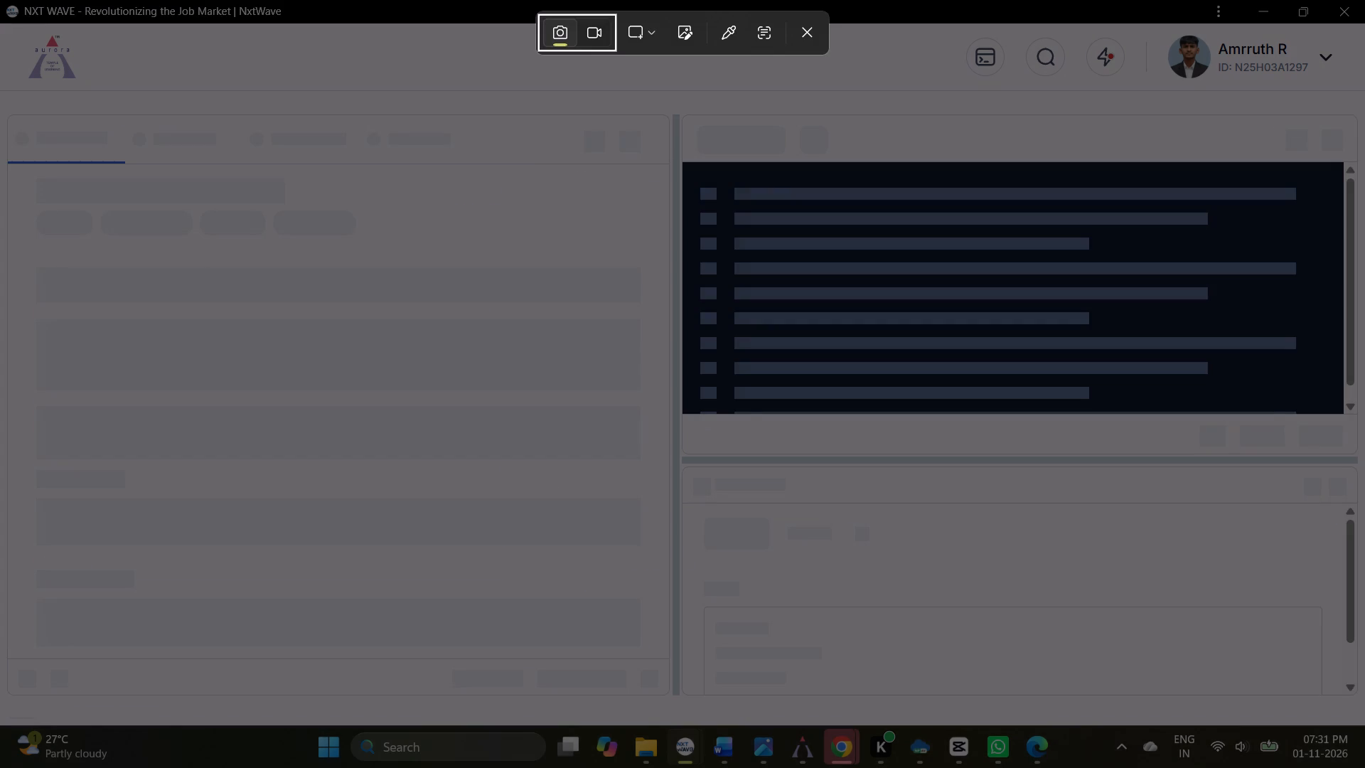
{"action": "key", "text": "Escape"}
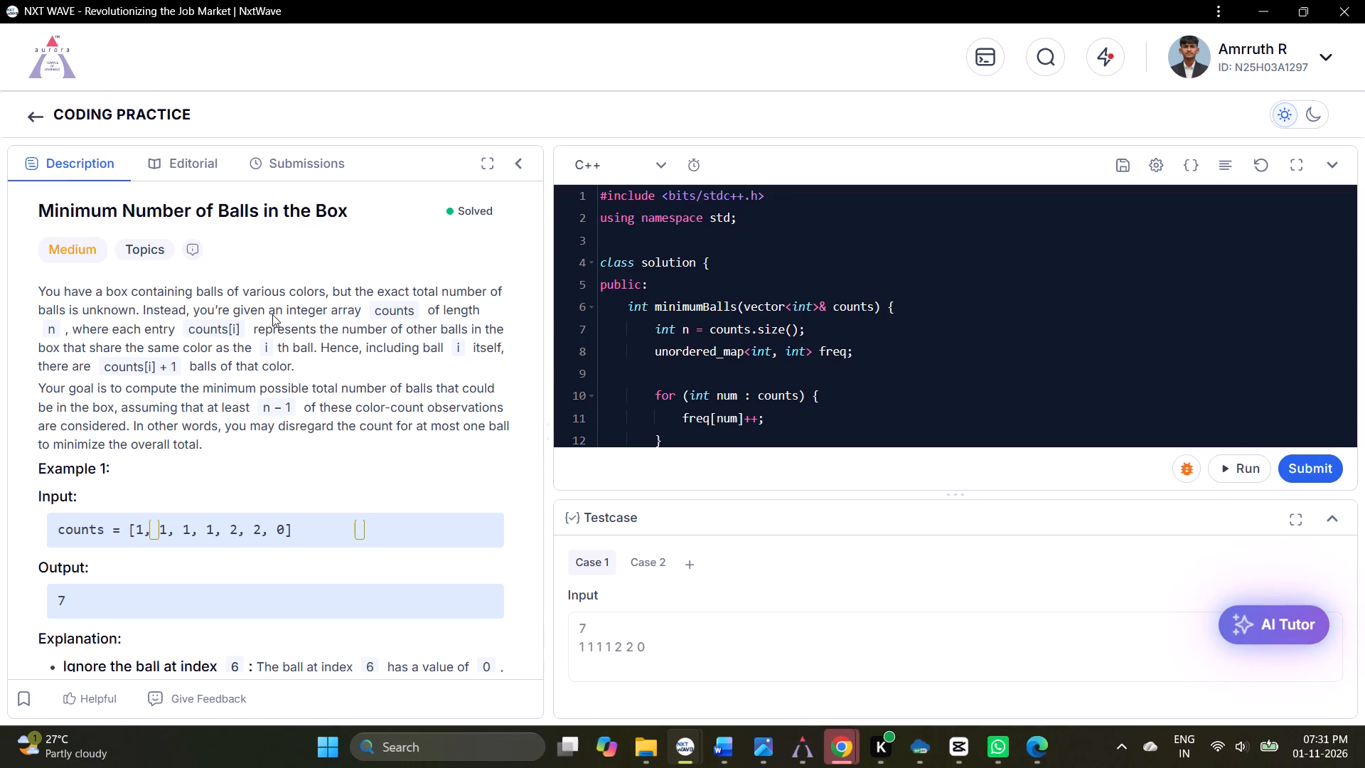
{"action": "key", "text": "Print"}
{"action": "left_click", "coordinate": [0, 0]}
{"action": "left_click_drag", "start_coordinate": [0, 0], "coordinate": [1364, 742]}
{"action": "scroll", "coordinate": [786, 563], "scroll_direction": "right", "scroll_amount": 1}
{"action": "scroll", "coordinate": [1364, 767], "scroll_direction": "right", "scroll_amount": 3}
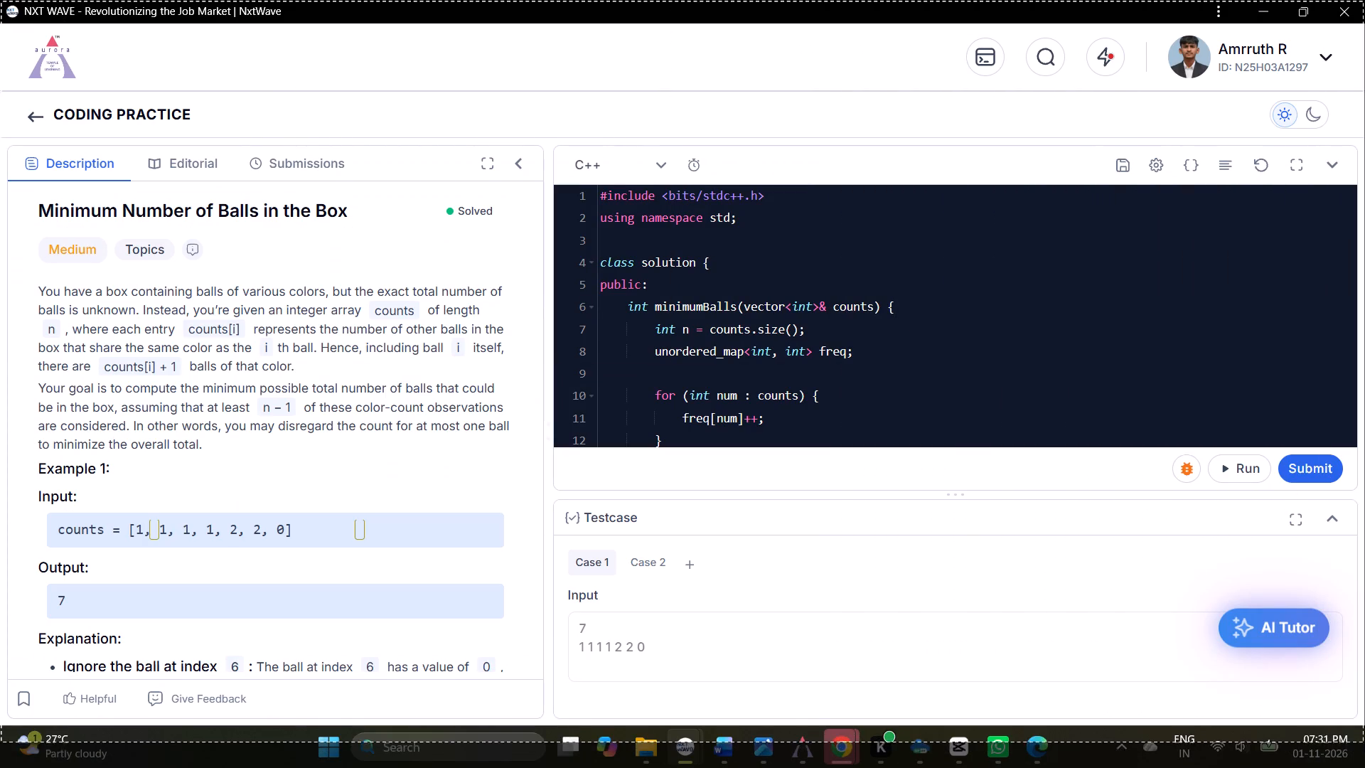
{"action": "left_click_drag", "start_coordinate": [1364, 742], "coordinate": [1364, 722]}
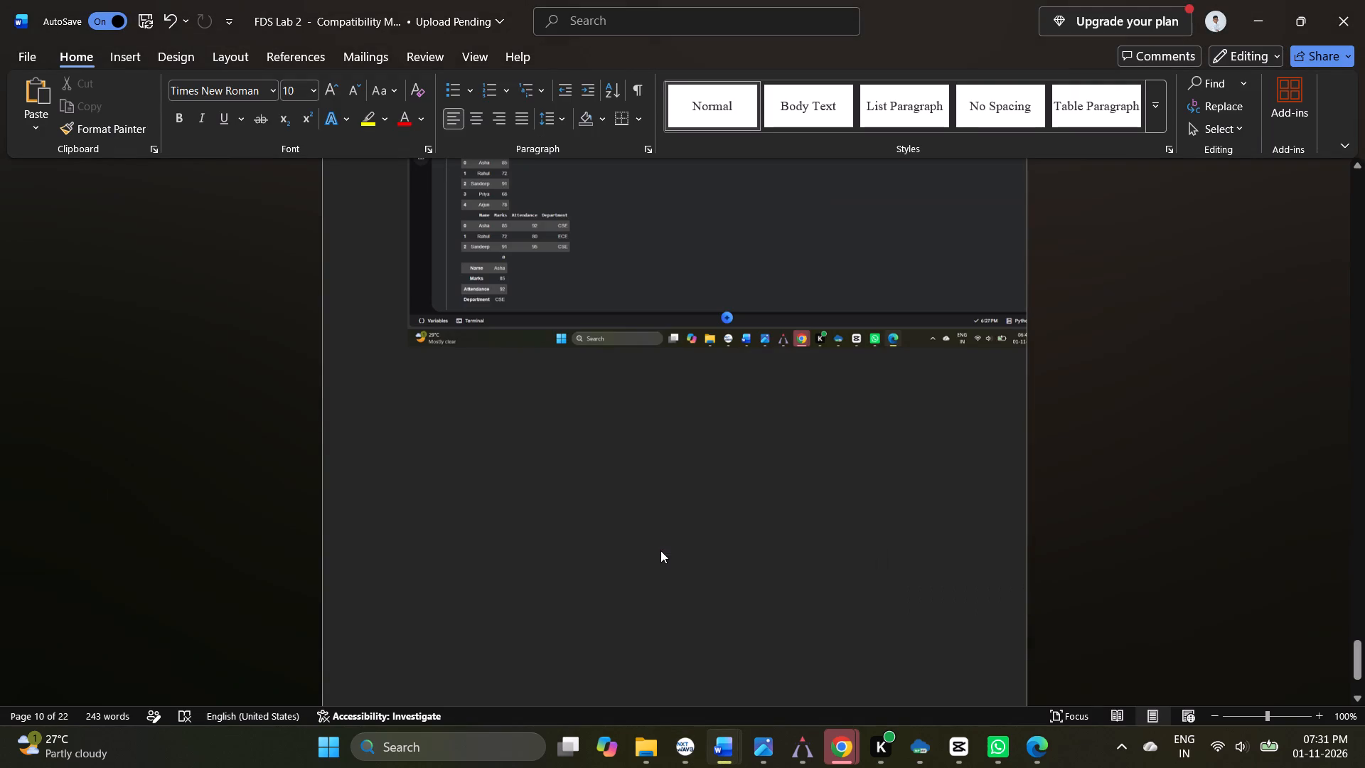
In the ADS_LAB_01 report, paste the new capture at the old Minimum Number of Balls in the Box screenshot and delete the old picture.
{"action": "scroll", "coordinate": [710, 422], "scroll_direction": "up", "scroll_amount": 2}
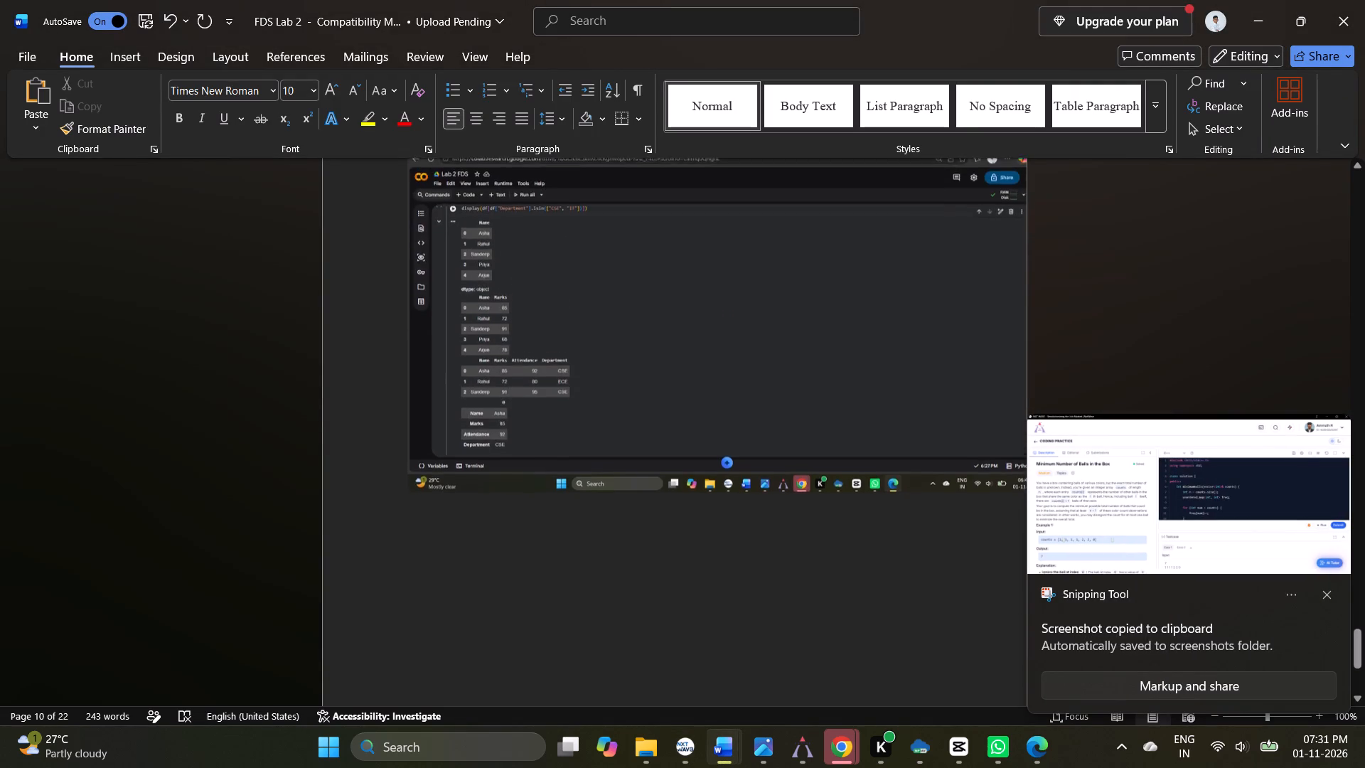
{"action": "scroll", "coordinate": [710, 422], "scroll_direction": "up", "scroll_amount": 8}
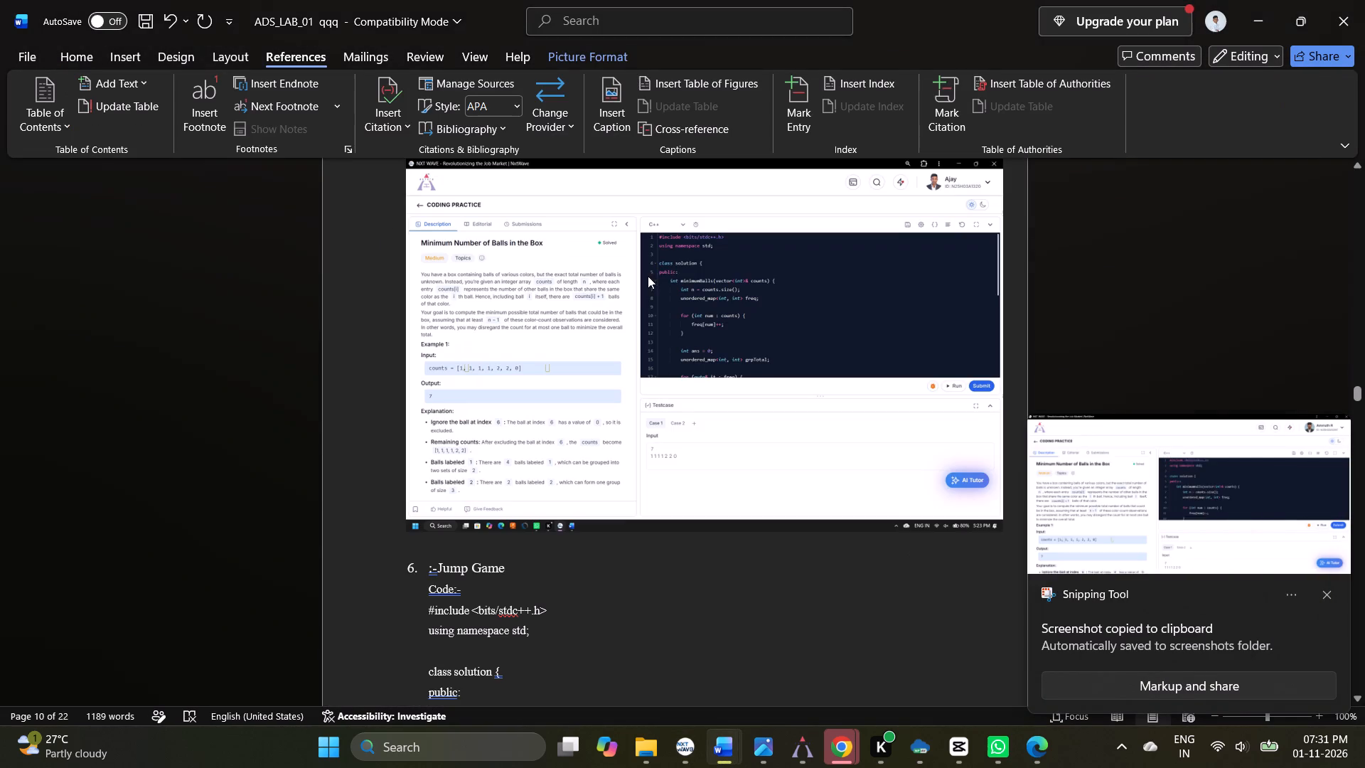
{"action": "left_click", "coordinate": [697, 309]}
{"action": "key", "text": "ctrl+v"}
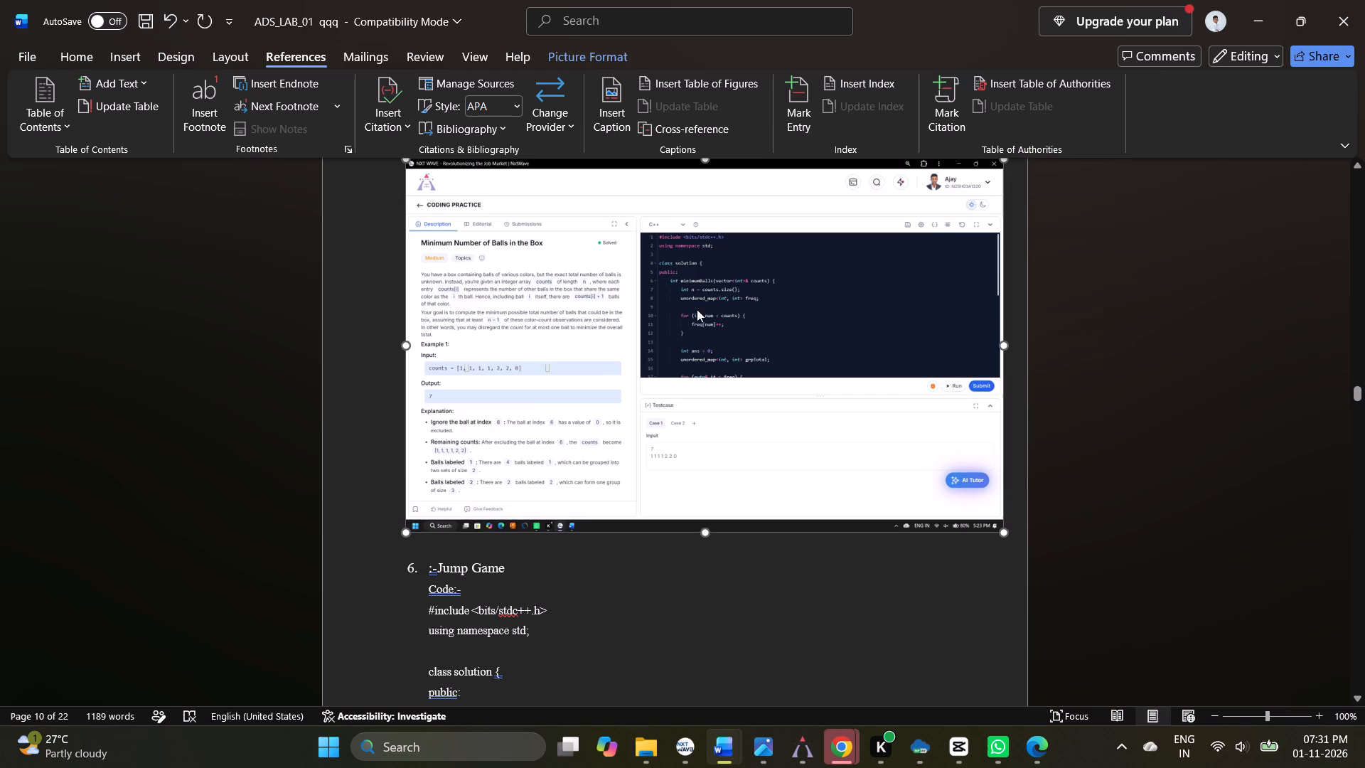
{"action": "left_click", "coordinate": [721, 516]}
{"action": "key", "text": "BackSpace"}
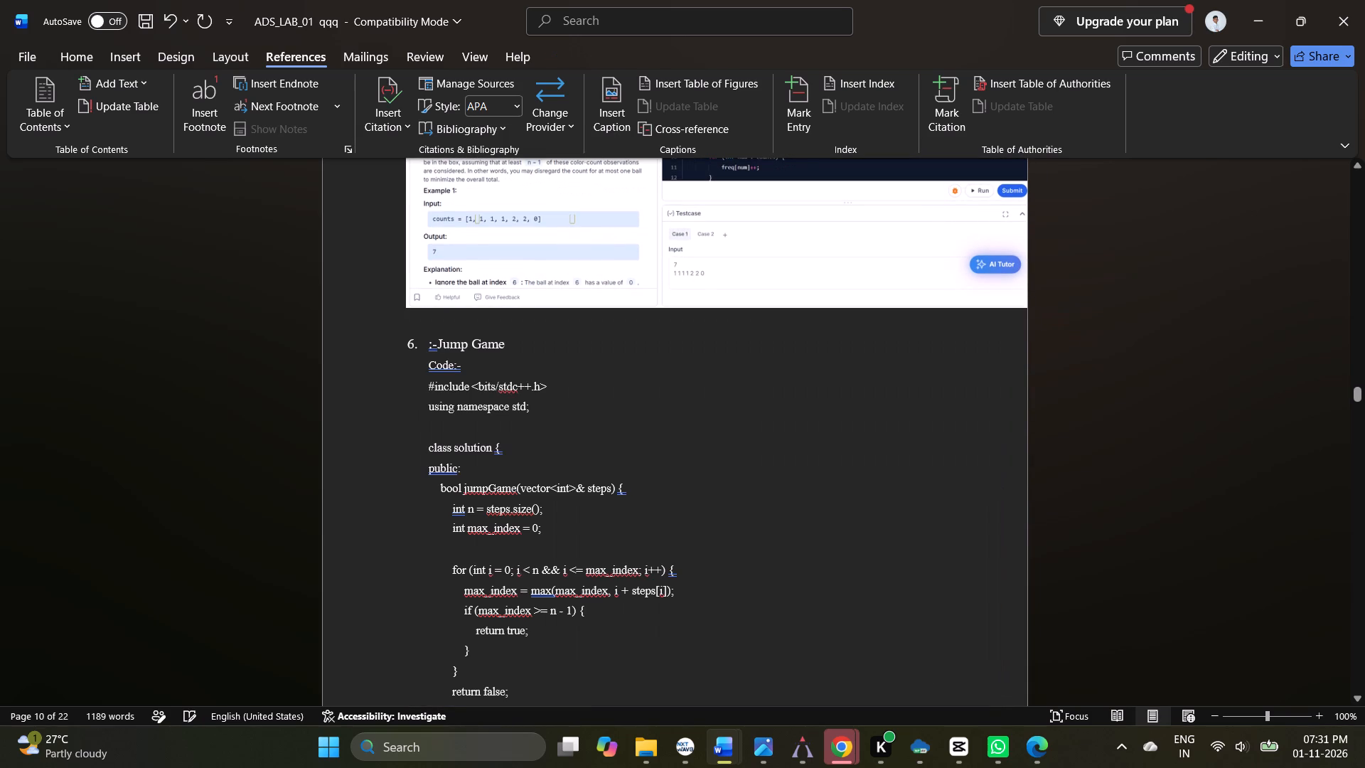
Look through the report's remaining problem sections after Minimum Number of Balls in the Box to review their screenshots.
{"action": "scroll", "coordinate": [721, 516], "scroll_direction": "down", "scroll_amount": 9}
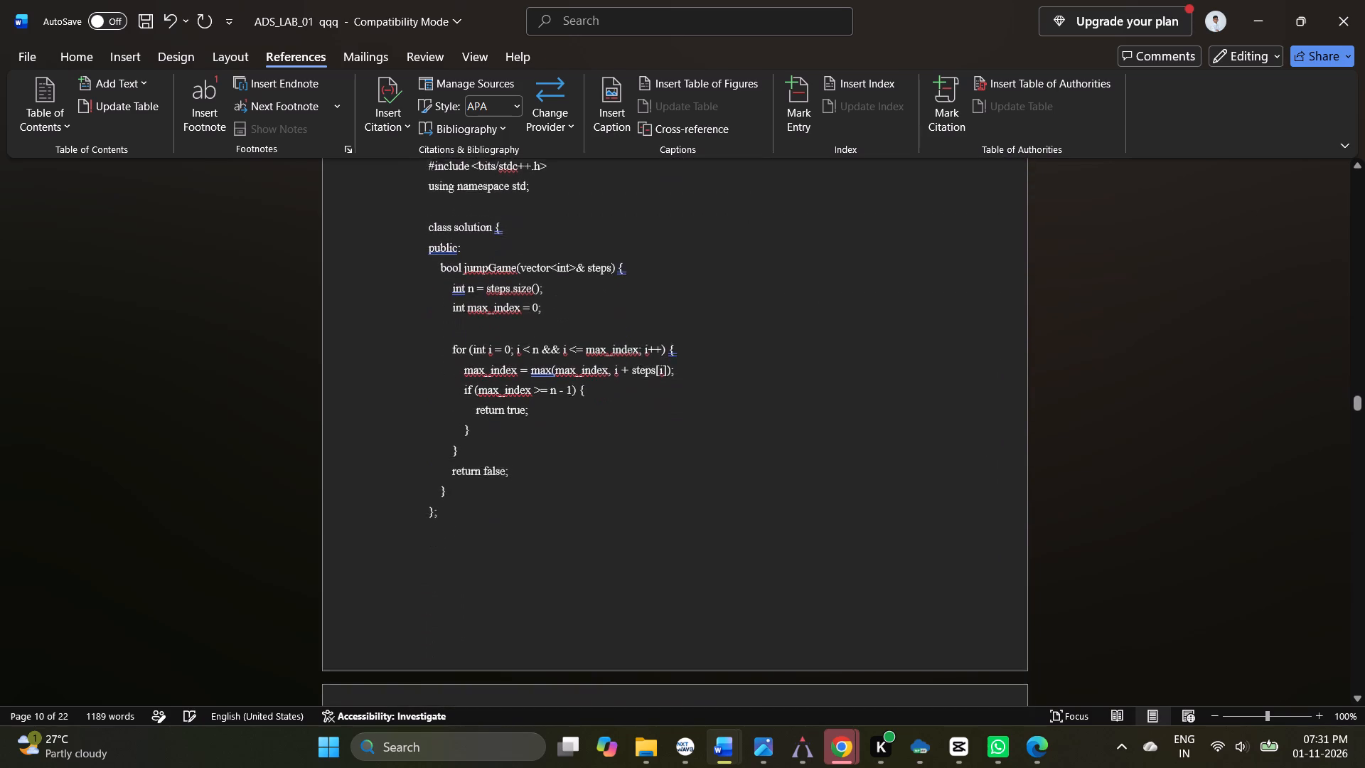
{"action": "scroll", "coordinate": [721, 516], "scroll_direction": "down", "scroll_amount": 15}
{"action": "scroll", "coordinate": [721, 516], "scroll_direction": "up", "scroll_amount": 1}
{"action": "scroll", "coordinate": [721, 516], "scroll_direction": "down", "scroll_amount": 5}
{"action": "scroll", "coordinate": [721, 516], "scroll_direction": "up", "scroll_amount": 1}
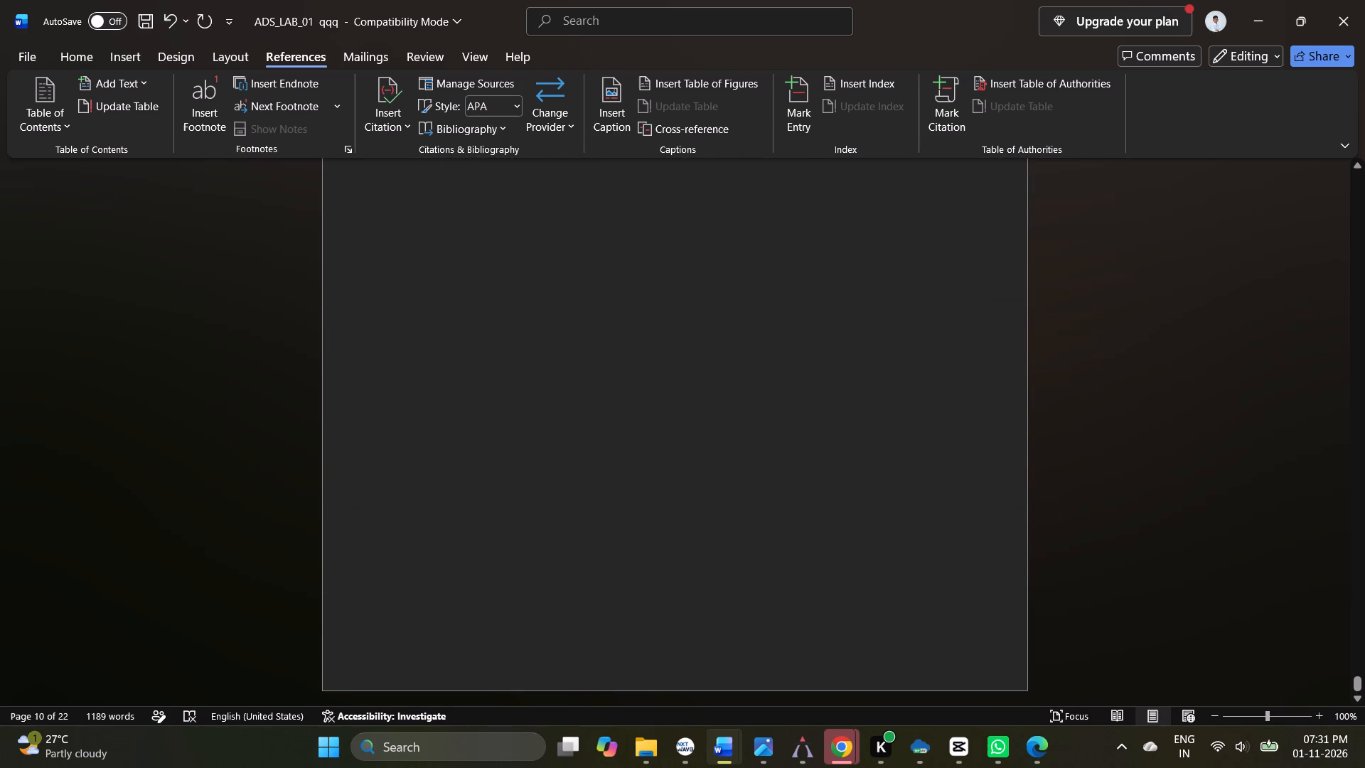
{"action": "scroll", "coordinate": [721, 516], "scroll_direction": "up", "scroll_amount": 4}
{"action": "scroll", "coordinate": [721, 516], "scroll_direction": "down", "scroll_amount": 5}
{"action": "scroll", "coordinate": [721, 516], "scroll_direction": "up", "scroll_amount": 13}
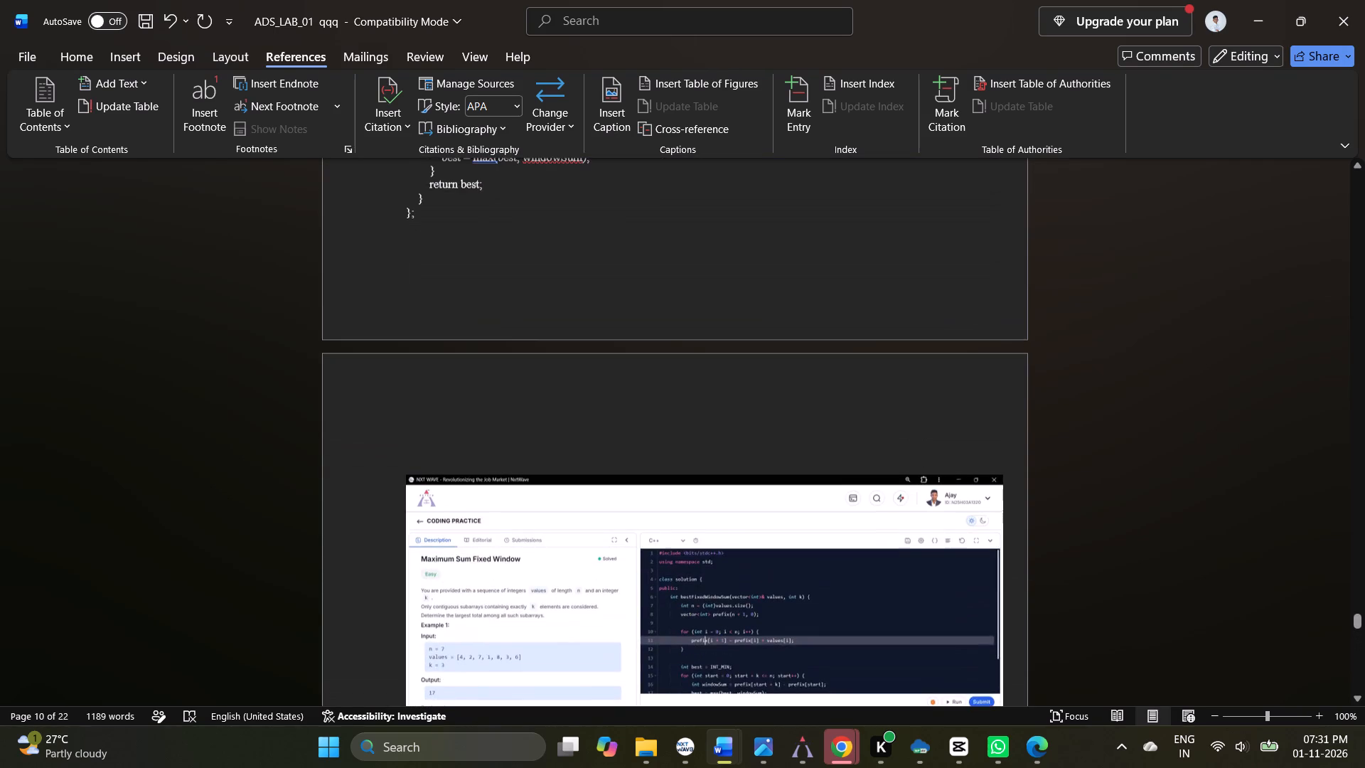
{"action": "scroll", "coordinate": [721, 516], "scroll_direction": "down", "scroll_amount": 5}
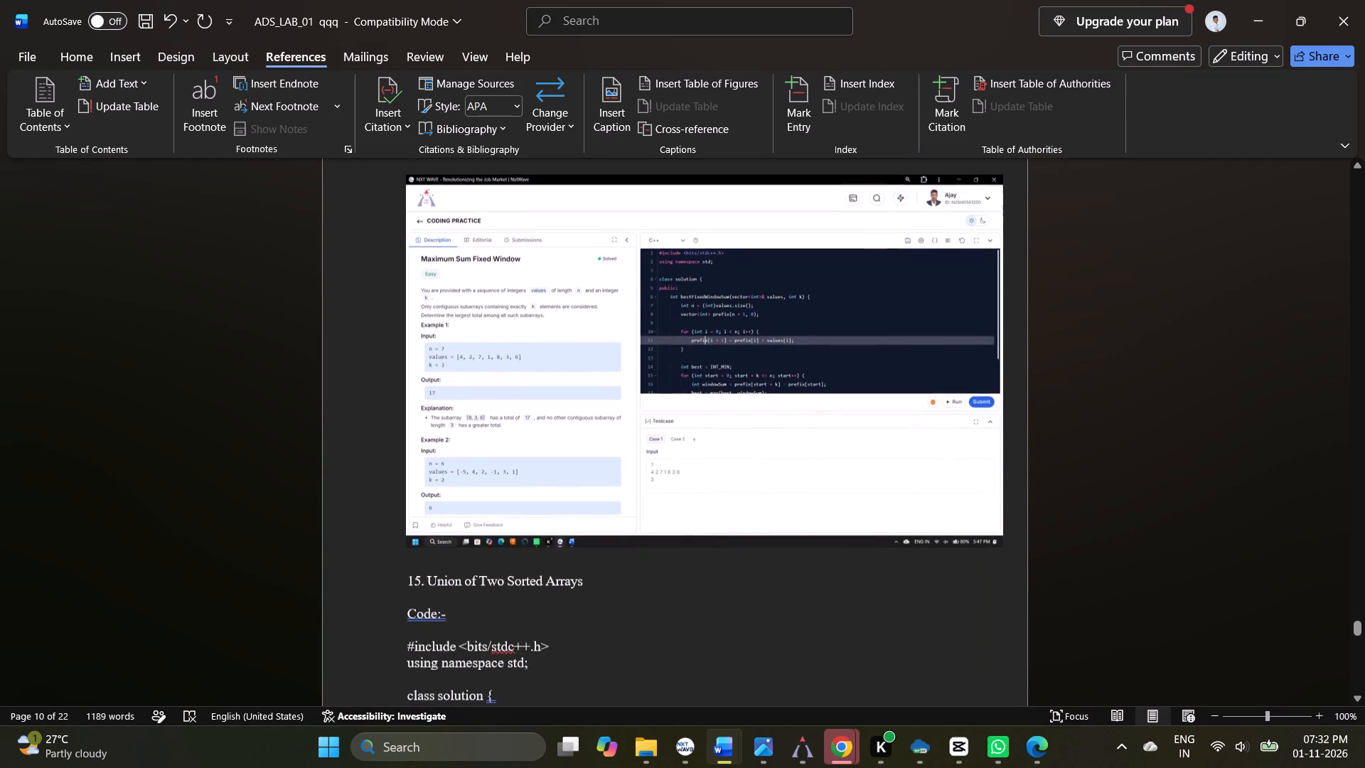
{"action": "scroll", "coordinate": [721, 516], "scroll_direction": "up", "scroll_amount": 15}
{"action": "scroll", "coordinate": [721, 516], "scroll_direction": "up", "scroll_amount": 13}
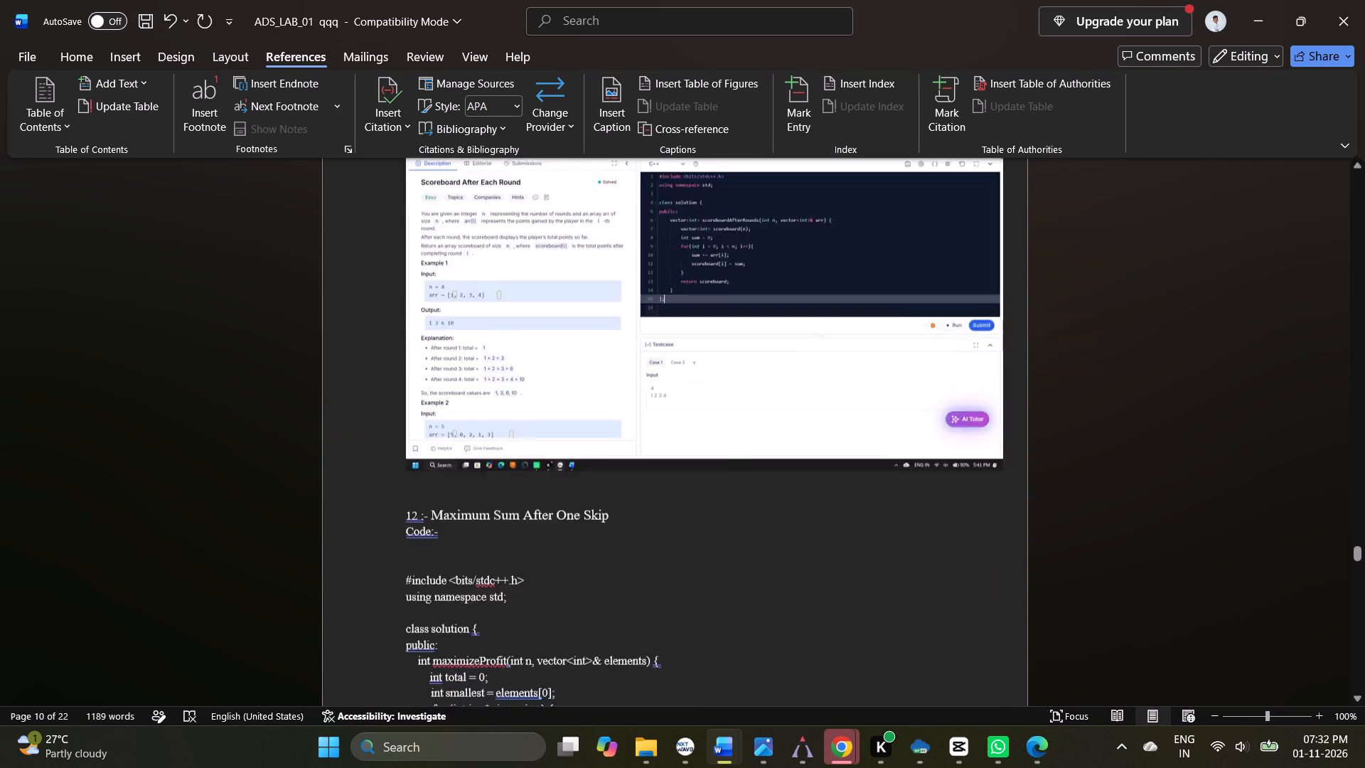
{"action": "scroll", "coordinate": [721, 516], "scroll_direction": "up", "scroll_amount": 14}
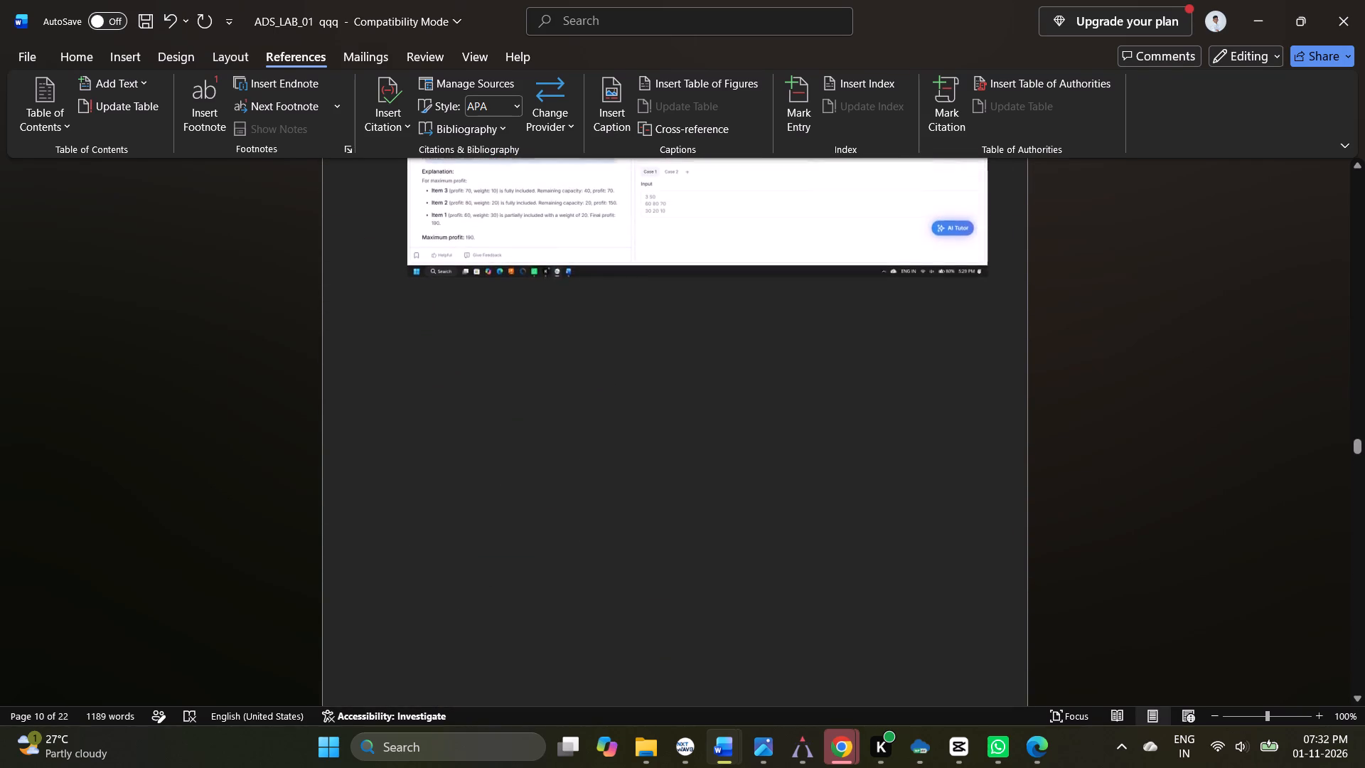
{"action": "scroll", "coordinate": [721, 516], "scroll_direction": "up", "scroll_amount": 6}
Select the report's old Jump Game screenshot, on the page after the Jump Game code.
{"action": "right_click", "coordinate": [721, 516]}
{"action": "scroll", "coordinate": [721, 516], "scroll_direction": "up", "scroll_amount": 4}
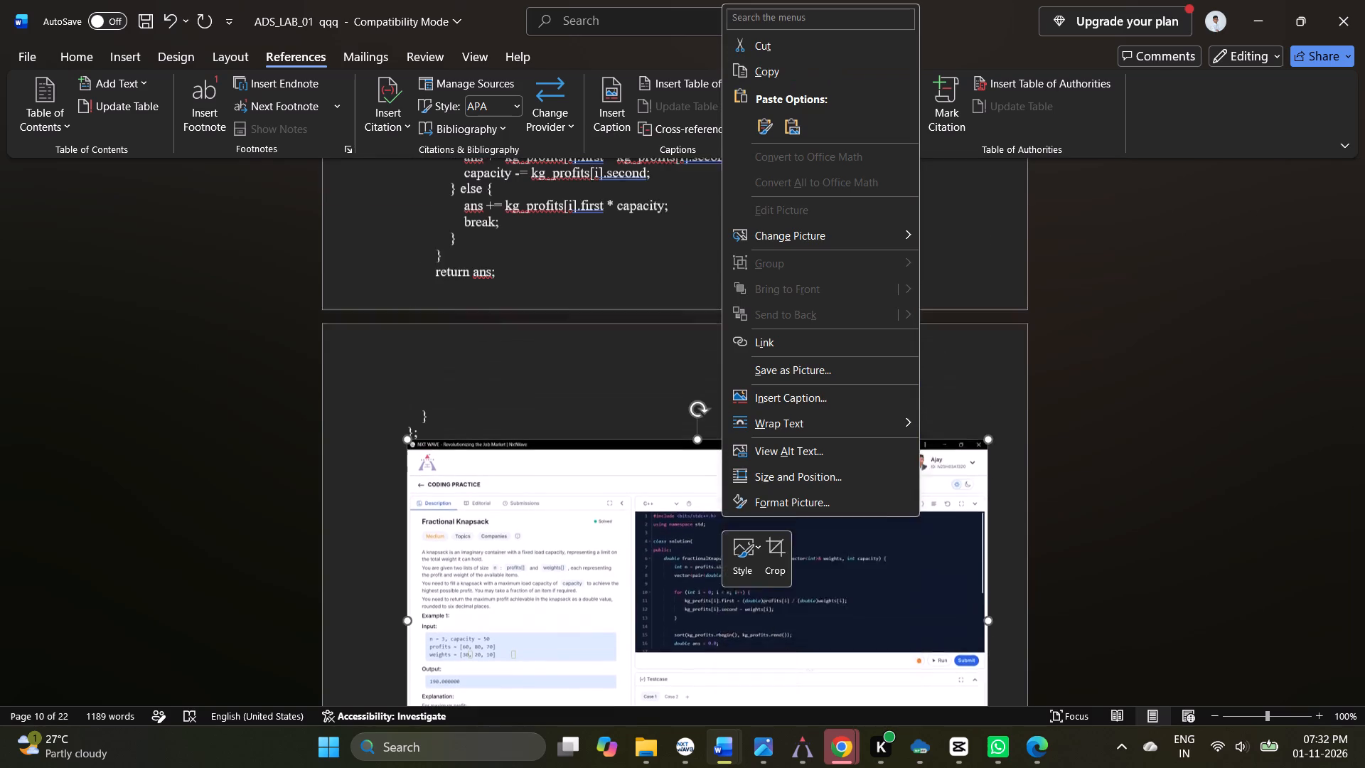
{"action": "left_click", "coordinate": [568, 441]}
{"action": "scroll", "coordinate": [568, 441], "scroll_direction": "up", "scroll_amount": 9}
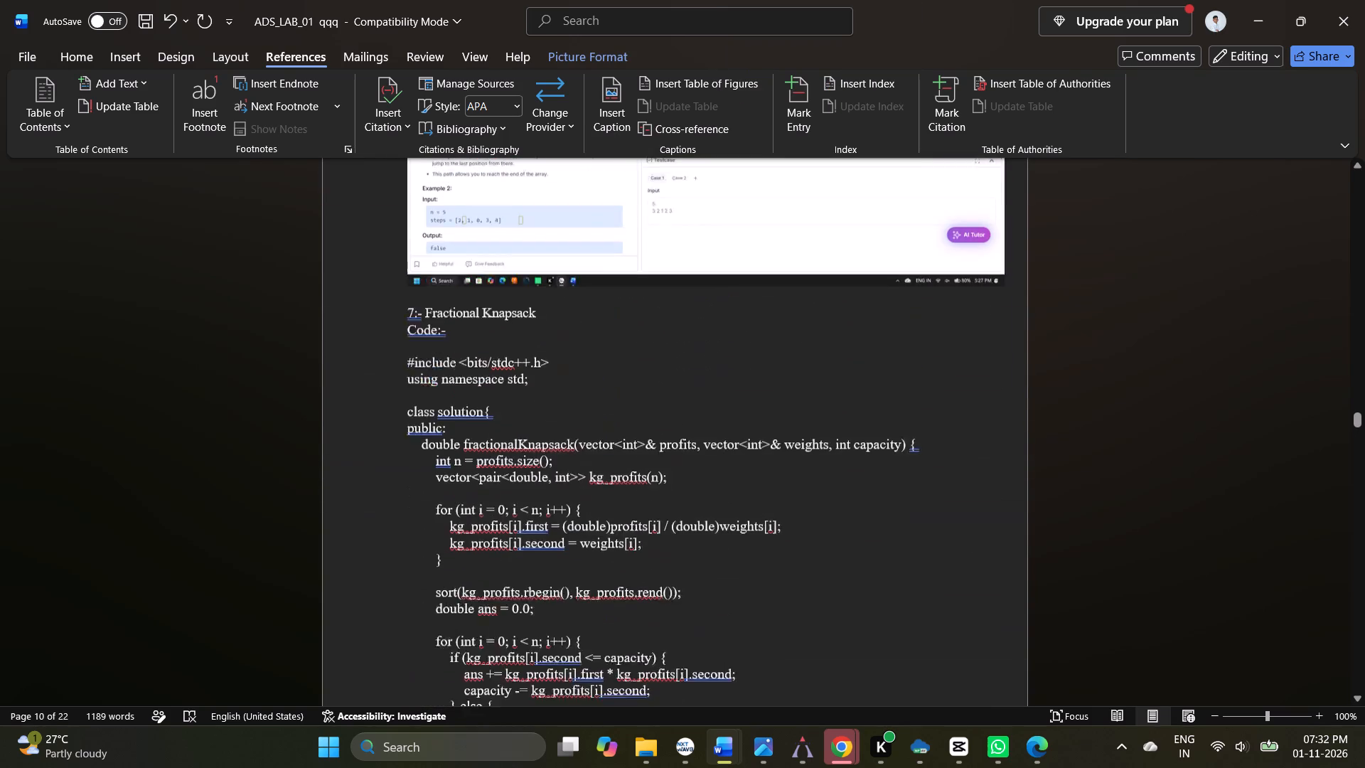
{"action": "scroll", "coordinate": [568, 441], "scroll_direction": "up", "scroll_amount": 7}
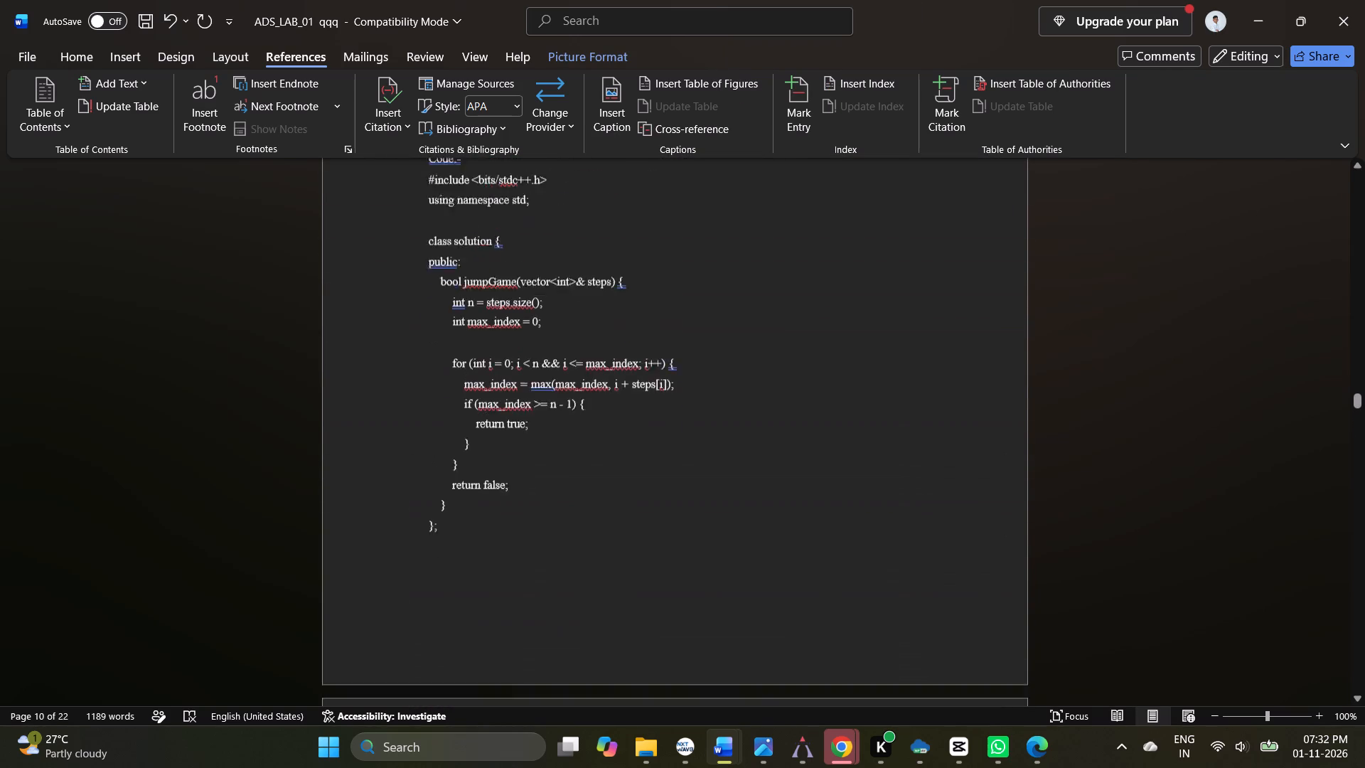
{"action": "scroll", "coordinate": [568, 441], "scroll_direction": "down", "scroll_amount": 1}
{"action": "scroll", "coordinate": [568, 441], "scroll_direction": "up", "scroll_amount": 4}
{"action": "scroll", "coordinate": [568, 441], "scroll_direction": "down", "scroll_amount": 1}
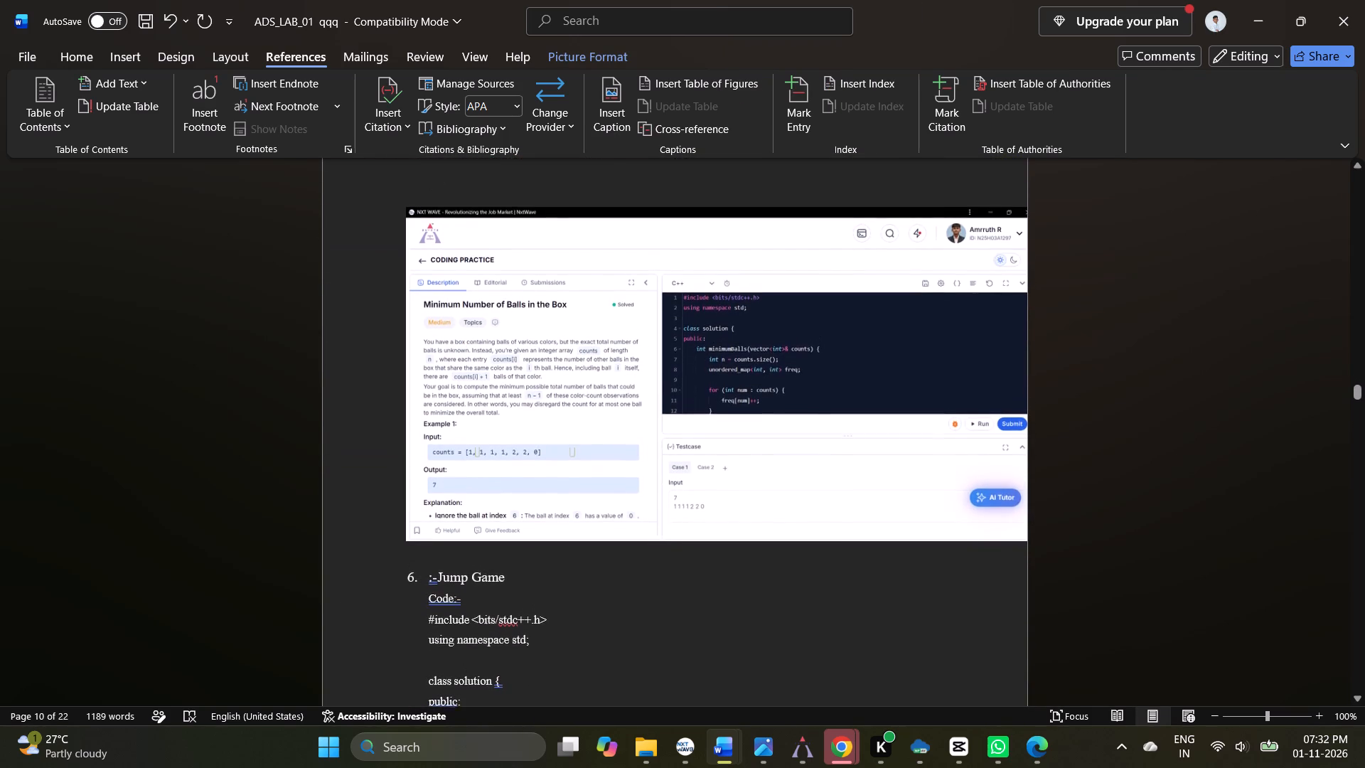
{"action": "scroll", "coordinate": [568, 441], "scroll_direction": "down", "scroll_amount": 5}
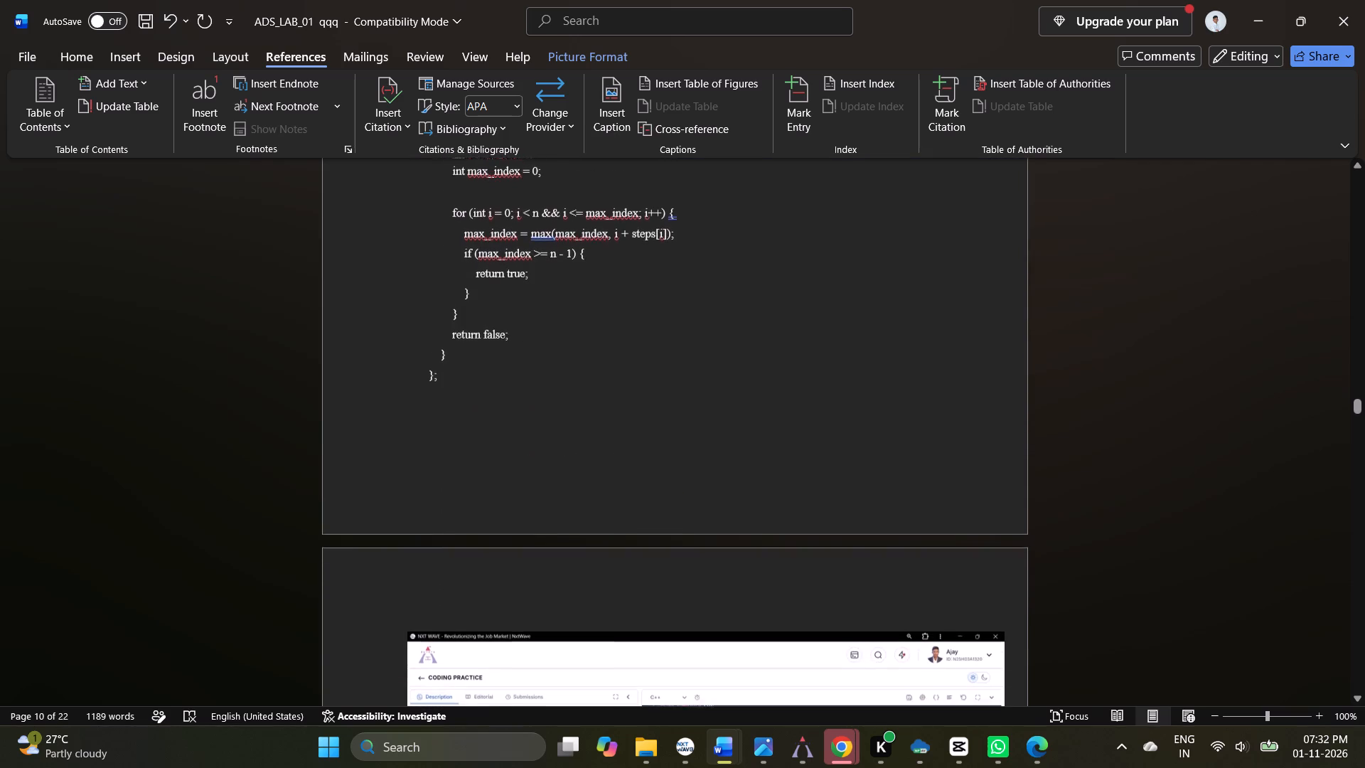
{"action": "scroll", "coordinate": [568, 441], "scroll_direction": "down", "scroll_amount": 4}
{"action": "left_click", "coordinate": [568, 441]}
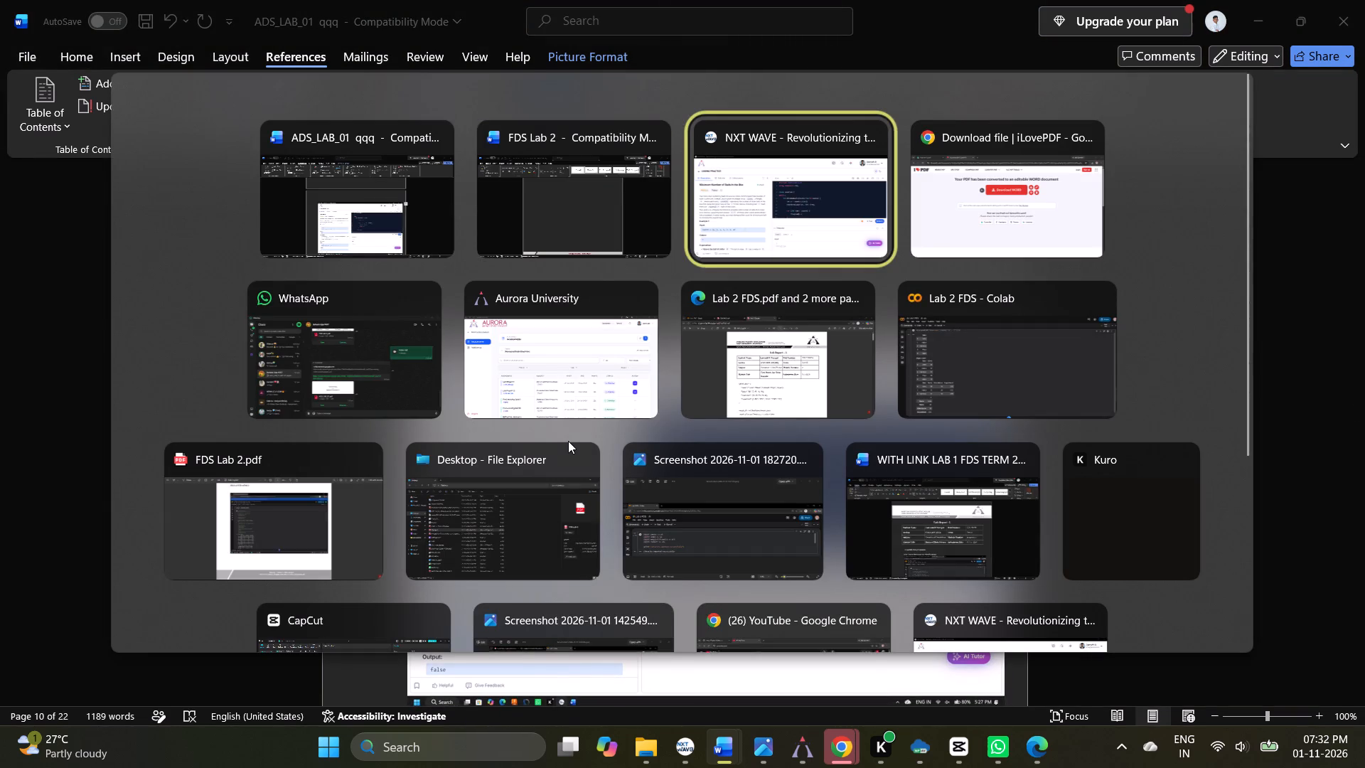
Look through Module I's Coding Practice sets, from Hashing through Prefix Sum and the subarray sets to Two Sum, checking which problems each contains.
{"action": "left_click", "coordinate": [40, 114]}
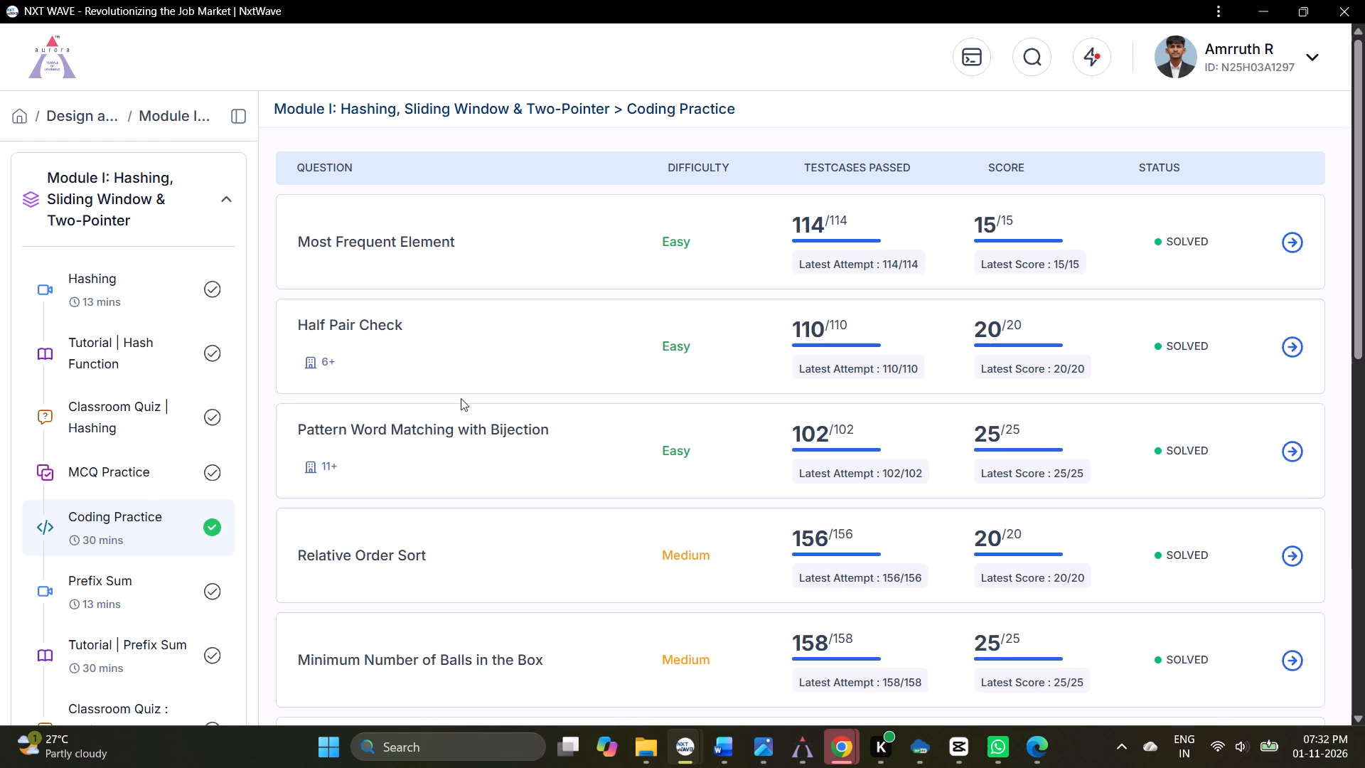
{"action": "scroll", "coordinate": [461, 398], "scroll_direction": "down", "scroll_amount": 2}
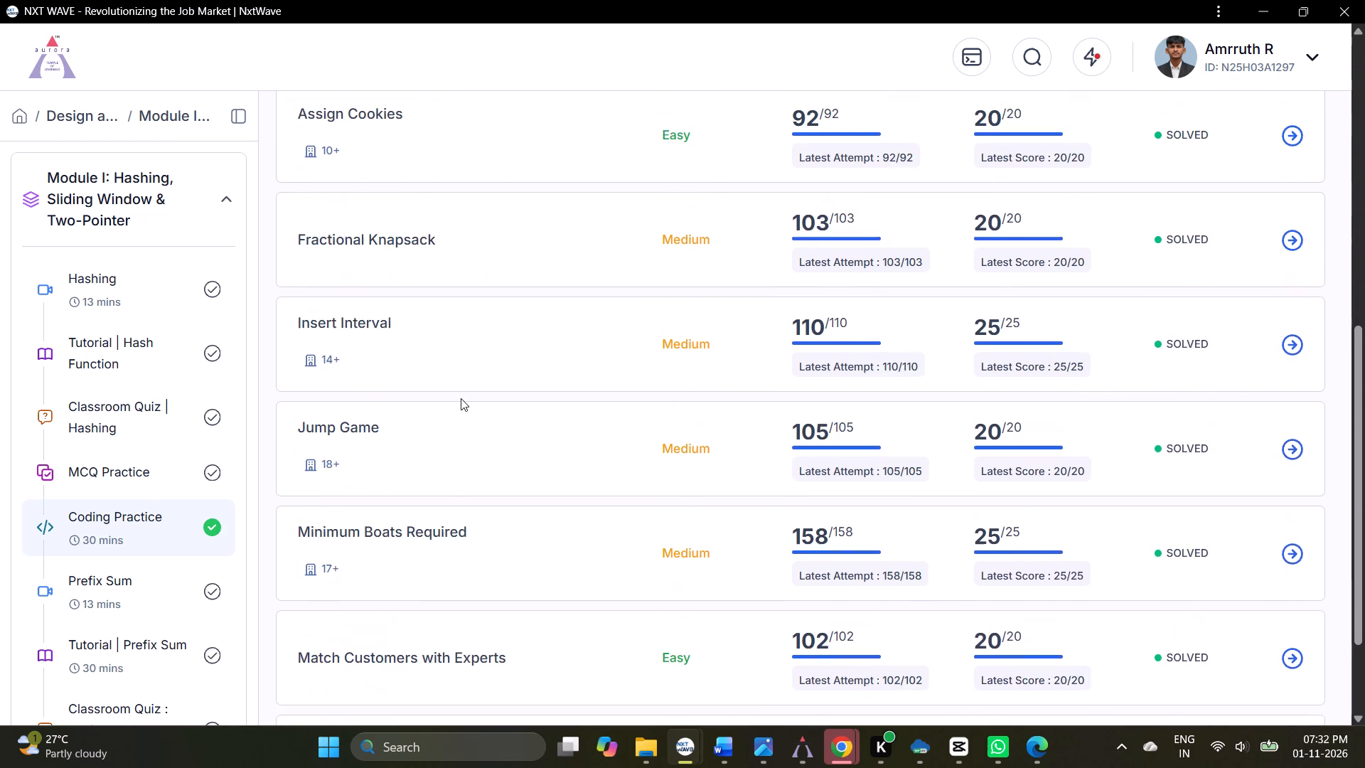
{"action": "scroll", "coordinate": [461, 398], "scroll_direction": "down", "scroll_amount": 4}
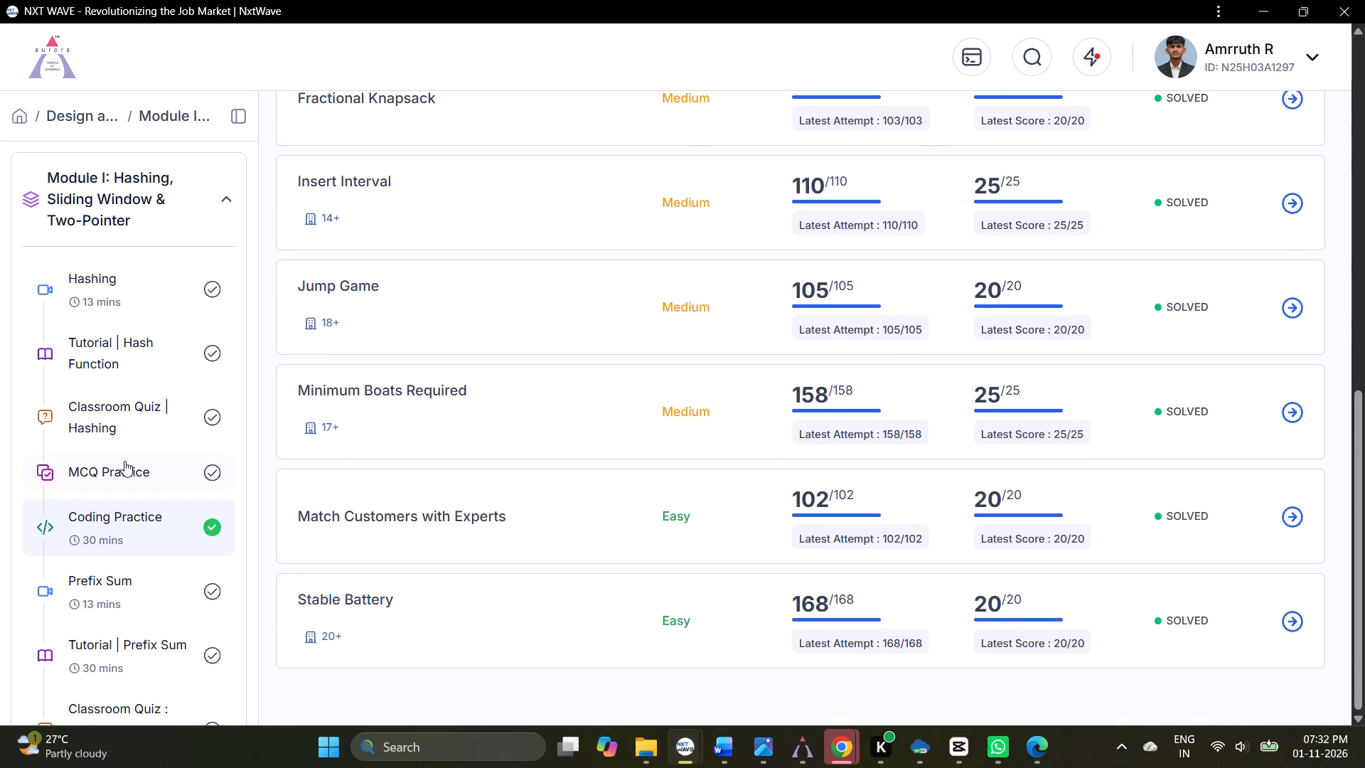
{"action": "scroll", "coordinate": [124, 461], "scroll_direction": "down", "scroll_amount": 7}
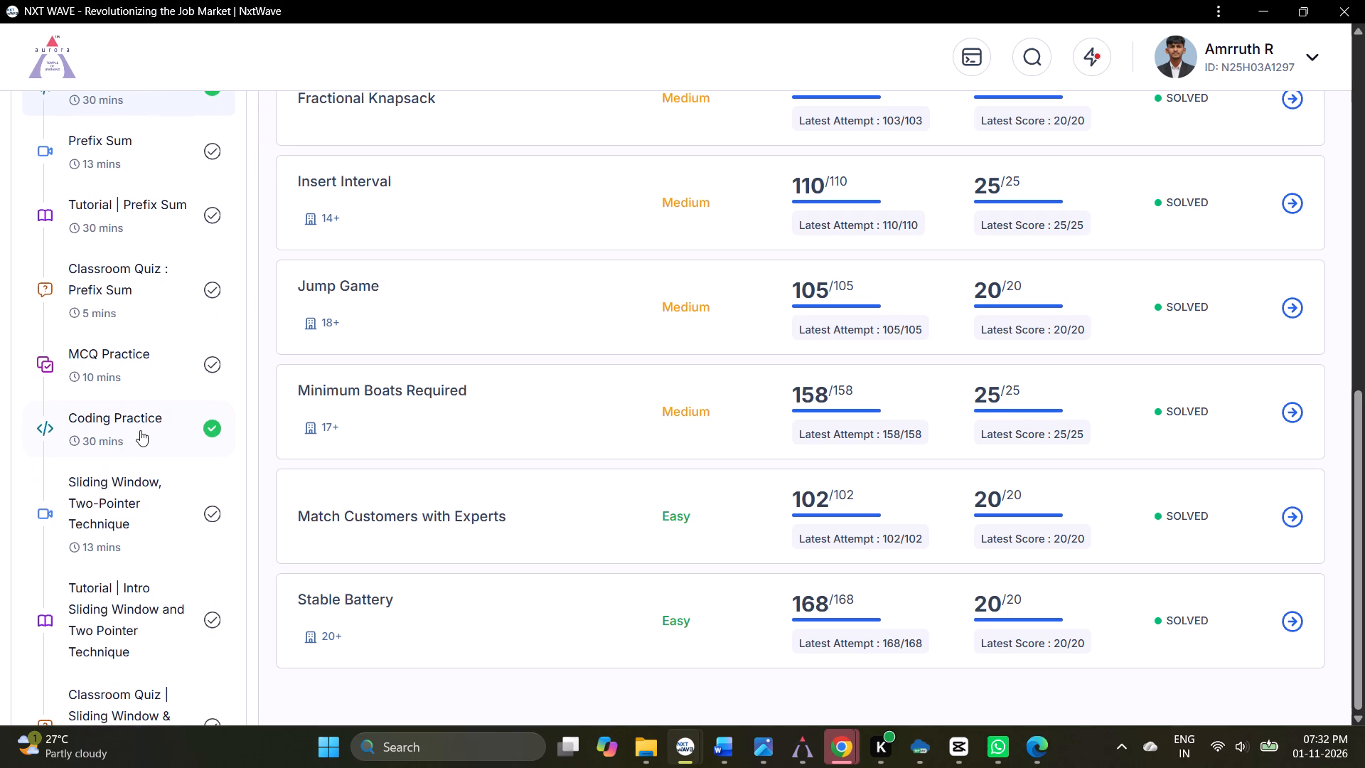
{"action": "left_click", "coordinate": [140, 430]}
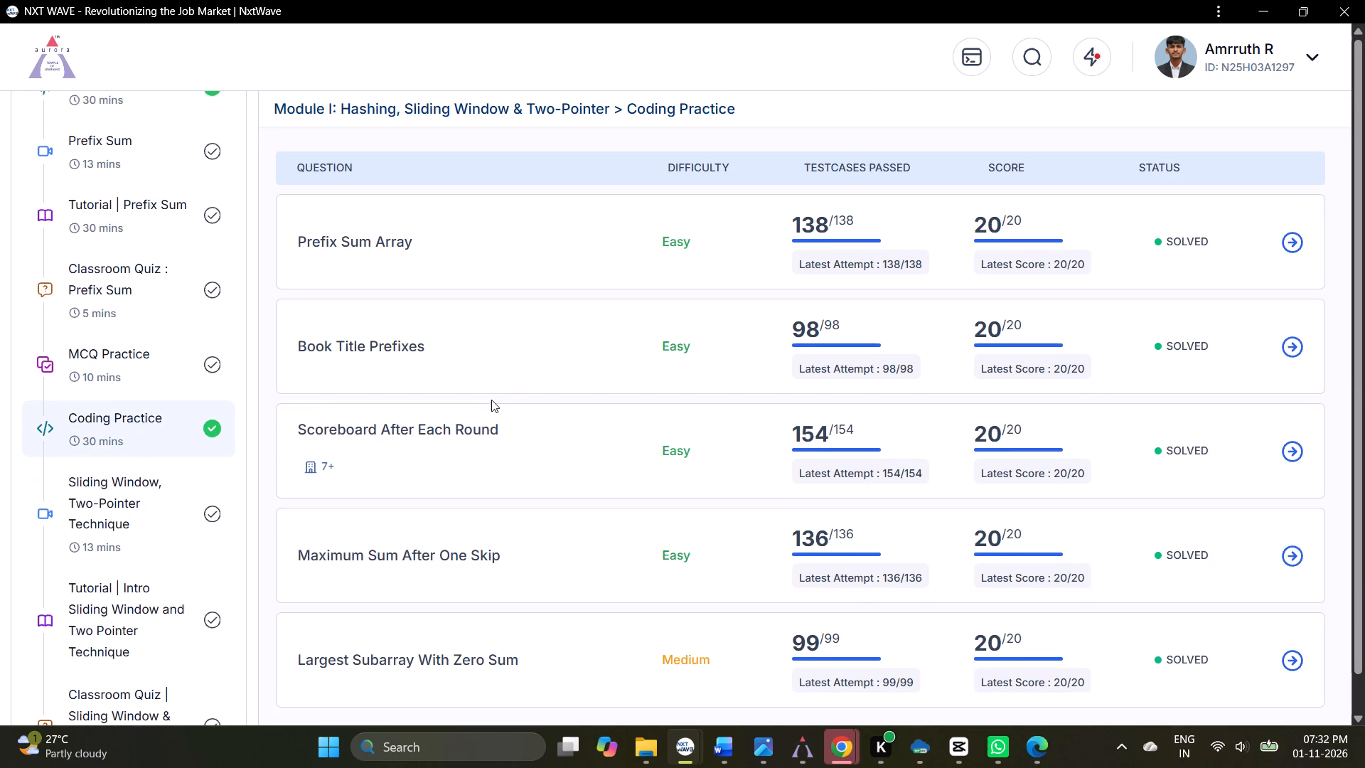
{"action": "scroll", "coordinate": [491, 400], "scroll_direction": "down", "scroll_amount": 4}
{"action": "scroll", "coordinate": [491, 400], "scroll_direction": "up", "scroll_amount": 2}
{"action": "scroll", "coordinate": [114, 308], "scroll_direction": "down", "scroll_amount": 1}
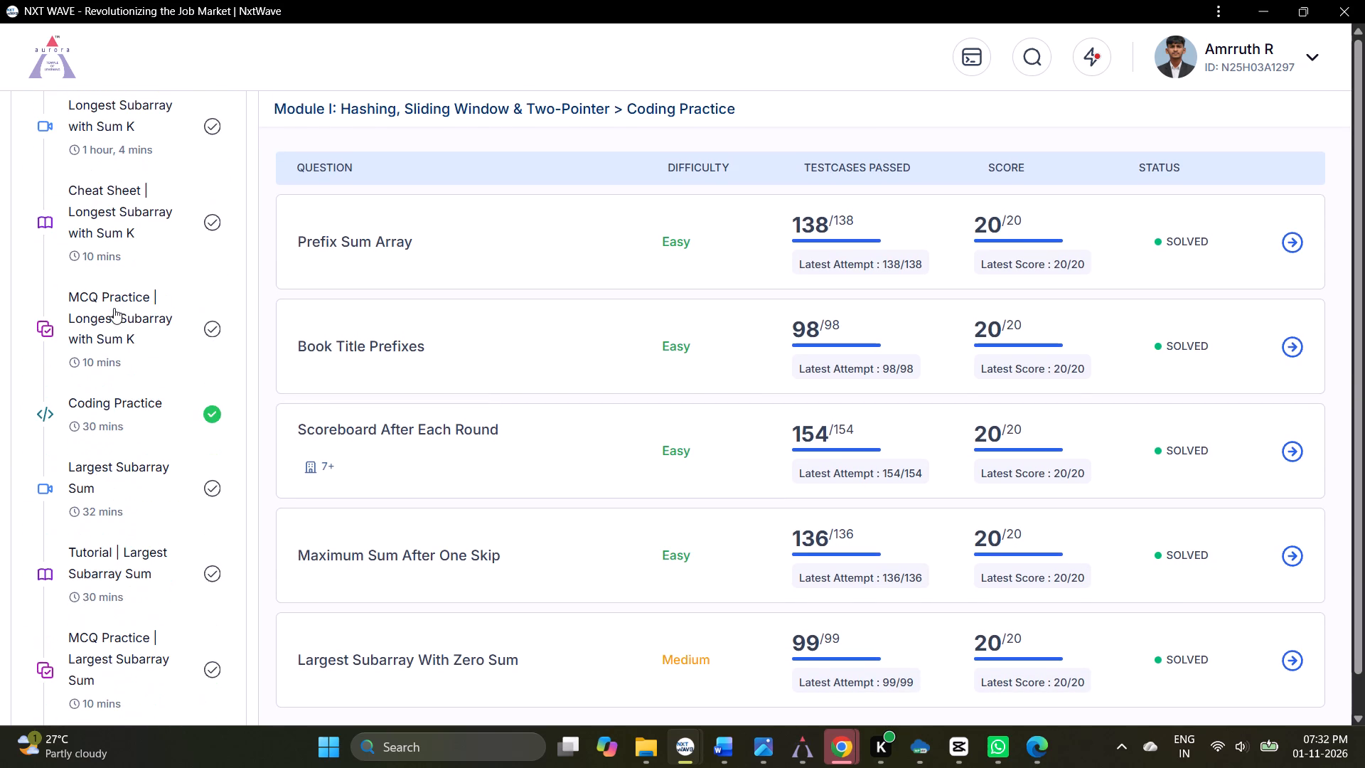
{"action": "left_click", "coordinate": [114, 308]}
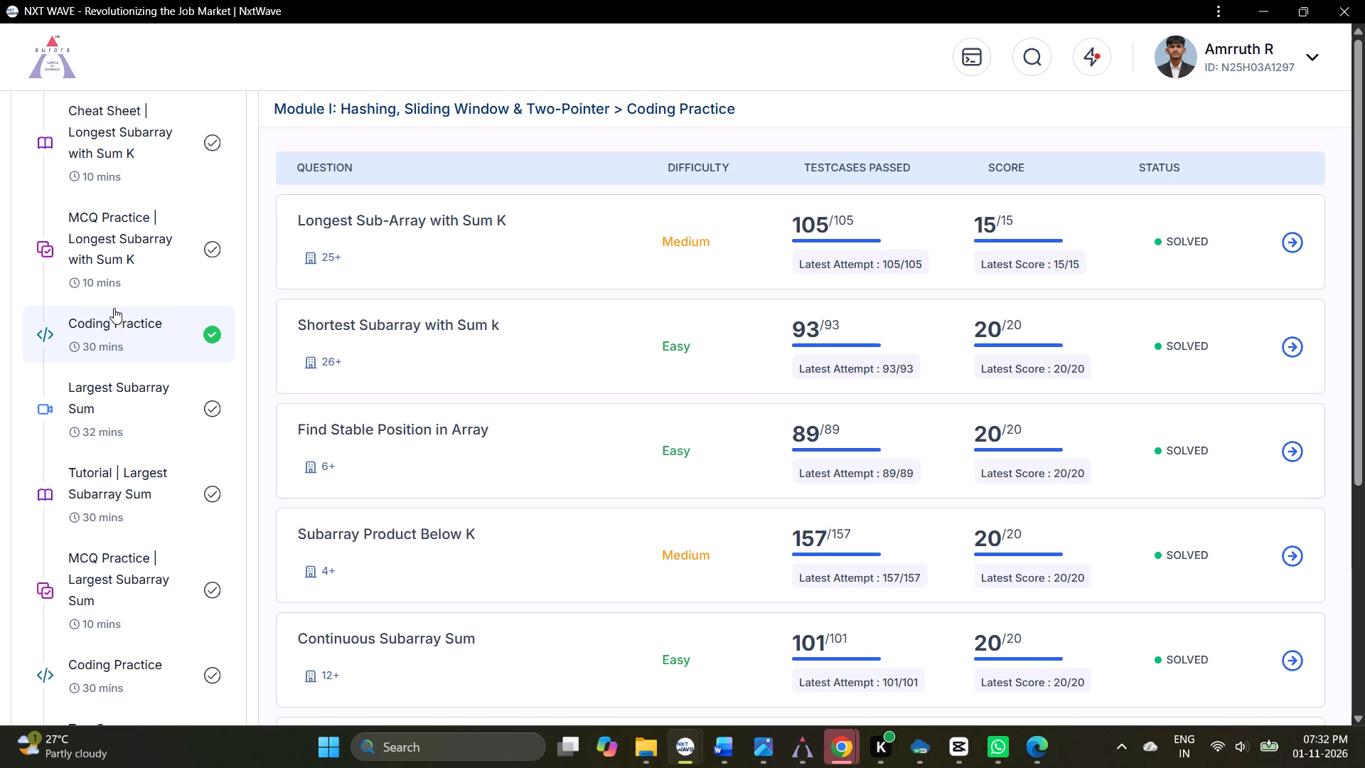
{"action": "scroll", "coordinate": [460, 517], "scroll_direction": "down", "scroll_amount": 1}
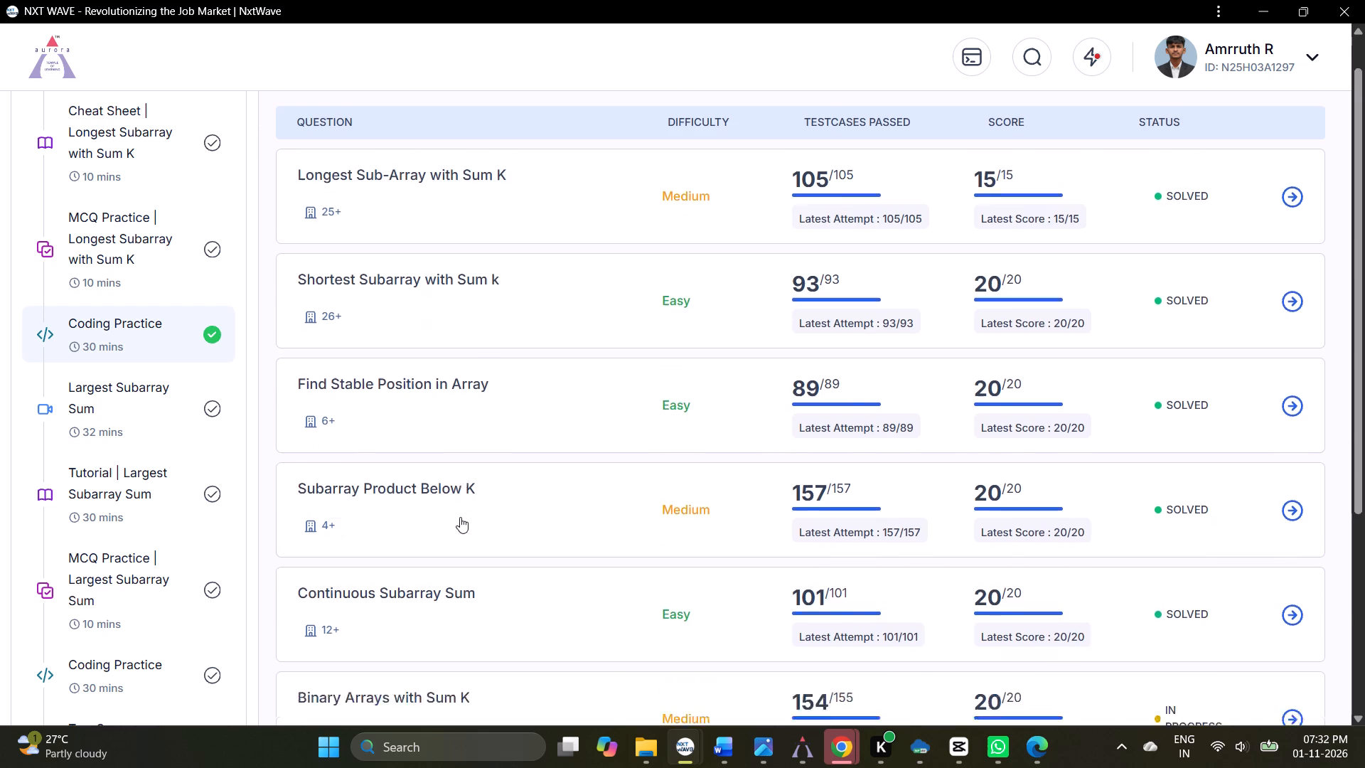
{"action": "scroll", "coordinate": [460, 517], "scroll_direction": "down", "scroll_amount": 6}
{"action": "scroll", "coordinate": [460, 517], "scroll_direction": "up", "scroll_amount": 7}
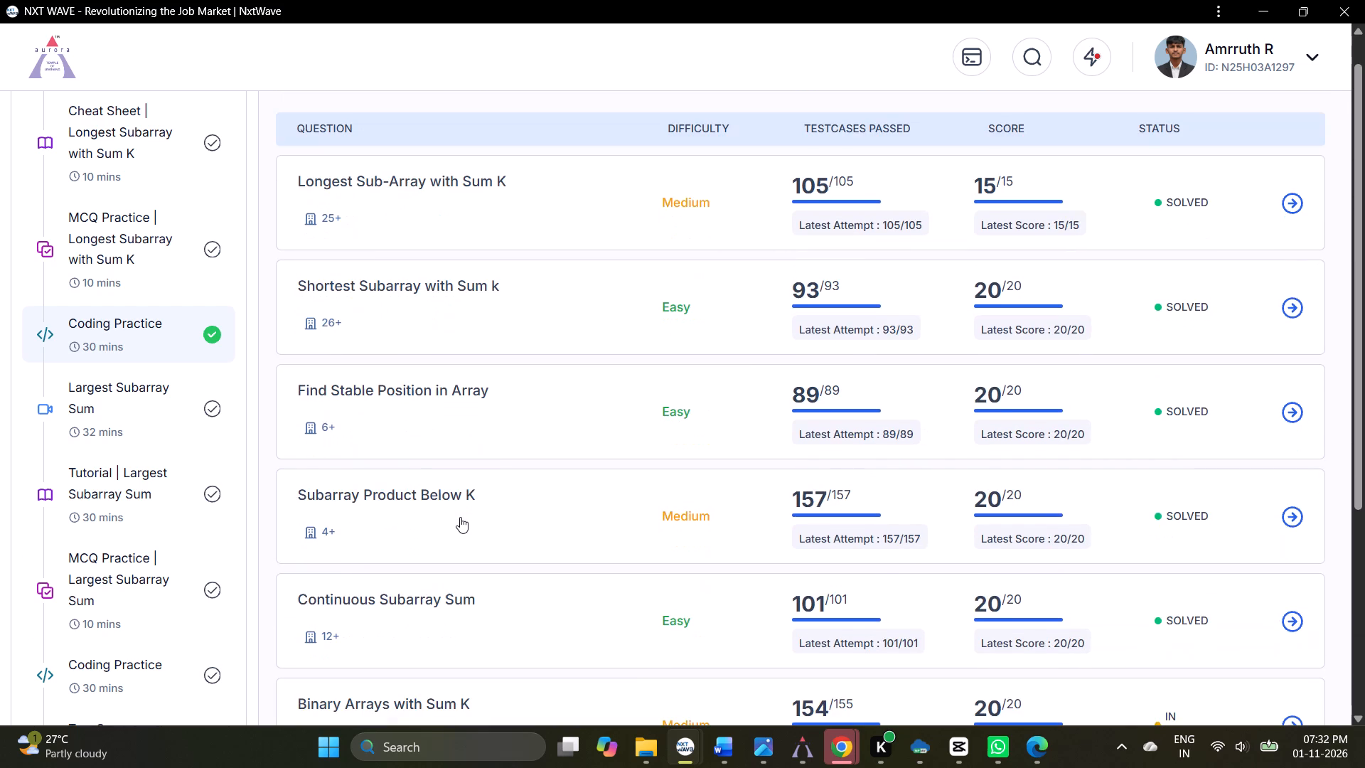
{"action": "scroll", "coordinate": [143, 598], "scroll_direction": "down", "scroll_amount": 3}
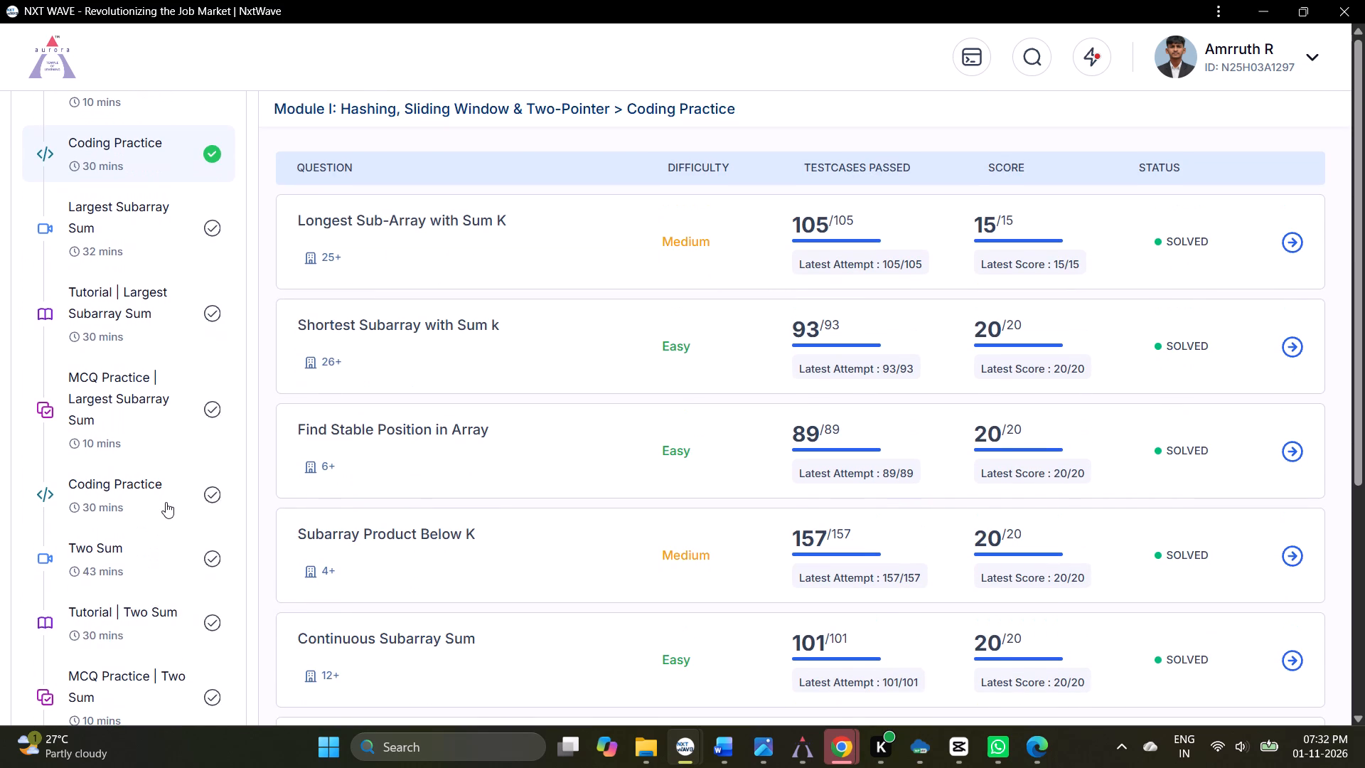
{"action": "left_click", "coordinate": [166, 502]}
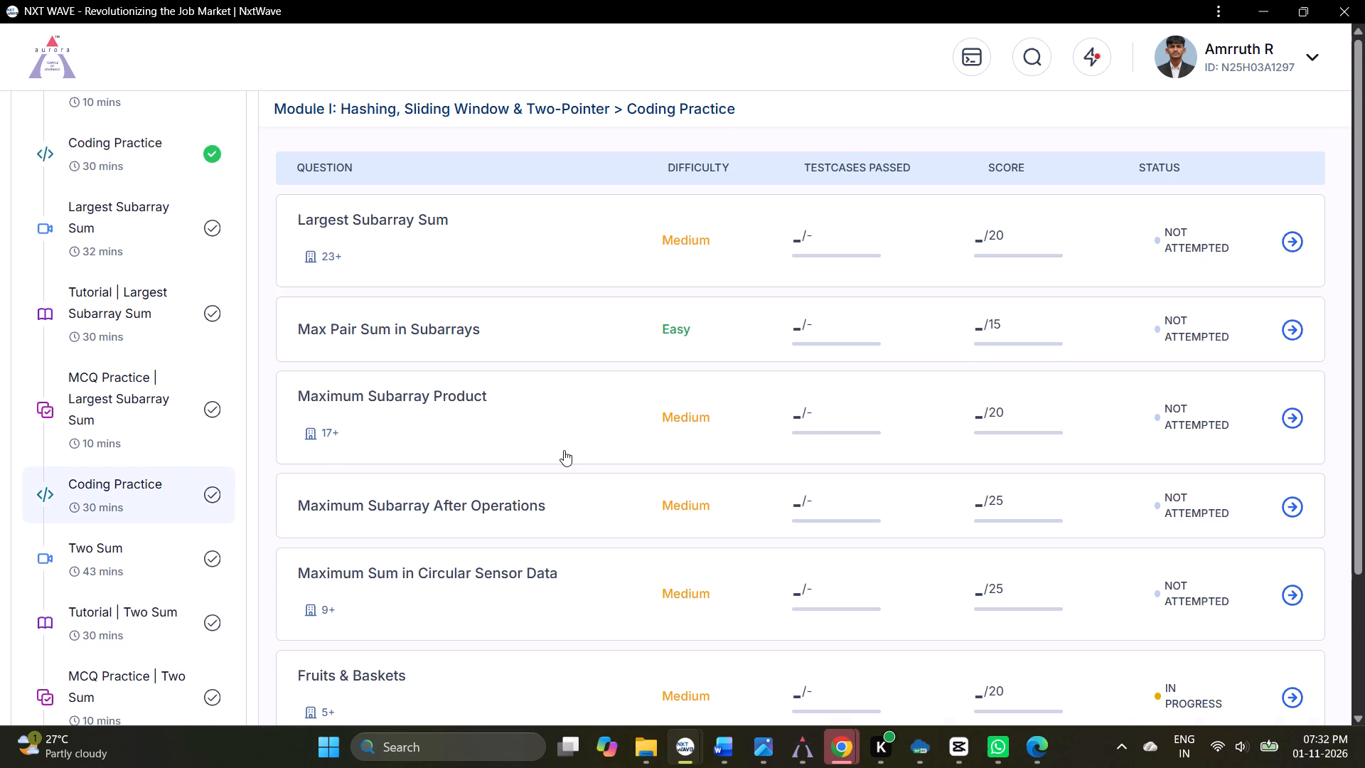
{"action": "scroll", "coordinate": [564, 450], "scroll_direction": "down", "scroll_amount": 4}
{"action": "scroll", "coordinate": [564, 450], "scroll_direction": "up", "scroll_amount": 5}
{"action": "scroll", "coordinate": [127, 534], "scroll_direction": "down", "scroll_amount": 1}
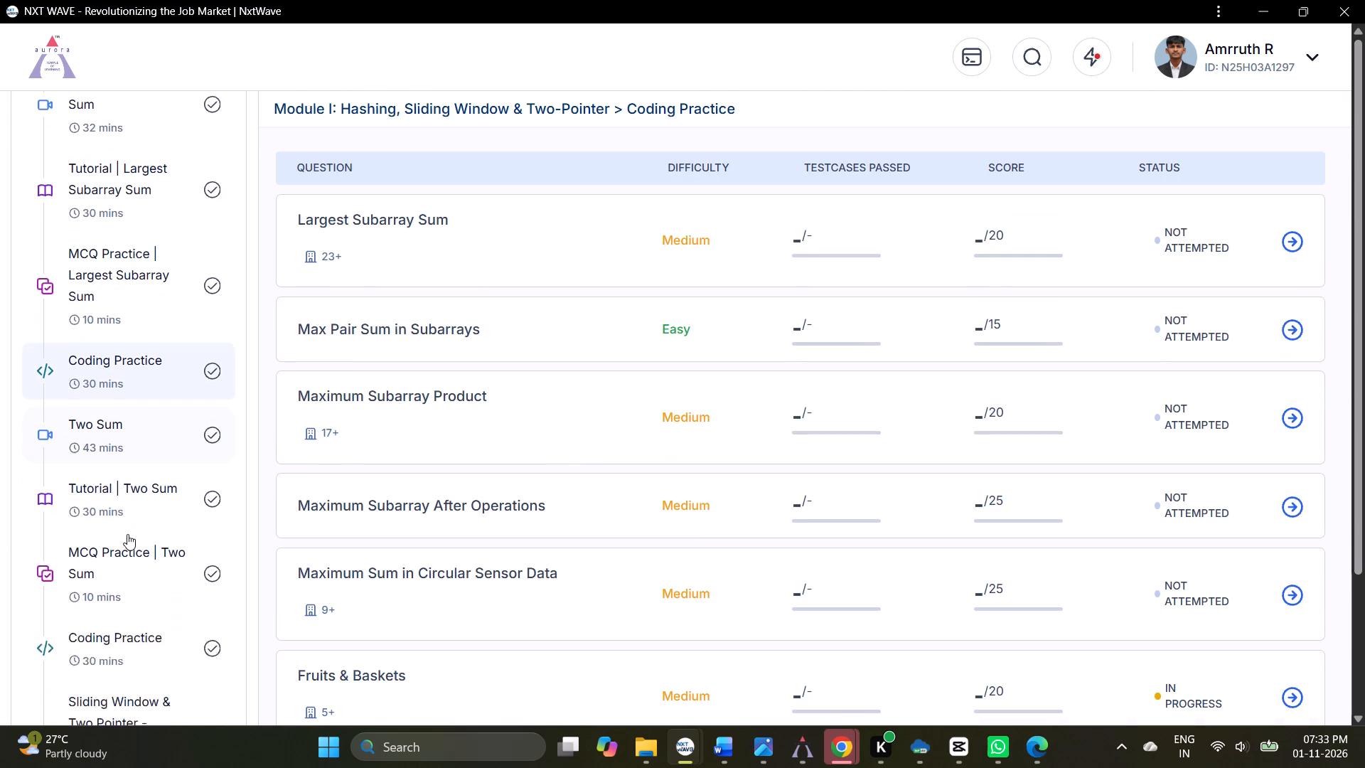
{"action": "scroll", "coordinate": [127, 534], "scroll_direction": "down", "scroll_amount": 2}
{"action": "left_click", "coordinate": [127, 534]}
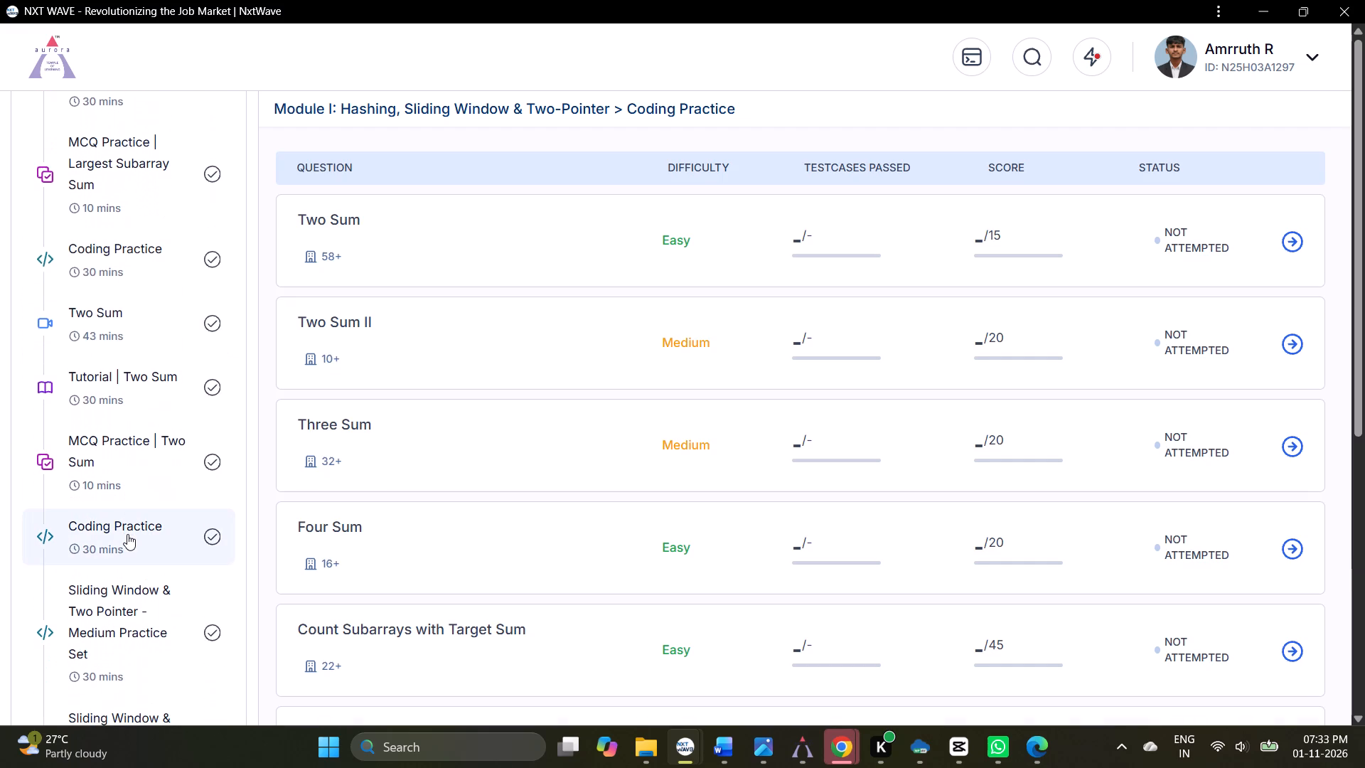
{"action": "scroll", "coordinate": [582, 587], "scroll_direction": "down", "scroll_amount": 8}
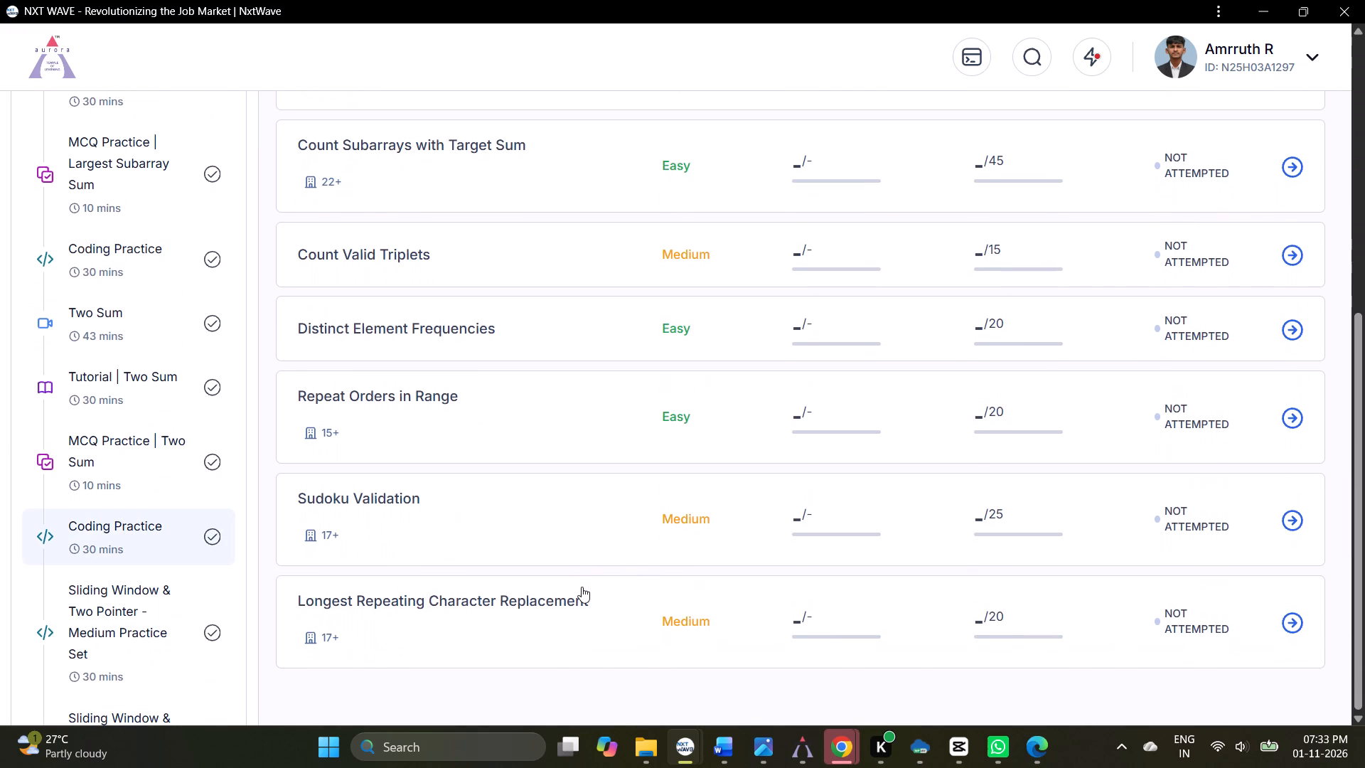
{"action": "scroll", "coordinate": [582, 587], "scroll_direction": "down", "scroll_amount": 1}
{"action": "scroll", "coordinate": [146, 606], "scroll_direction": "down", "scroll_amount": 1}
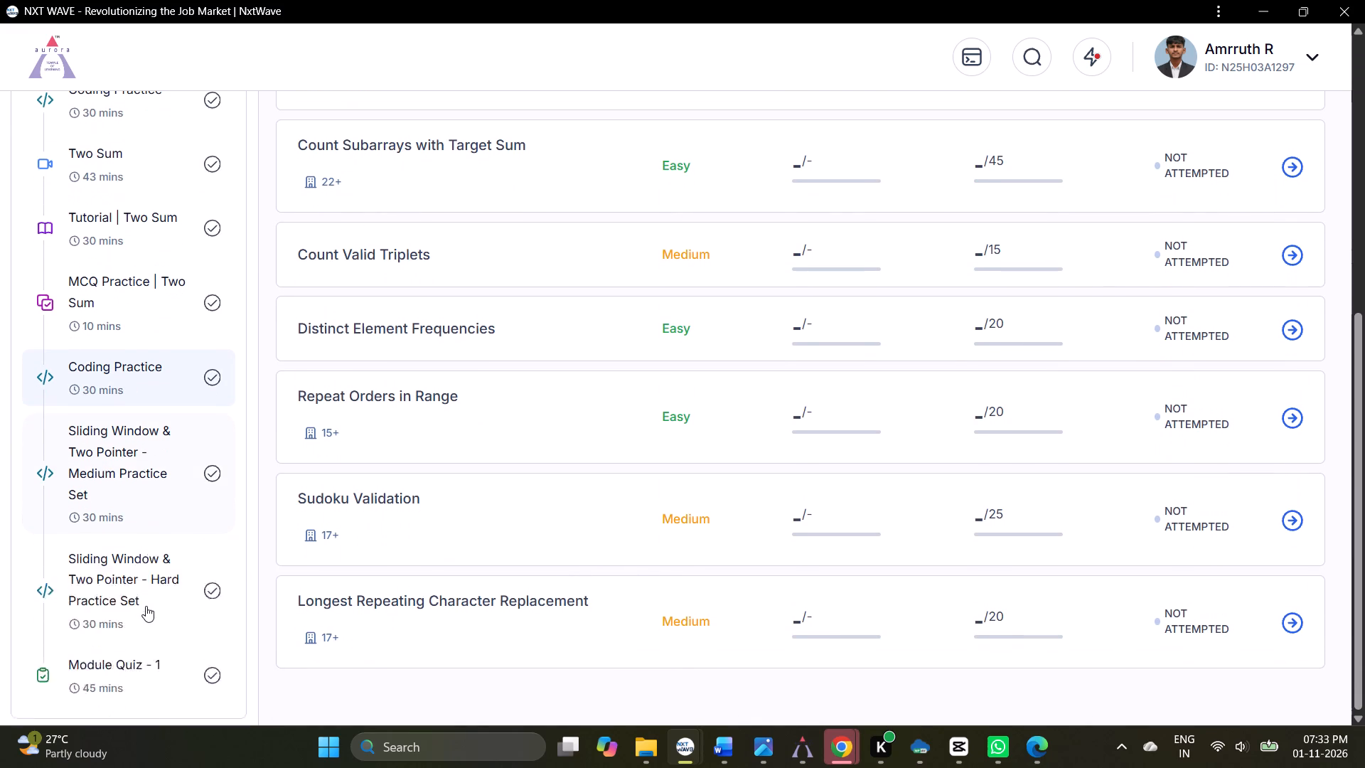
{"action": "scroll", "coordinate": [146, 606], "scroll_direction": "down", "scroll_amount": 2}
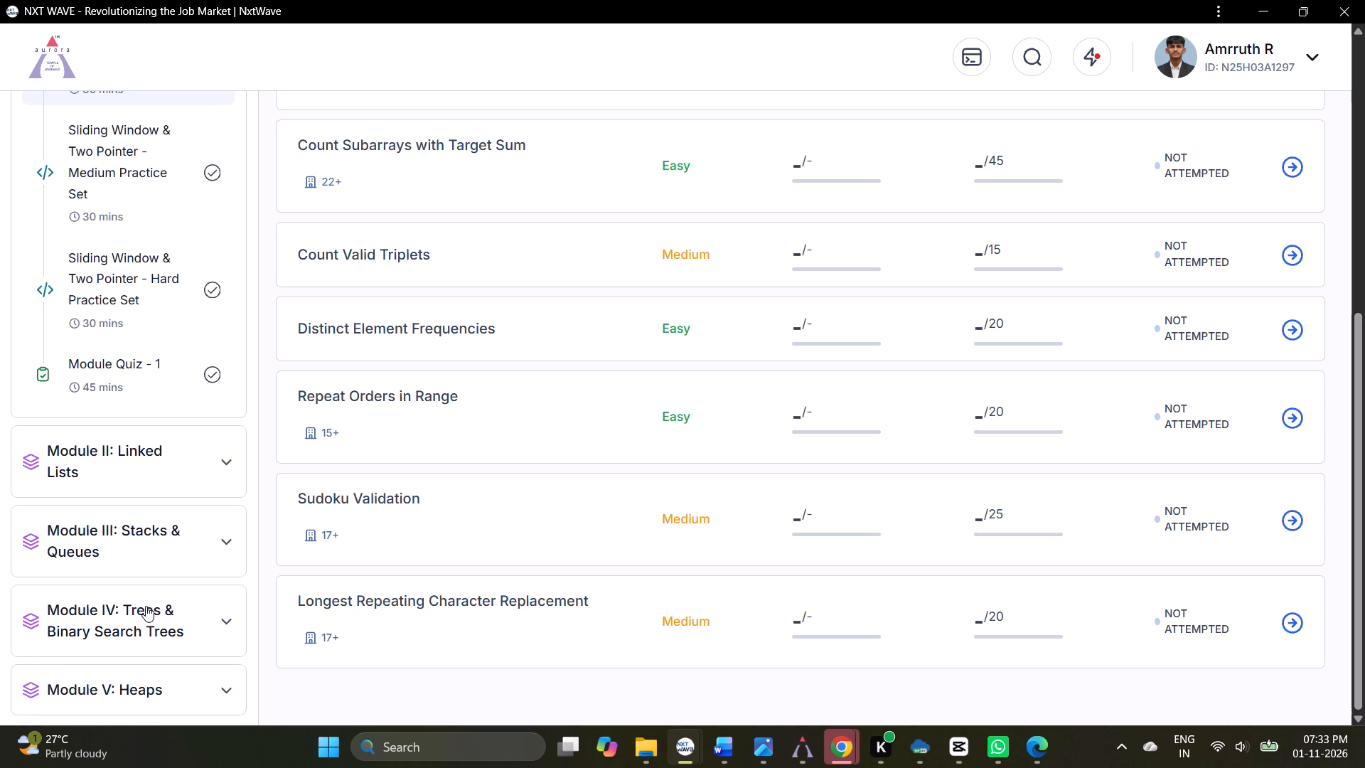
{"action": "scroll", "coordinate": [146, 606], "scroll_direction": "up", "scroll_amount": 10}
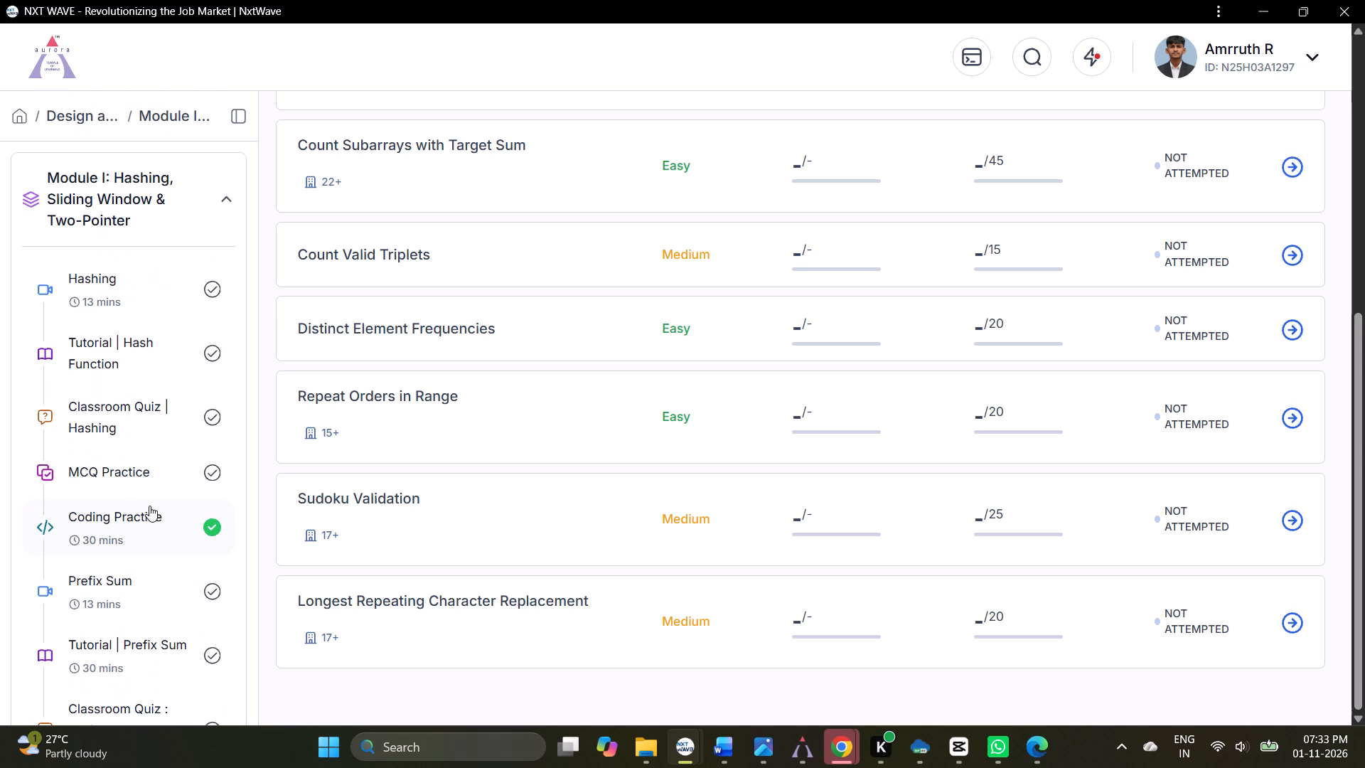
Open the Jump Game problem from the Hashing Coding Practice set and capture a screenshot of its window.
{"action": "left_click", "coordinate": [149, 506]}
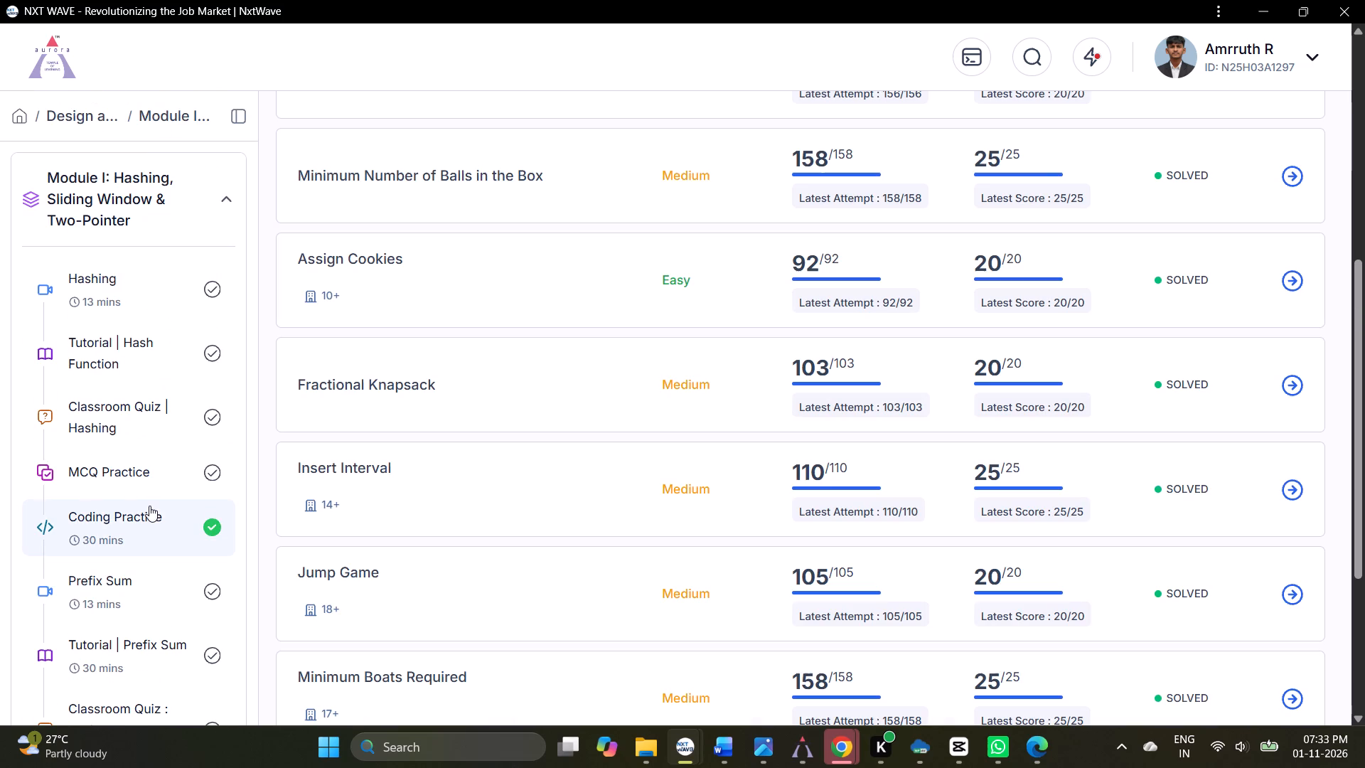
{"action": "left_click", "coordinate": [567, 589]}
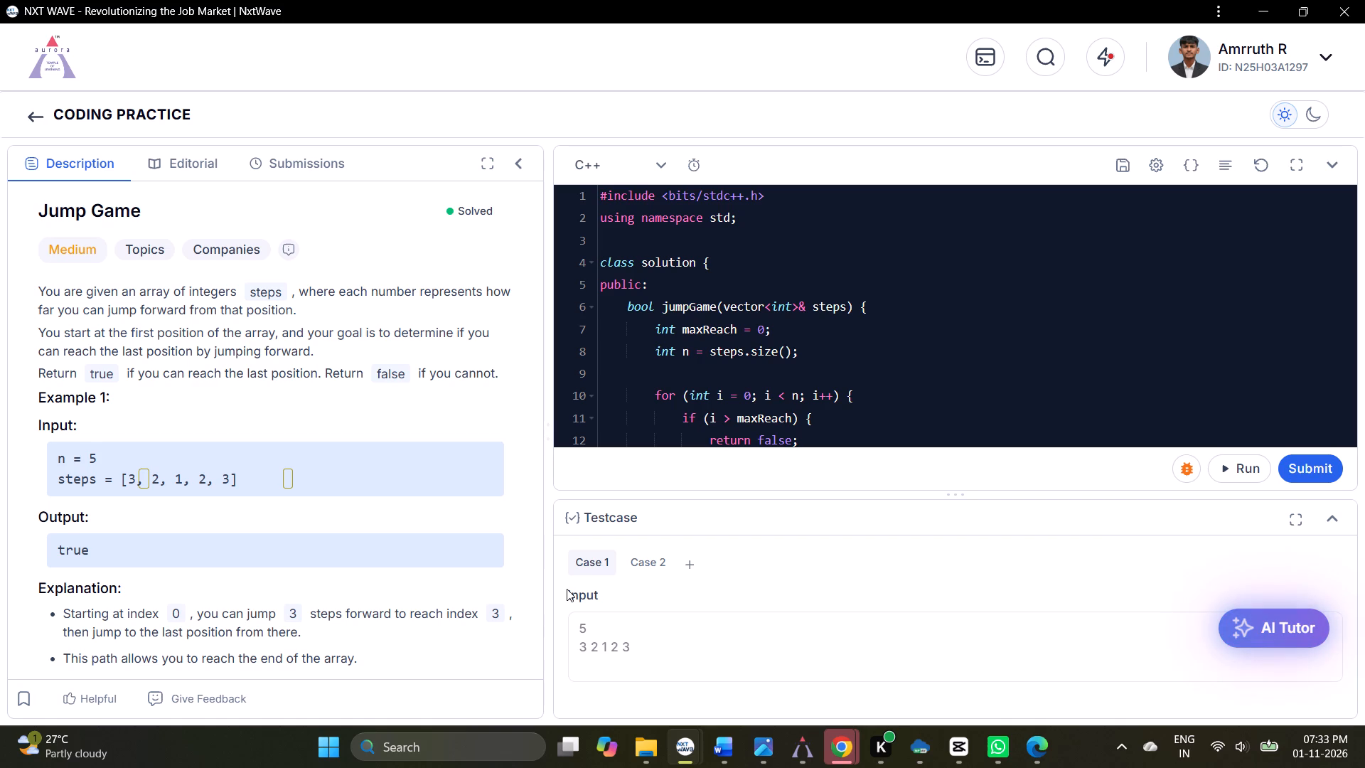
{"action": "key", "text": "Print"}
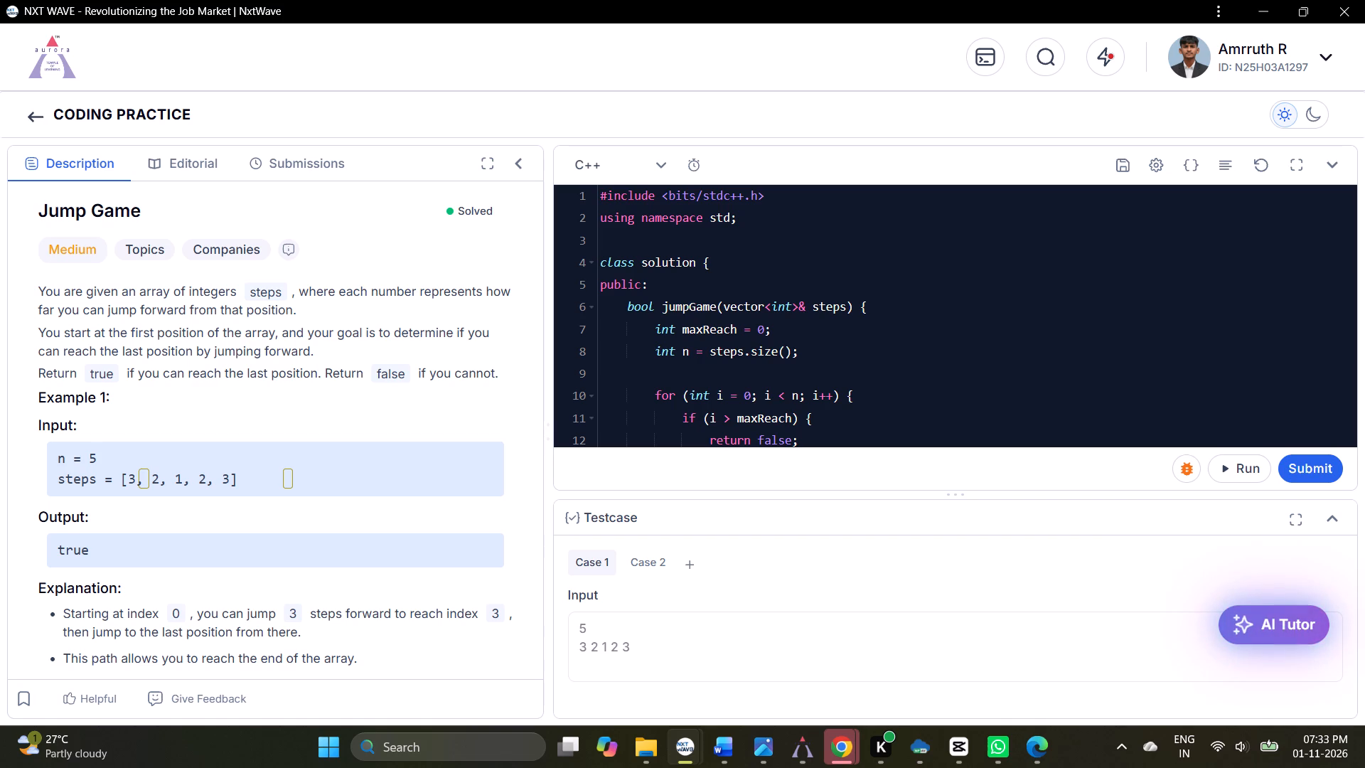
{"action": "left_click", "coordinate": [0, 0]}
{"action": "left_click_drag", "start_coordinate": [0, 0], "coordinate": [4, 1]}
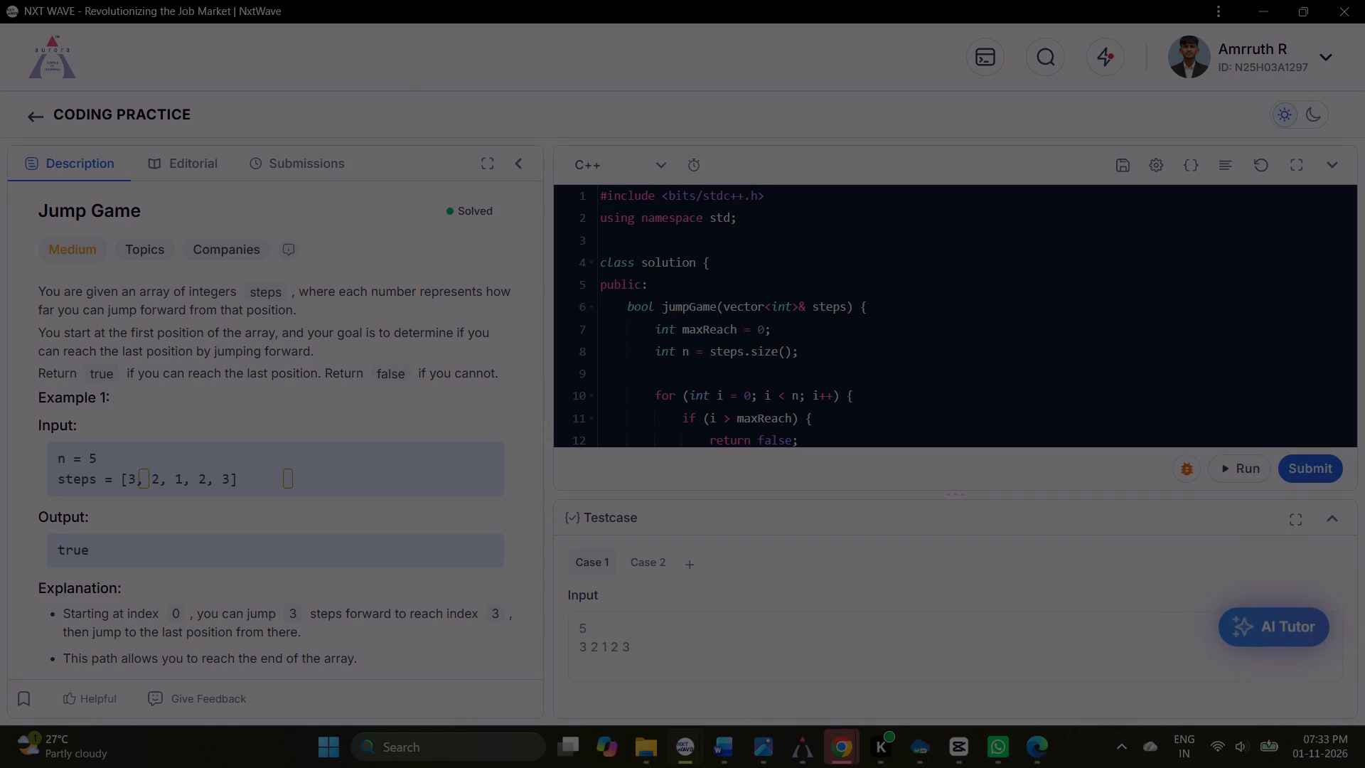
Capture a screenshot of the Jump Game problem window, leaving out the taskbar.
{"action": "left_click_drag", "start_coordinate": [4, 1], "coordinate": [1361, 735]}
{"action": "scroll", "coordinate": [898, 540], "scroll_direction": "right", "scroll_amount": 1}
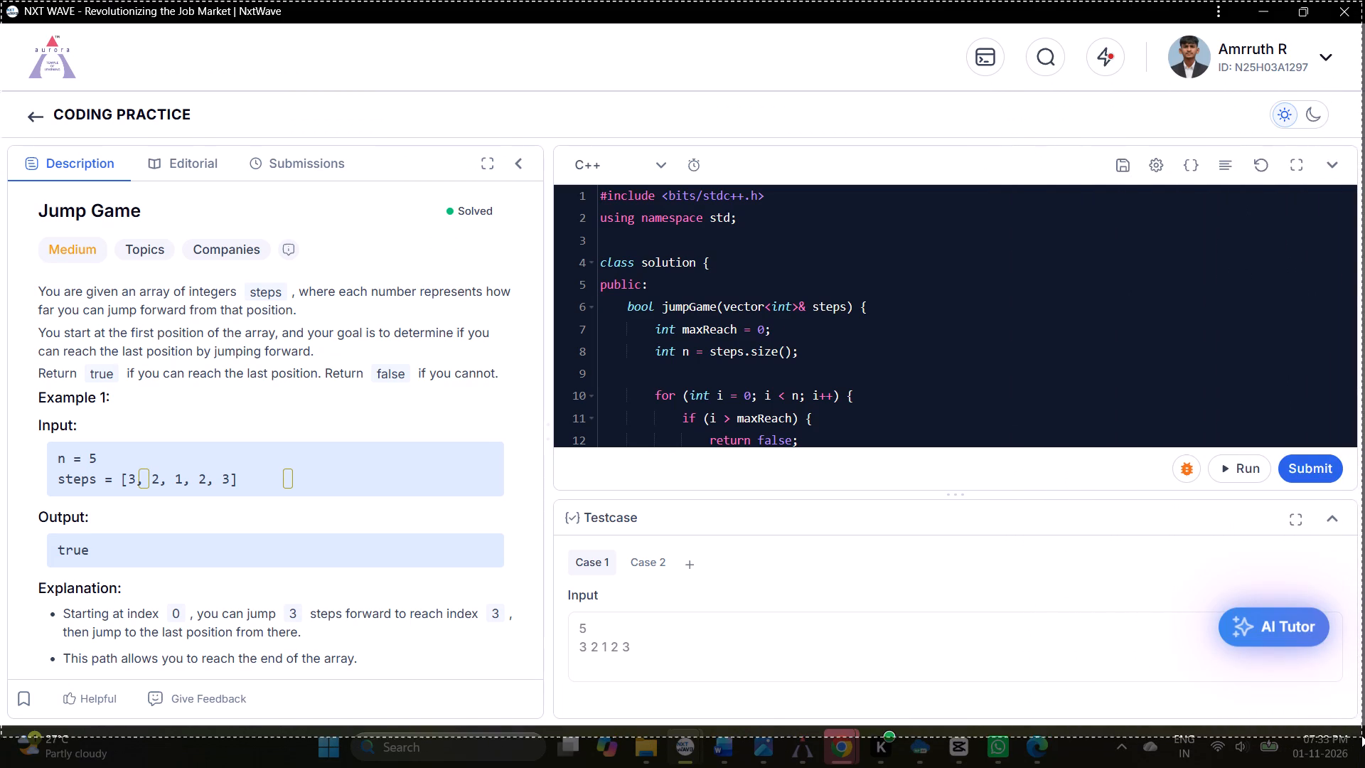
{"action": "left_click_drag", "start_coordinate": [1361, 735], "coordinate": [1364, 729]}
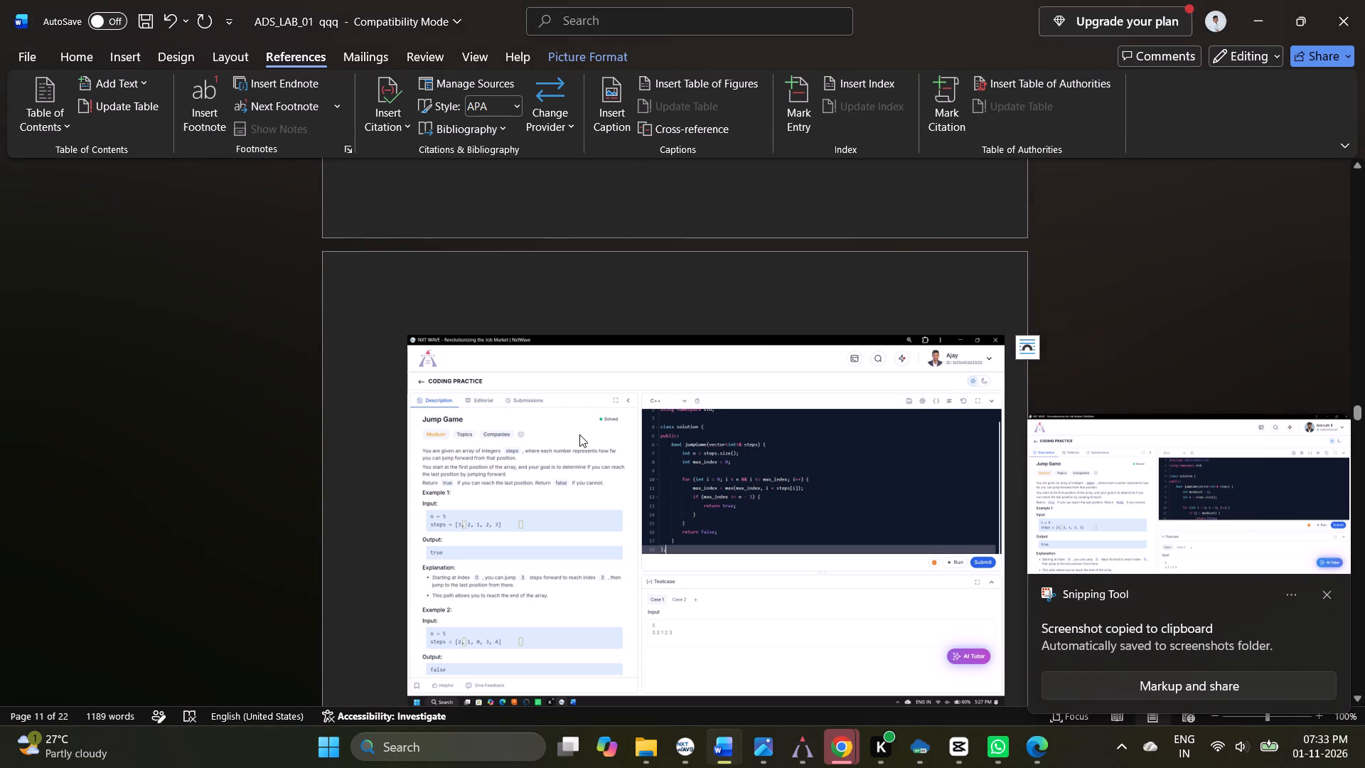
In the Word report, paste the new Jump Game screenshot and delete the old Jump Game screenshot.
{"action": "left_click", "coordinate": [611, 481]}
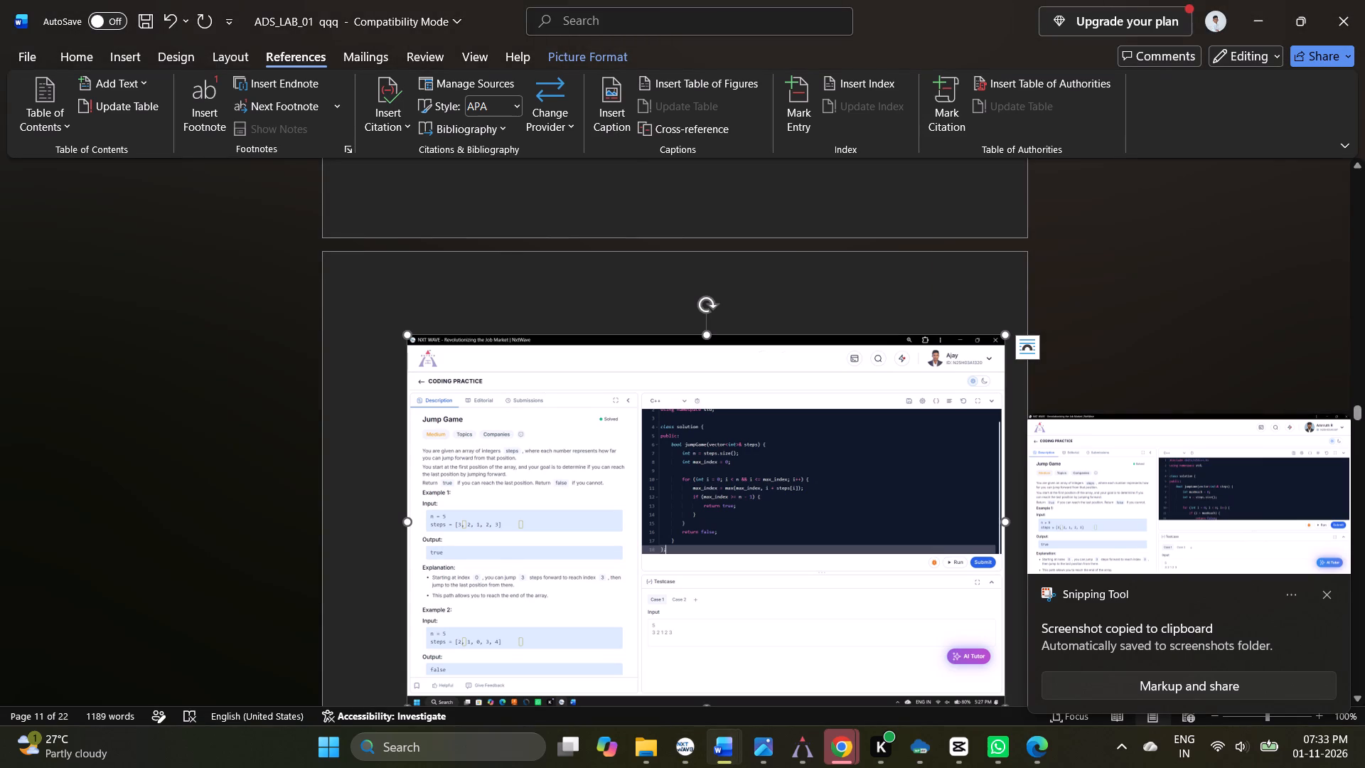
{"action": "key", "text": "ctrl+v"}
{"action": "left_click", "coordinate": [696, 566]}
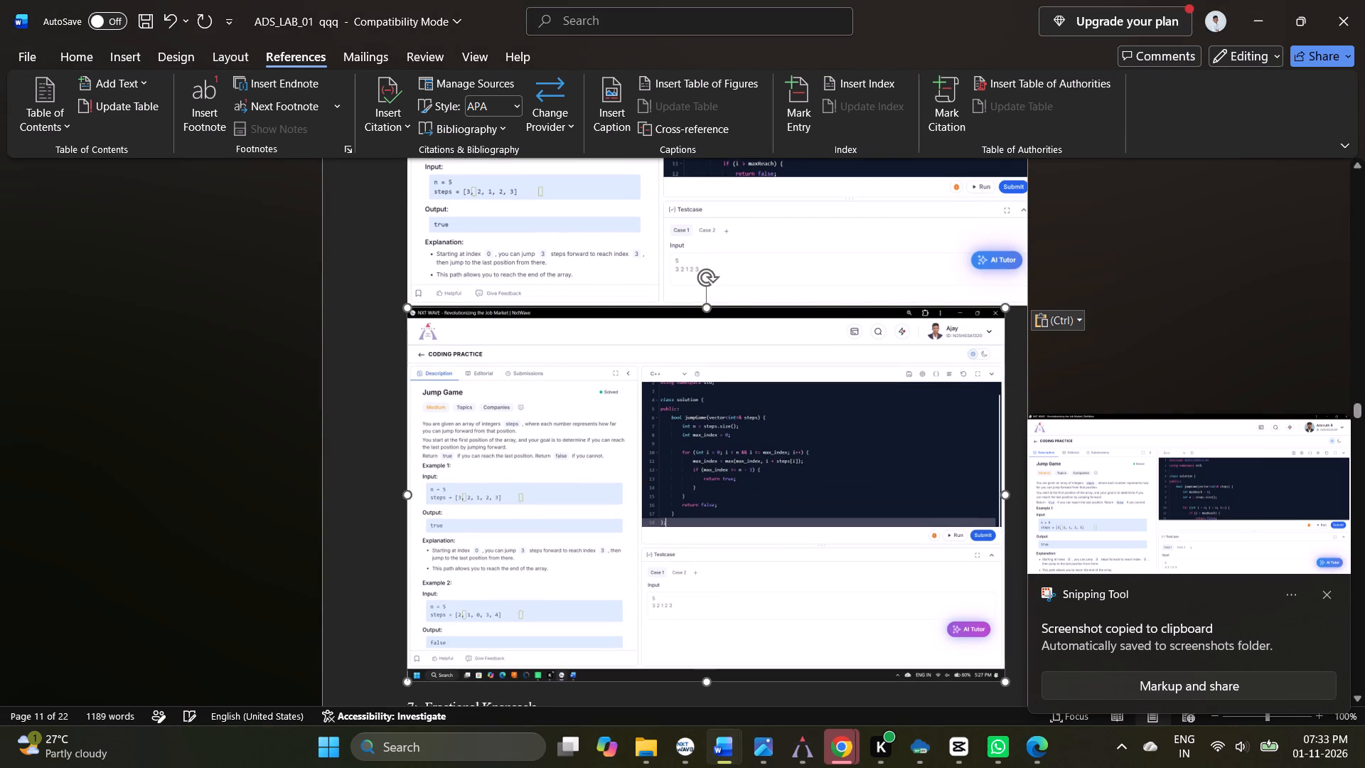
{"action": "key", "text": "BackSpace"}
Select the report's old Fractional Knapsack screenshot, following the Fractional Knapsack code.
{"action": "scroll", "coordinate": [696, 566], "scroll_direction": "down", "scroll_amount": 4}
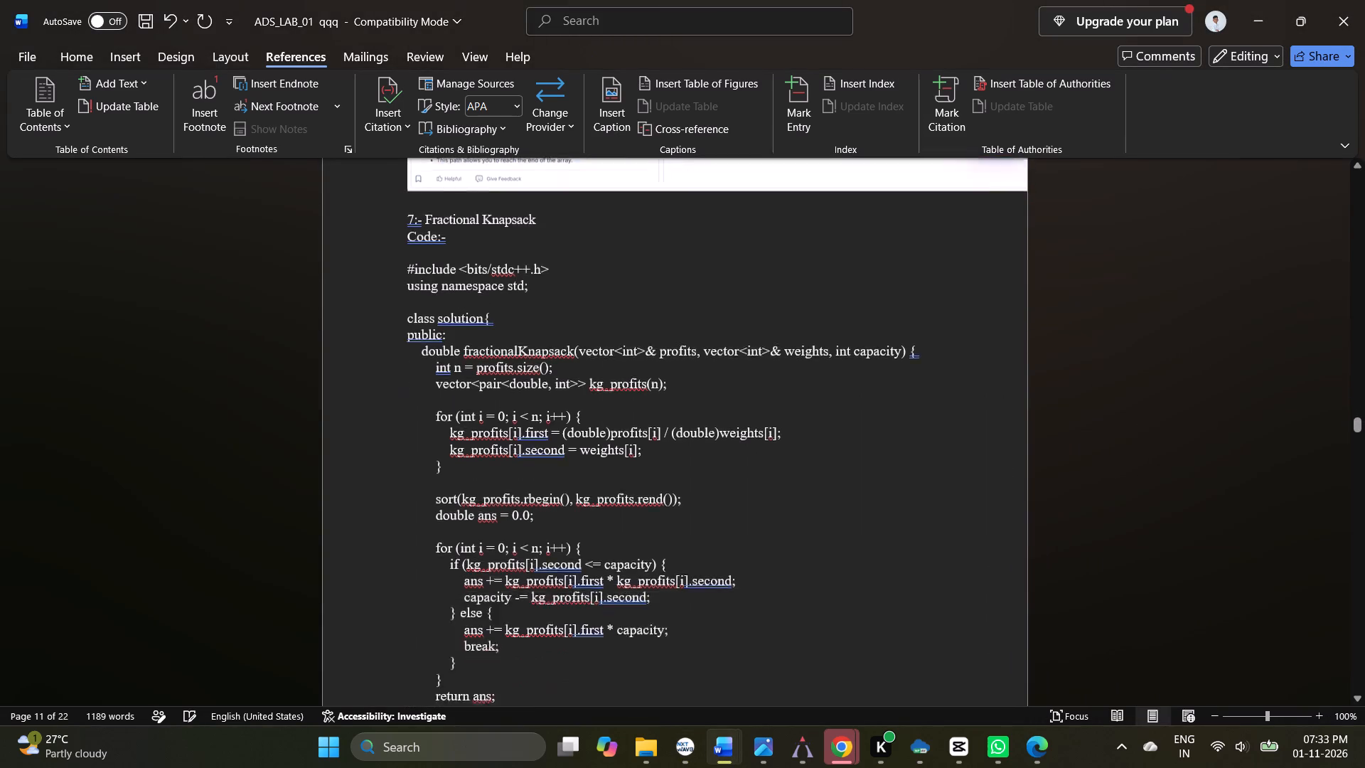
{"action": "scroll", "coordinate": [696, 566], "scroll_direction": "down", "scroll_amount": 5}
{"action": "left_click", "coordinate": [696, 566]}
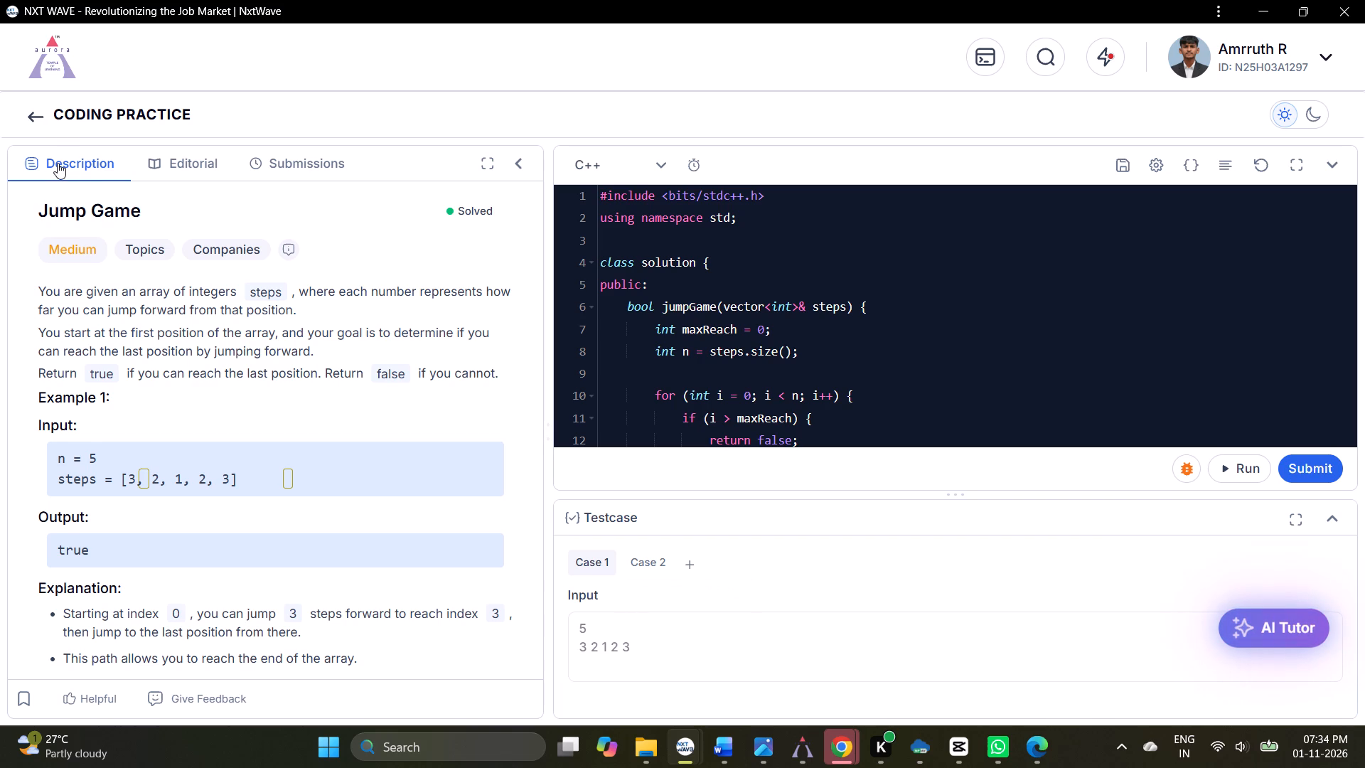
Open the Fractional Knapsack problem from the same practice set and capture its whole window, leaving out the taskbar.
{"action": "left_click", "coordinate": [38, 119]}
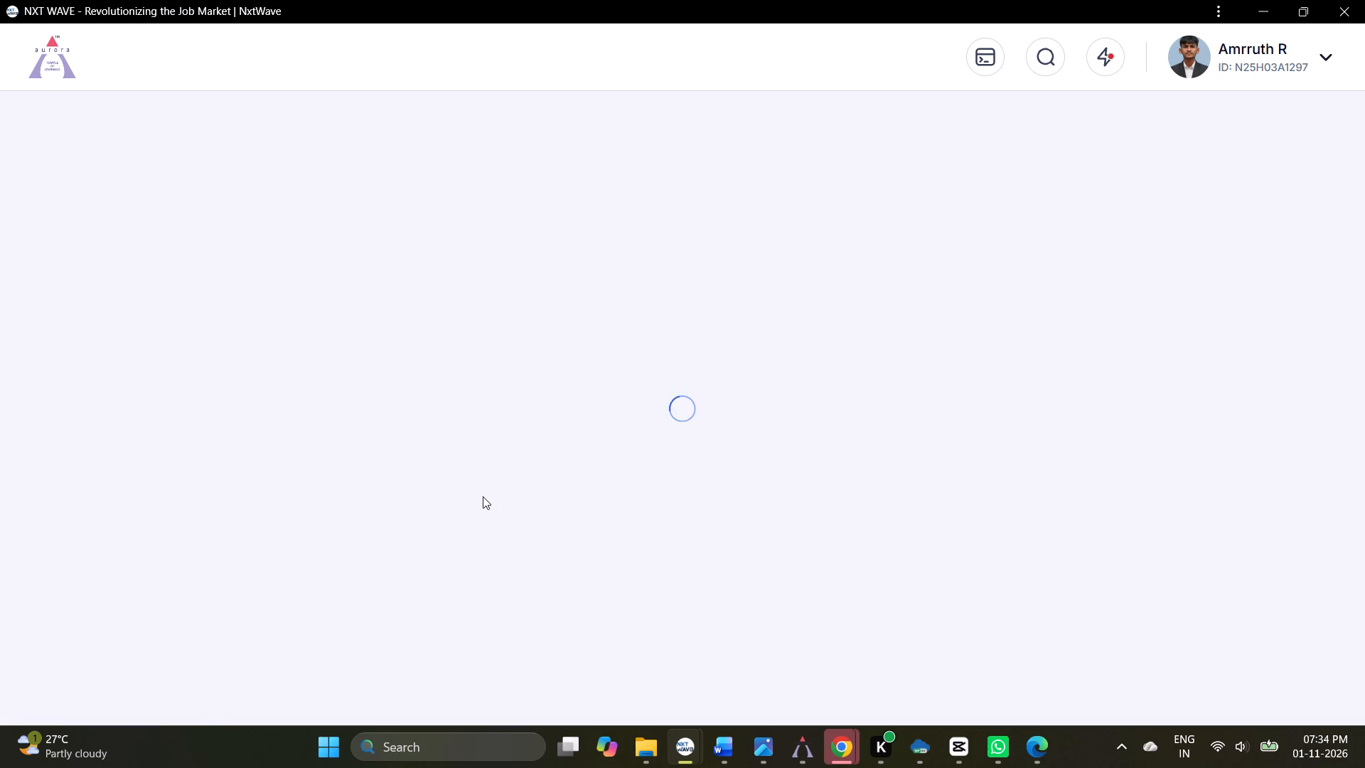
{"action": "scroll", "coordinate": [483, 496], "scroll_direction": "down", "scroll_amount": 2}
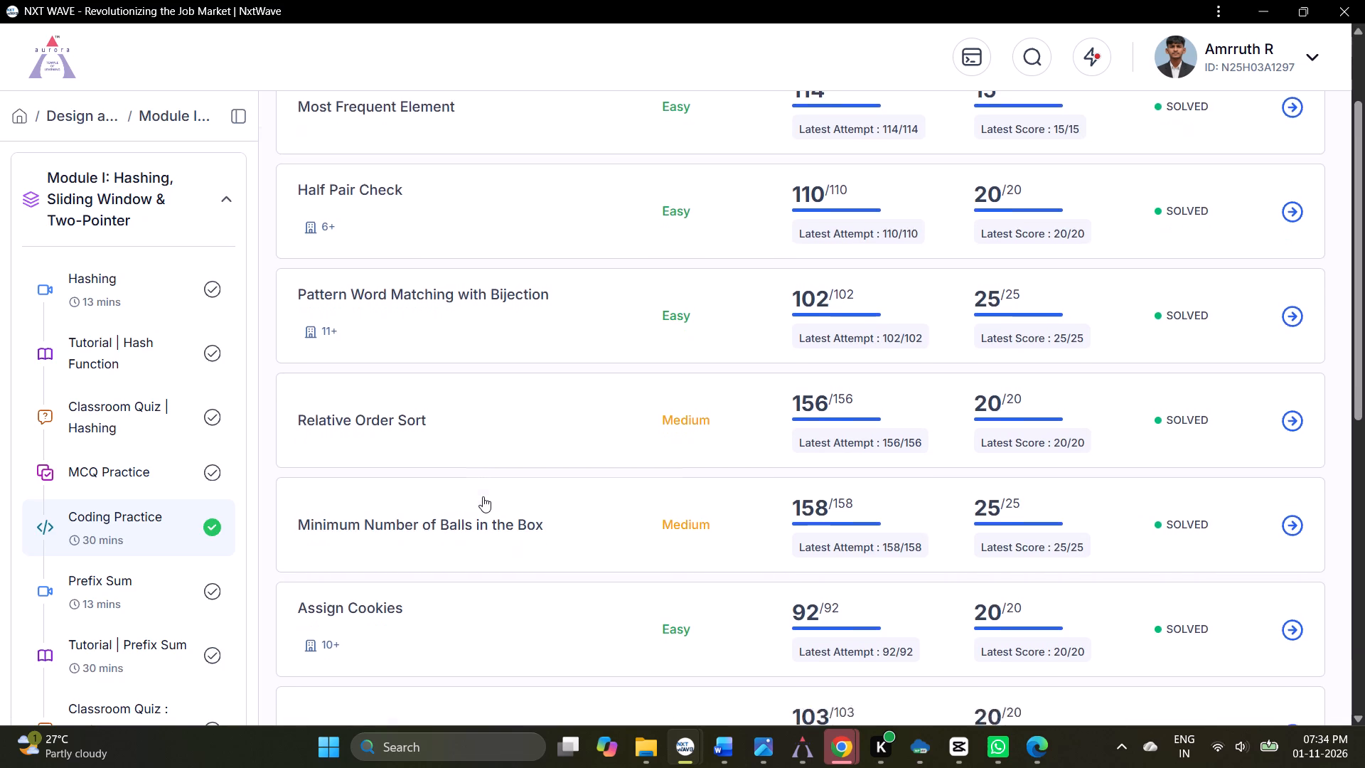
{"action": "scroll", "coordinate": [483, 496], "scroll_direction": "down", "scroll_amount": 2}
{"action": "scroll", "coordinate": [483, 496], "scroll_direction": "up", "scroll_amount": 4}
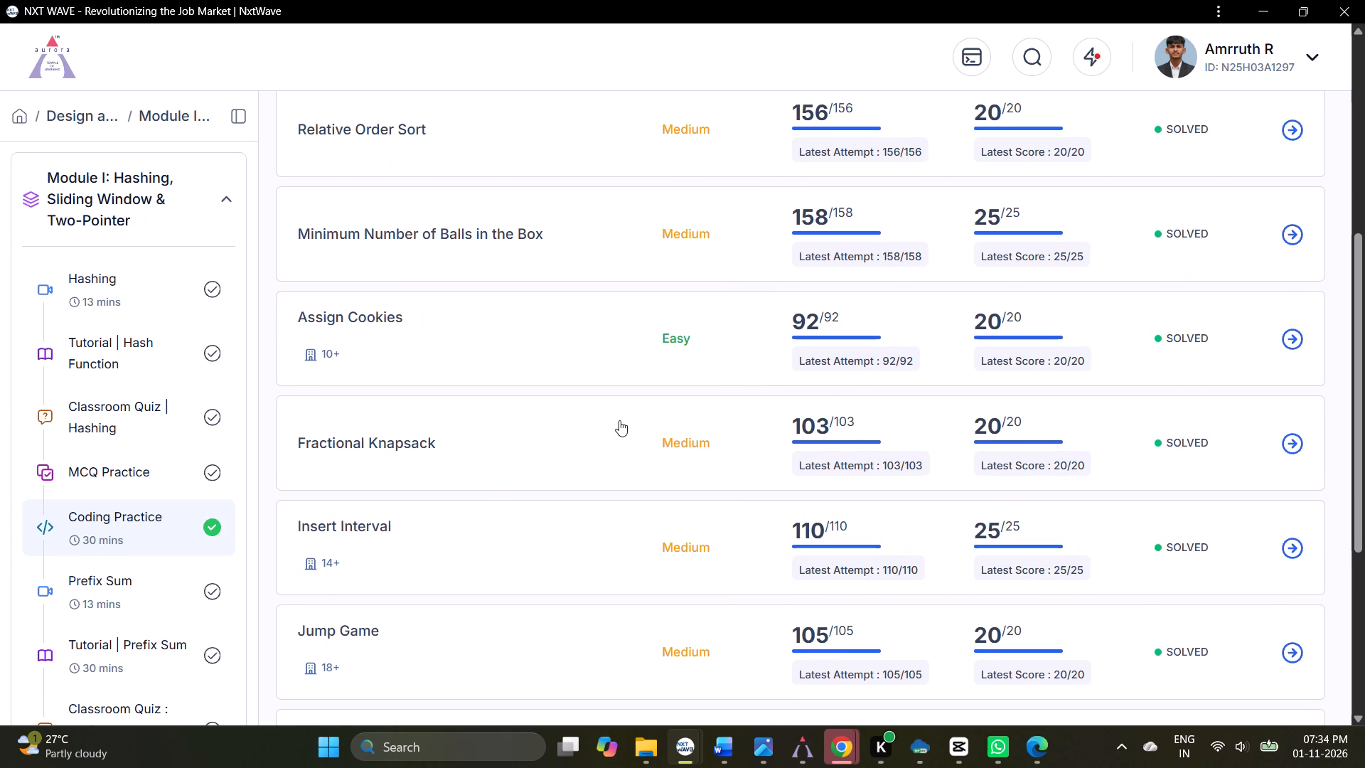
{"action": "left_click", "coordinate": [619, 420]}
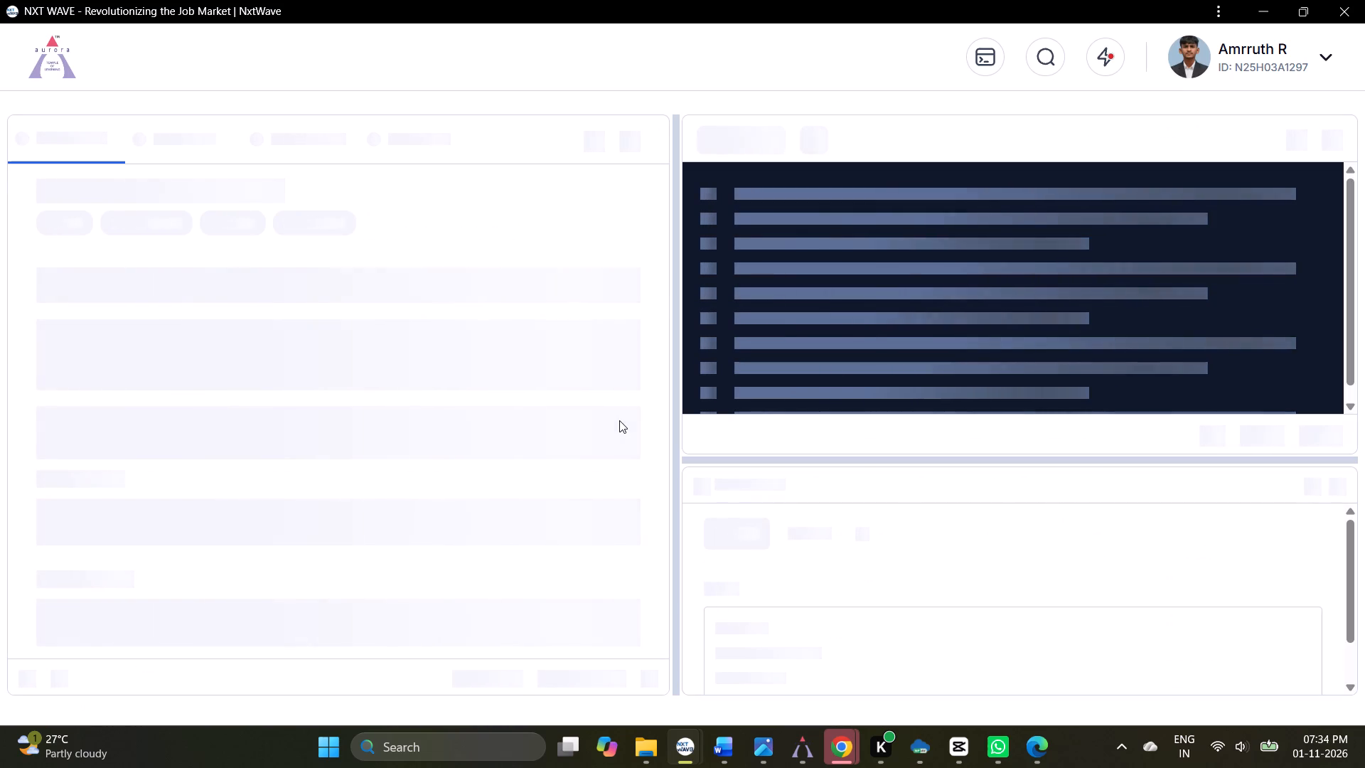
{"action": "key", "text": "Print"}
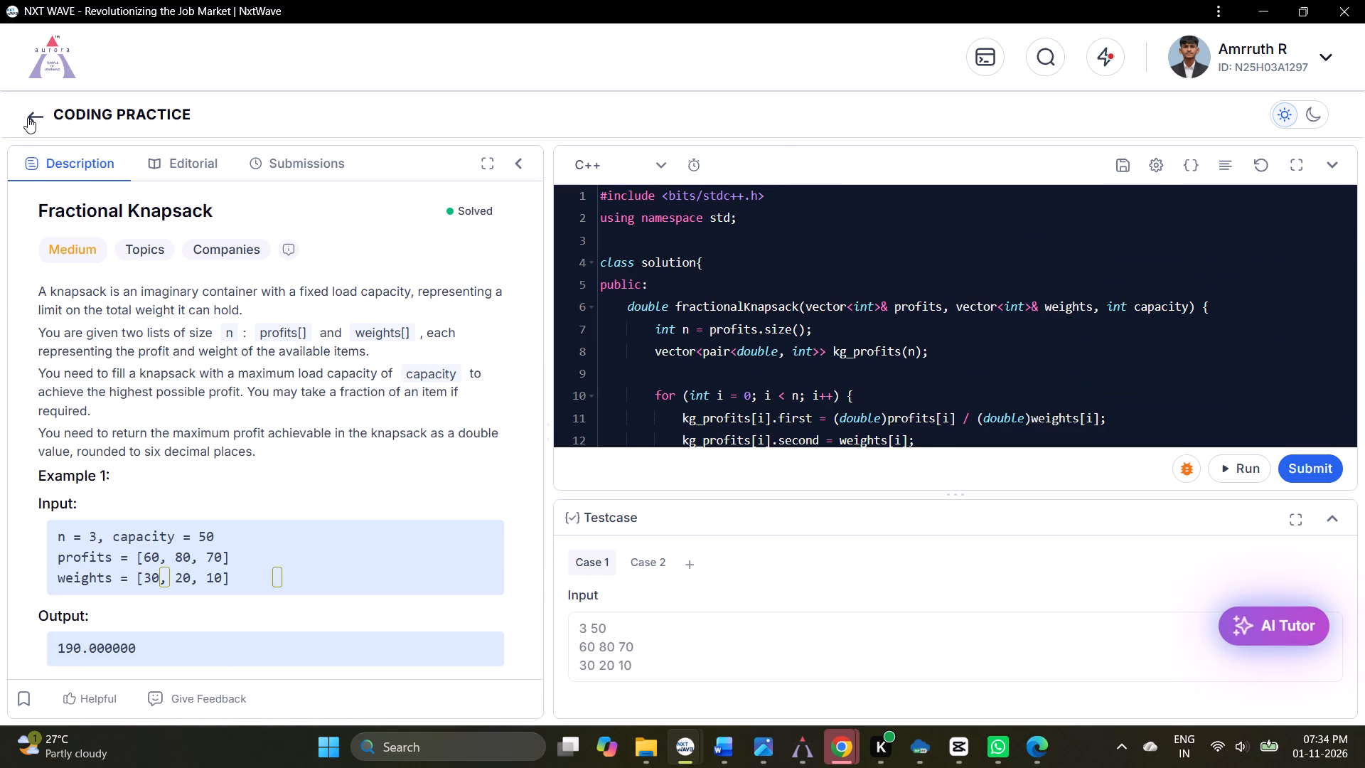
{"action": "double_click", "coordinate": [0, 0]}
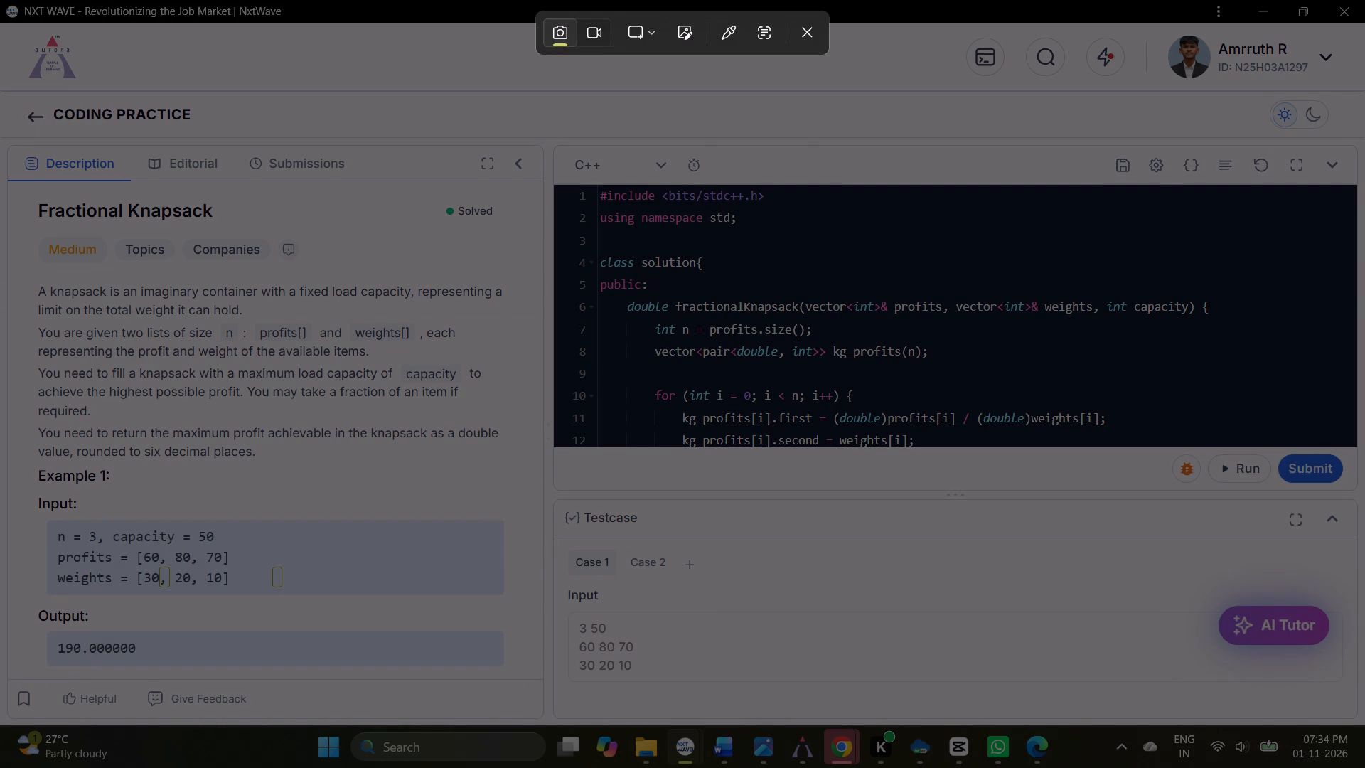
{"action": "left_click", "coordinate": [0, 0]}
{"action": "left_click_drag", "start_coordinate": [0, 0], "coordinate": [1019, 676]}
{"action": "scroll", "coordinate": [263, 167], "scroll_direction": "right", "scroll_amount": 4}
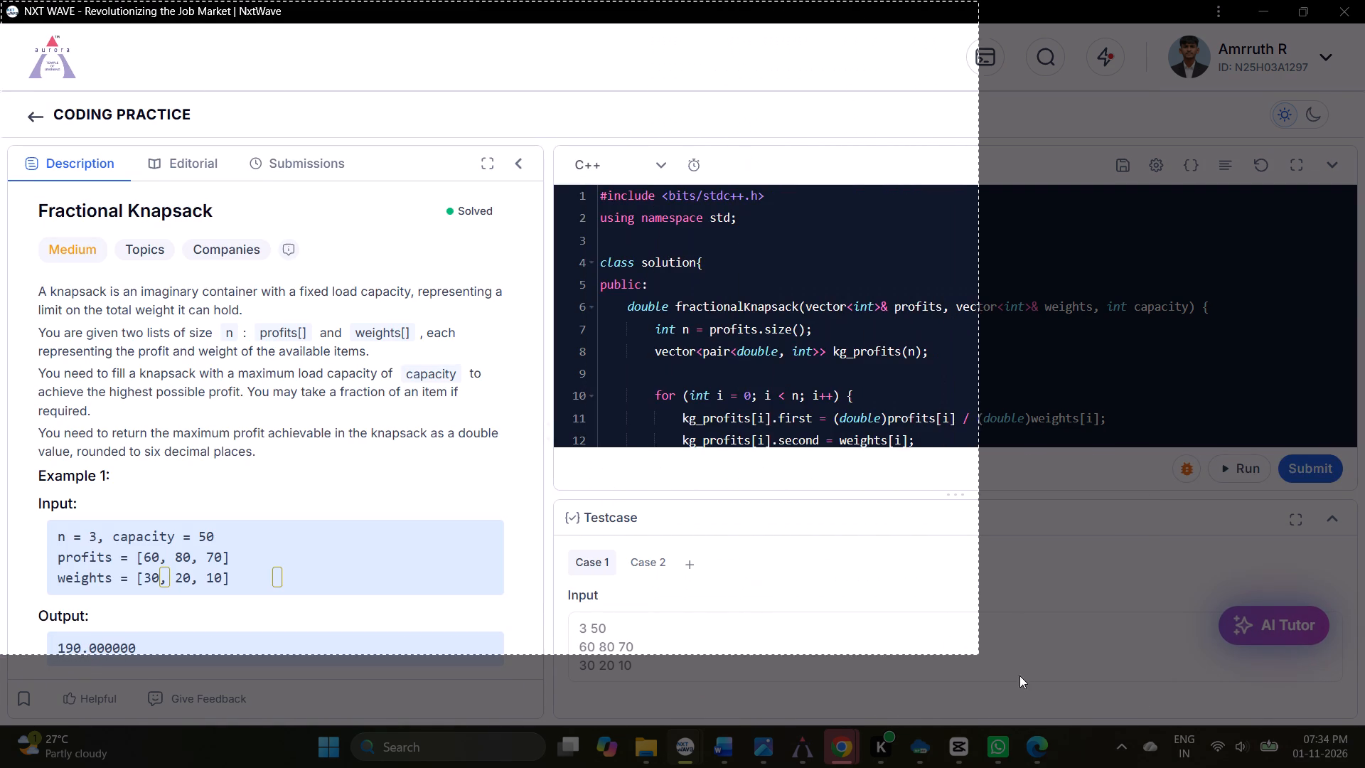
{"action": "left_click_drag", "start_coordinate": [1019, 676], "coordinate": [1364, 723]}
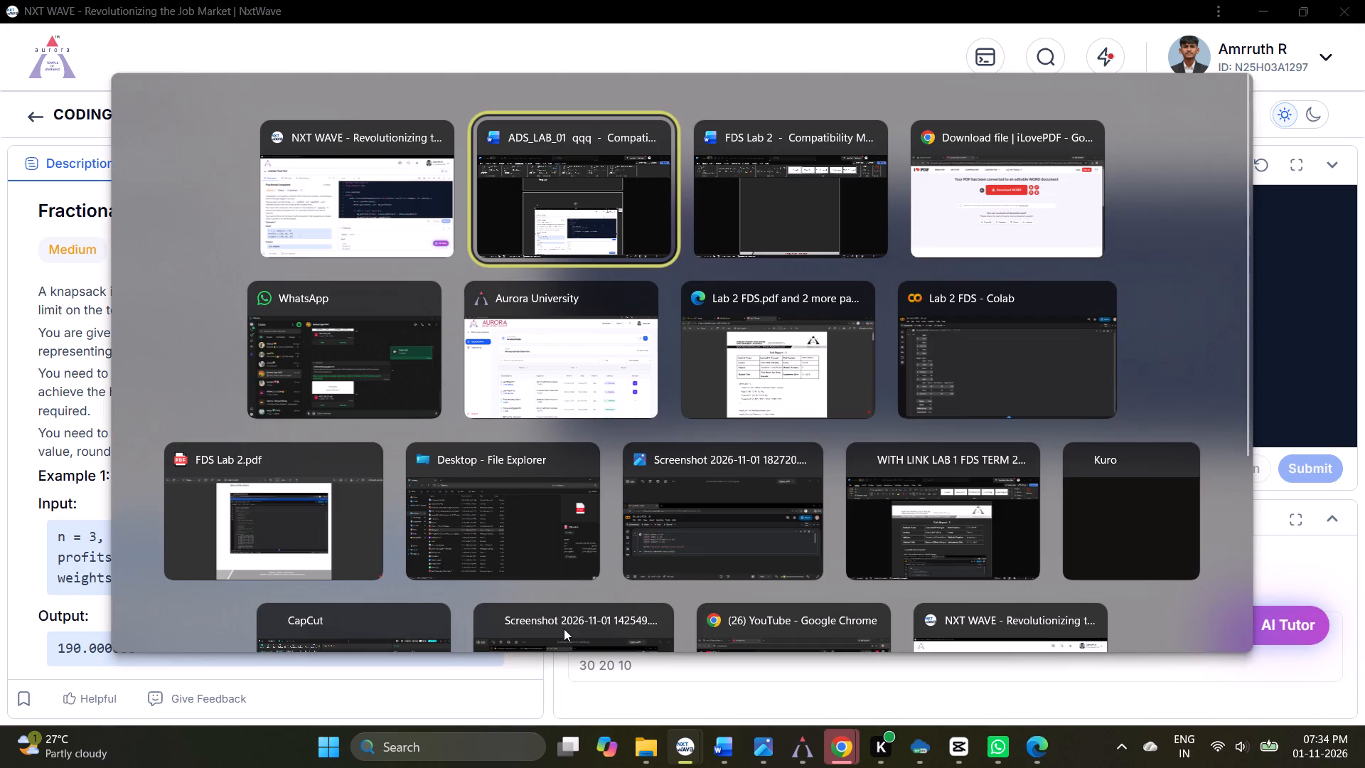
In the ADS_LAB_01 report, paste the new capture above the old Fractional Knapsack screenshot and delete the old picture.
{"action": "scroll", "coordinate": [564, 629], "scroll_direction": "down", "scroll_amount": 2}
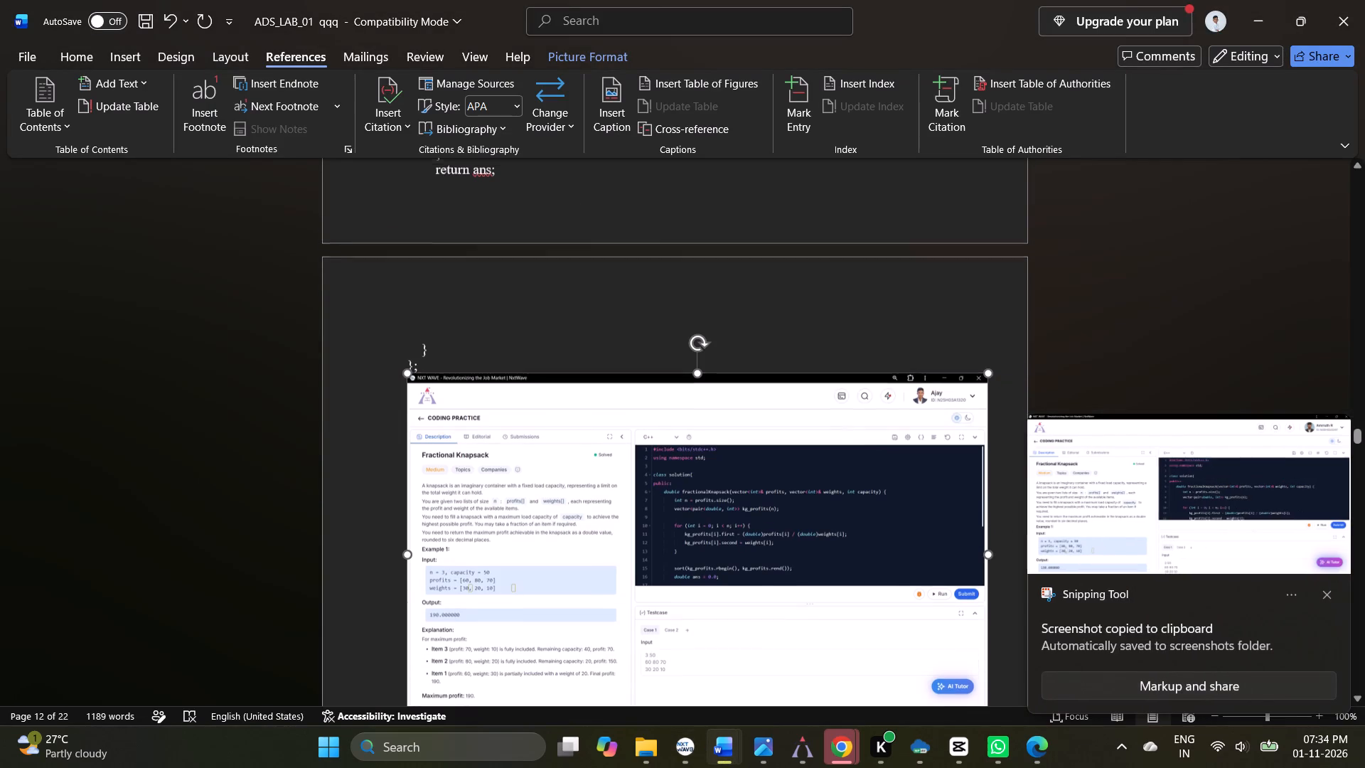
{"action": "scroll", "coordinate": [564, 629], "scroll_direction": "down", "scroll_amount": 3}
{"action": "key", "text": "ctrl+v"}
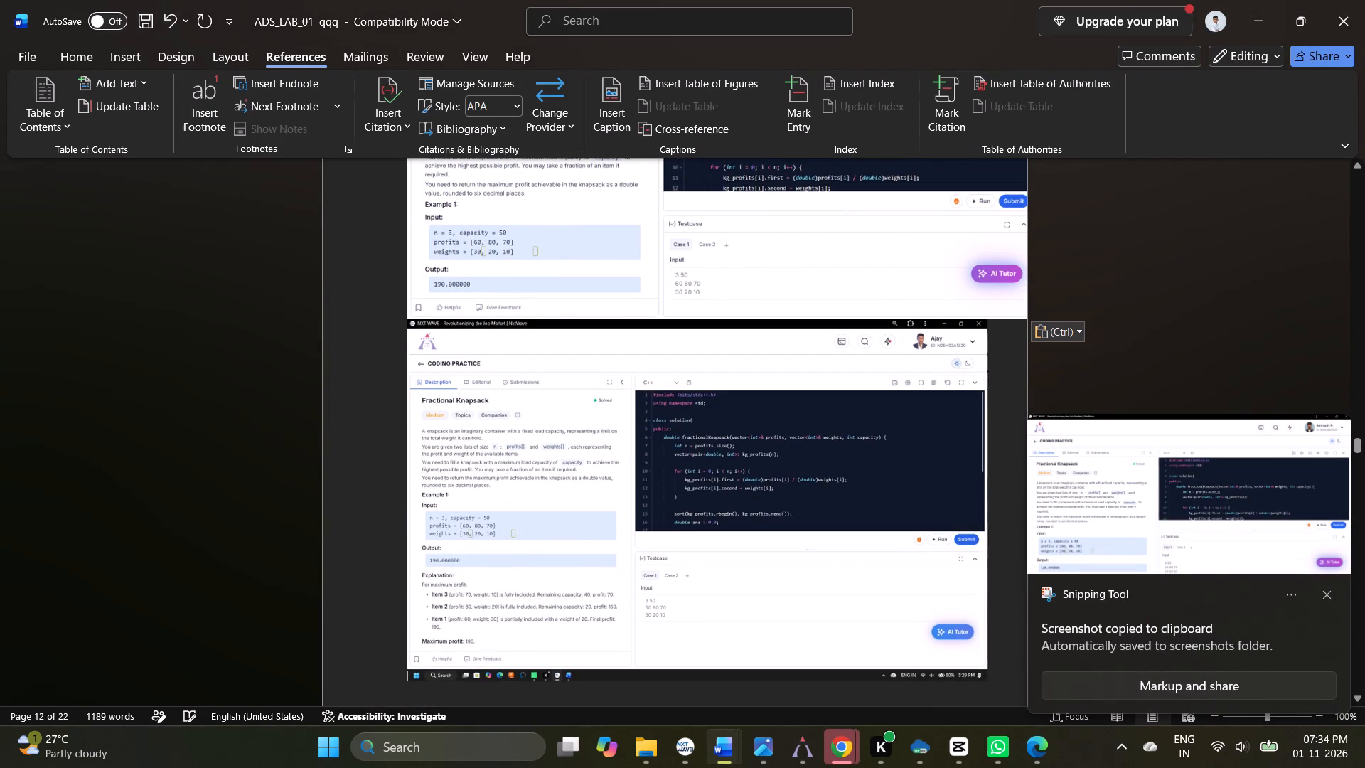
{"action": "left_click", "coordinate": [643, 555]}
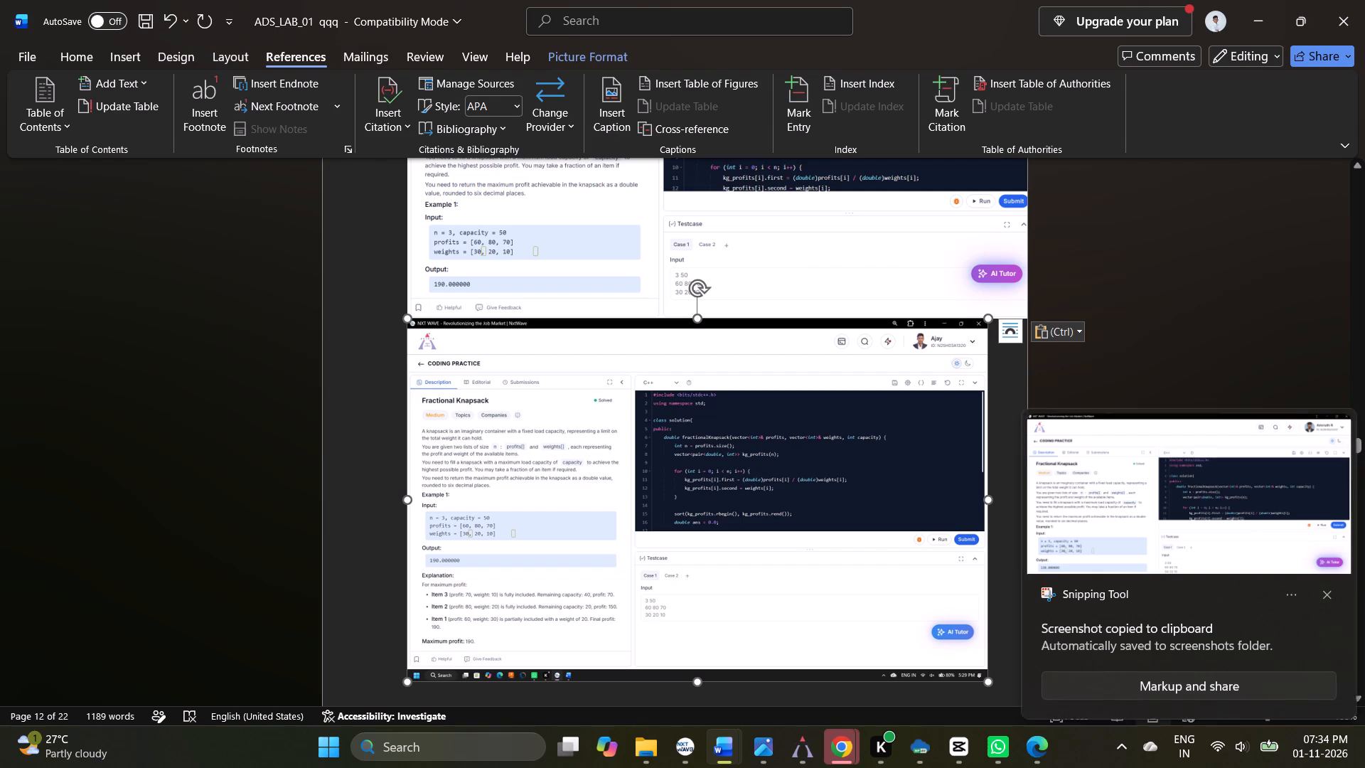
{"action": "key", "text": "BackSpace"}
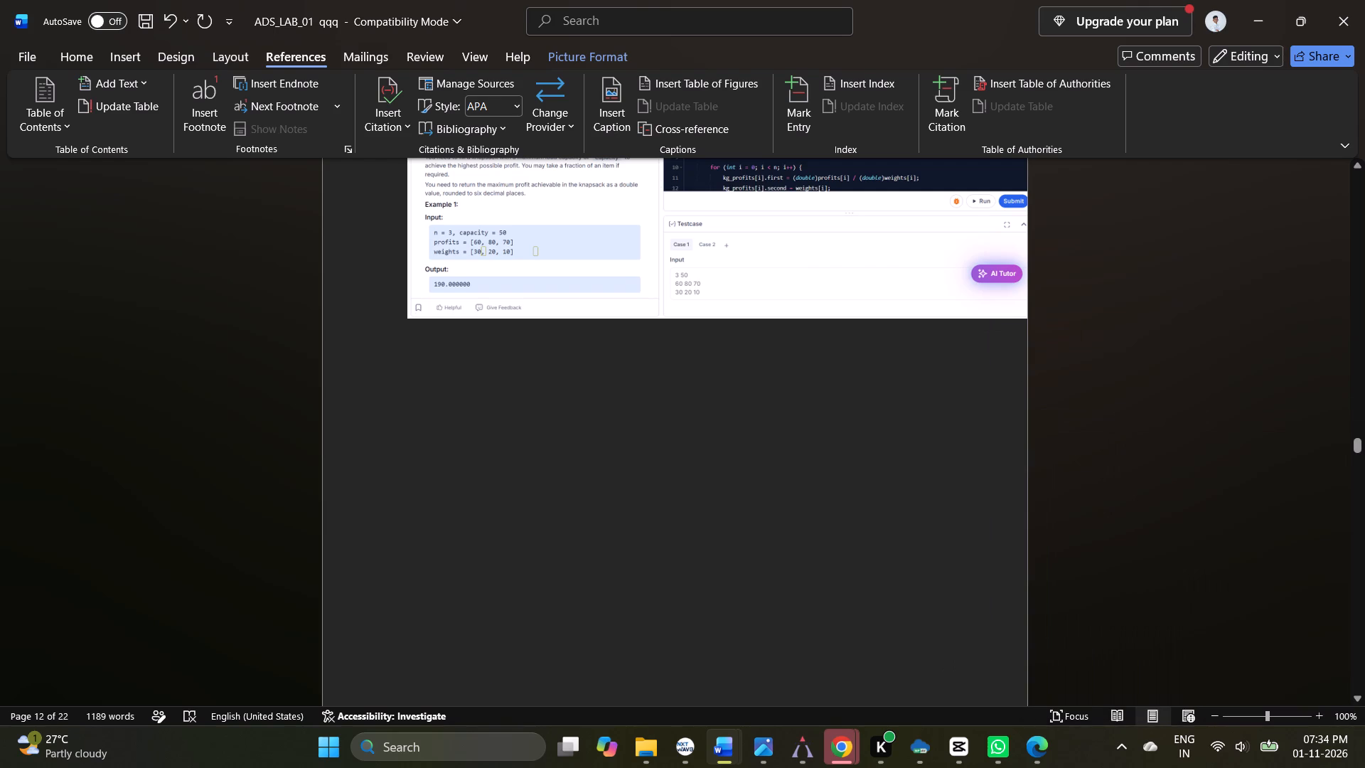
Find the old Insert Interval screenshot in the report, and open the same problem from NxtWave's Hashing Coding Practice set.
{"action": "scroll", "coordinate": [643, 555], "scroll_direction": "down", "scroll_amount": 9}
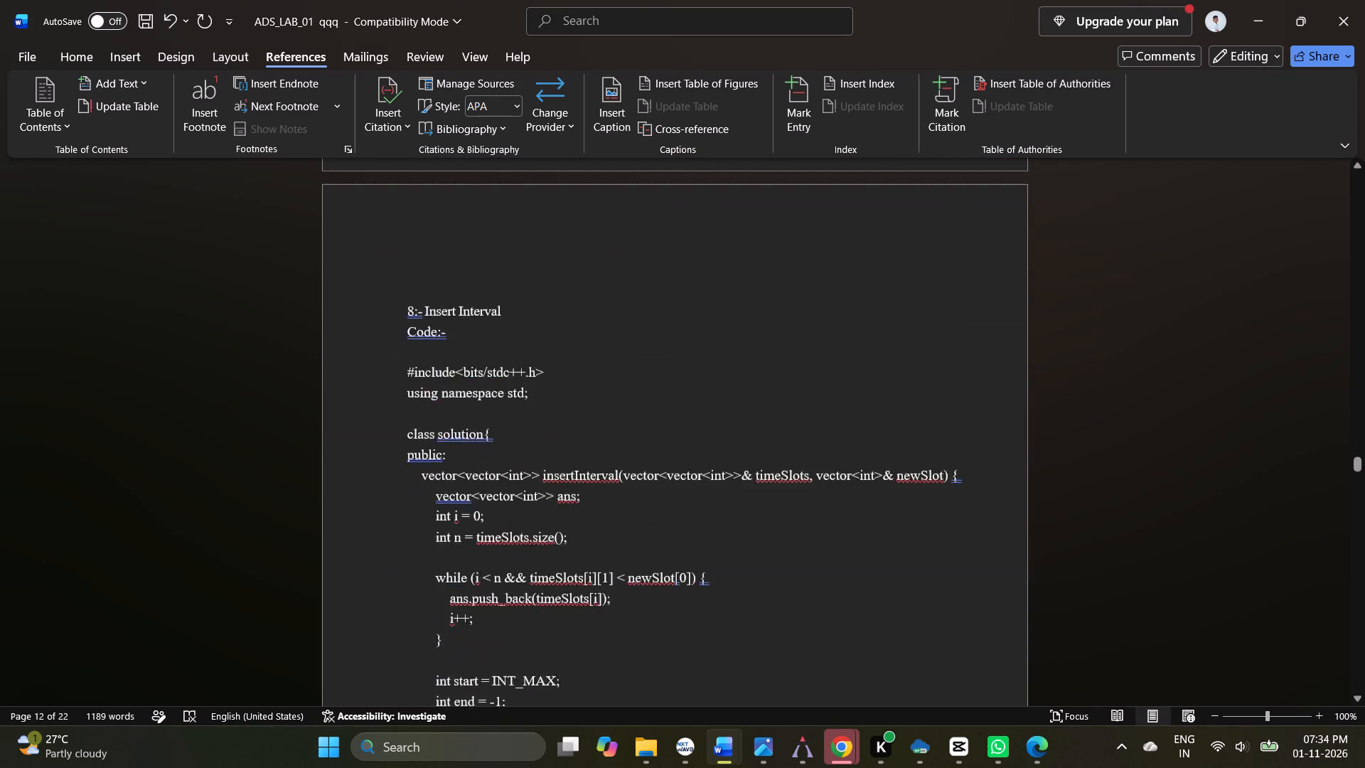
{"action": "scroll", "coordinate": [643, 555], "scroll_direction": "down", "scroll_amount": 3}
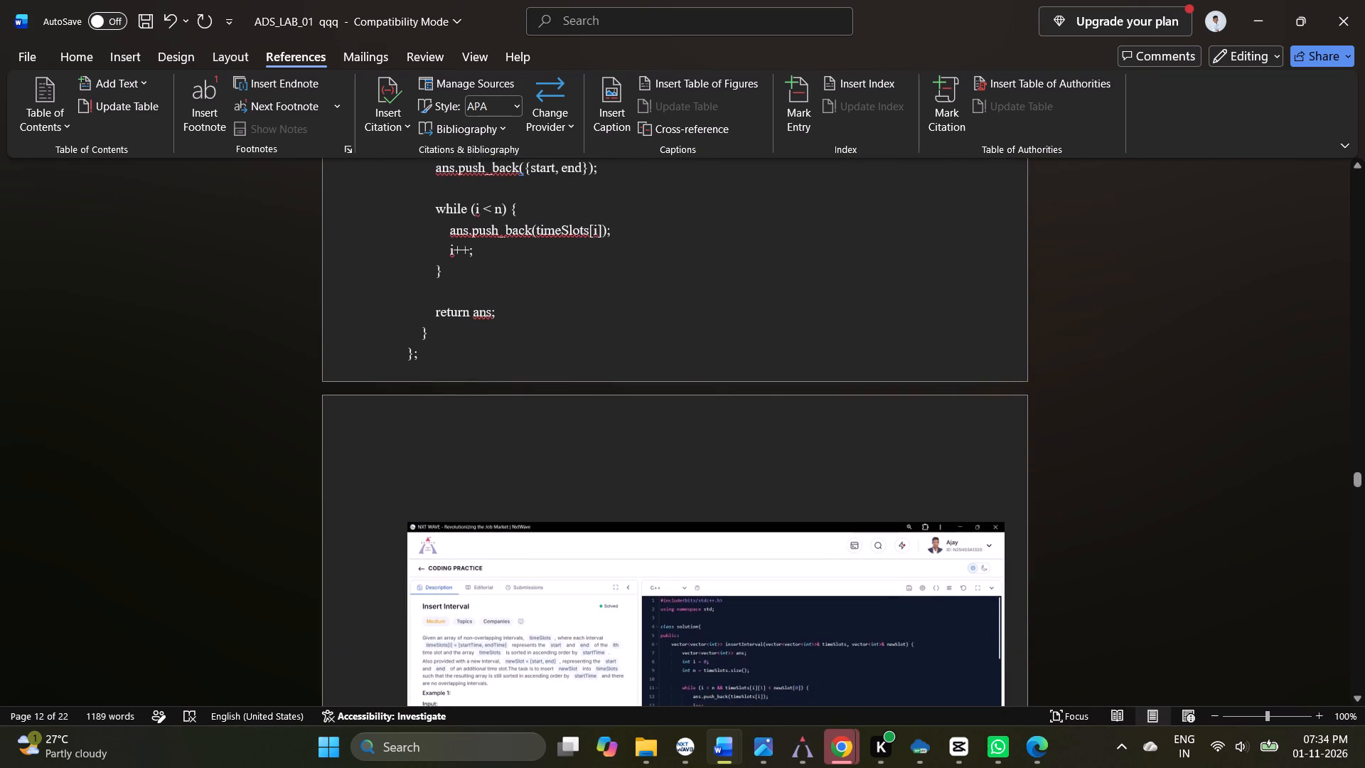
{"action": "scroll", "coordinate": [643, 555], "scroll_direction": "down", "scroll_amount": 1}
{"action": "left_click", "coordinate": [643, 555]}
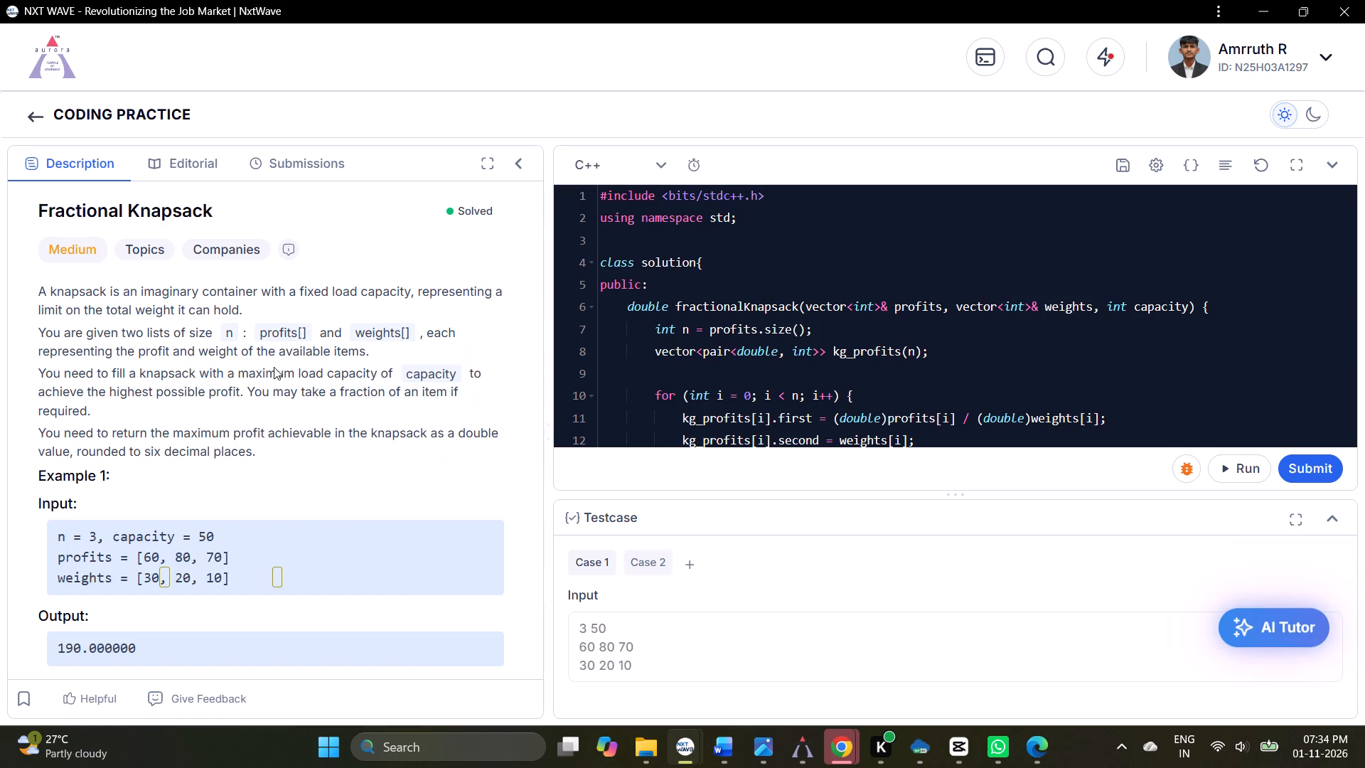
{"action": "left_click", "coordinate": [36, 118]}
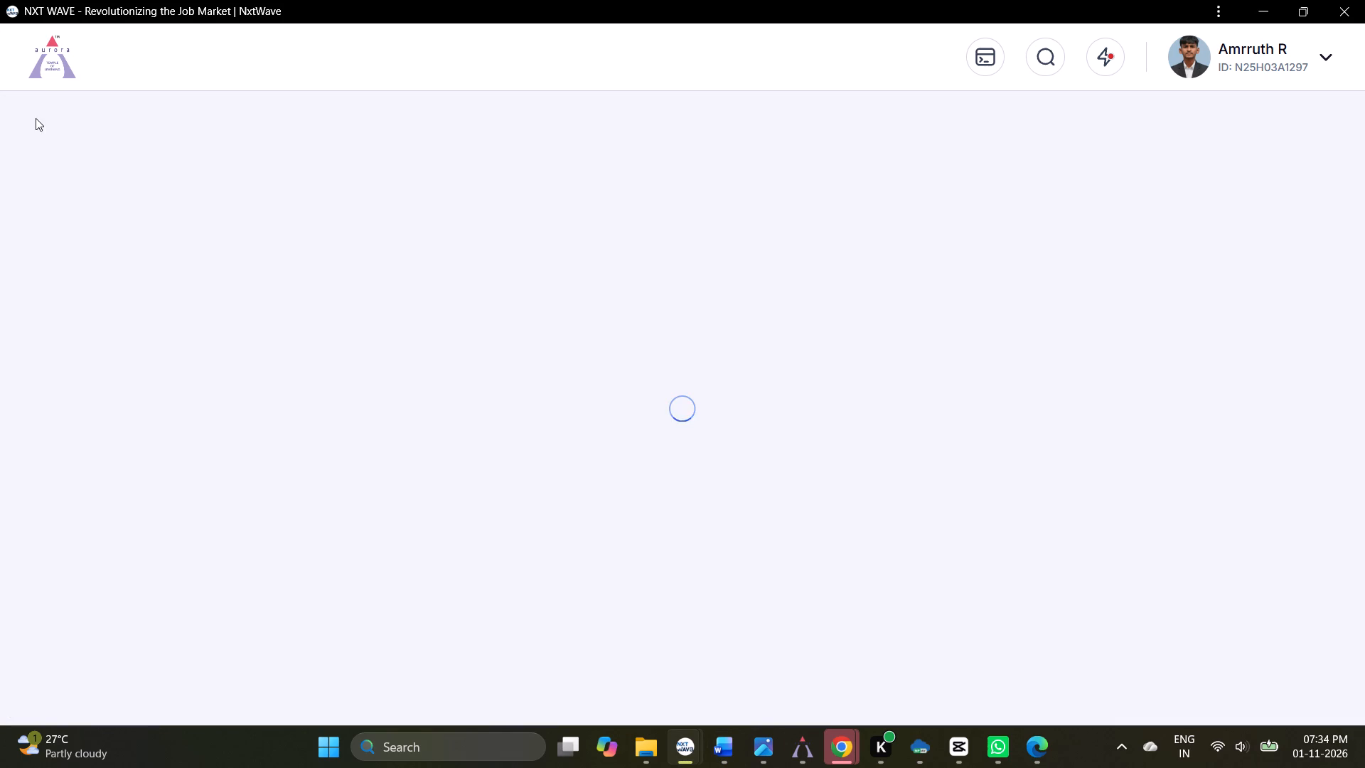
{"action": "scroll", "coordinate": [568, 378], "scroll_direction": "down", "scroll_amount": 1}
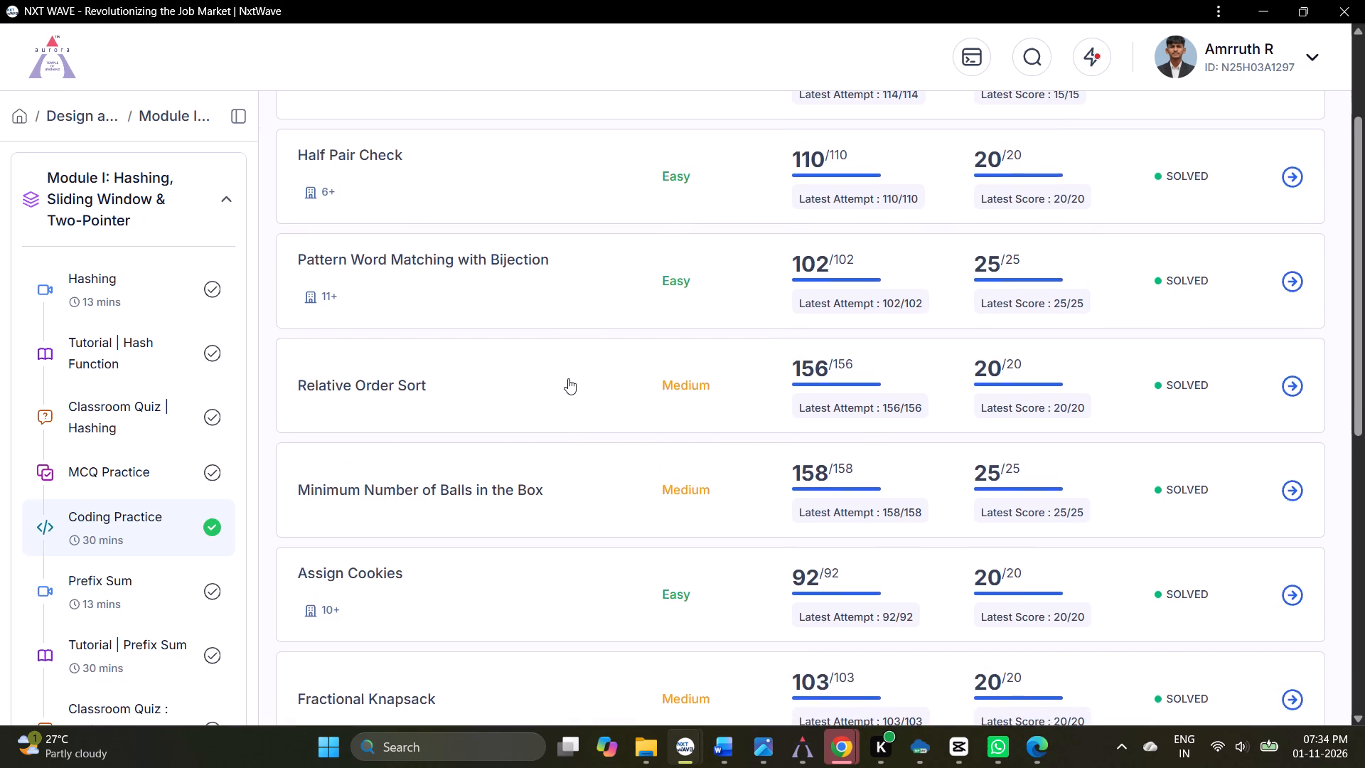
{"action": "scroll", "coordinate": [568, 378], "scroll_direction": "down", "scroll_amount": 6}
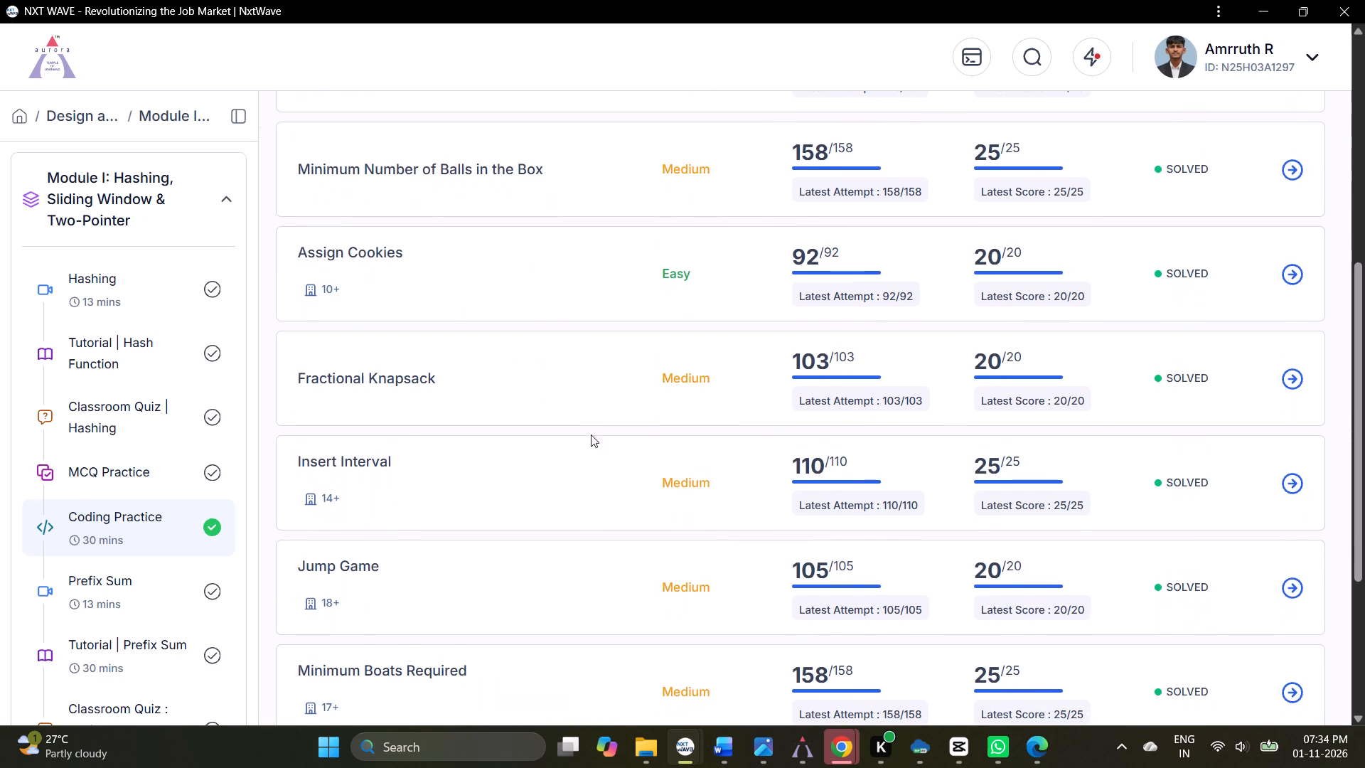
{"action": "left_click", "coordinate": [634, 481]}
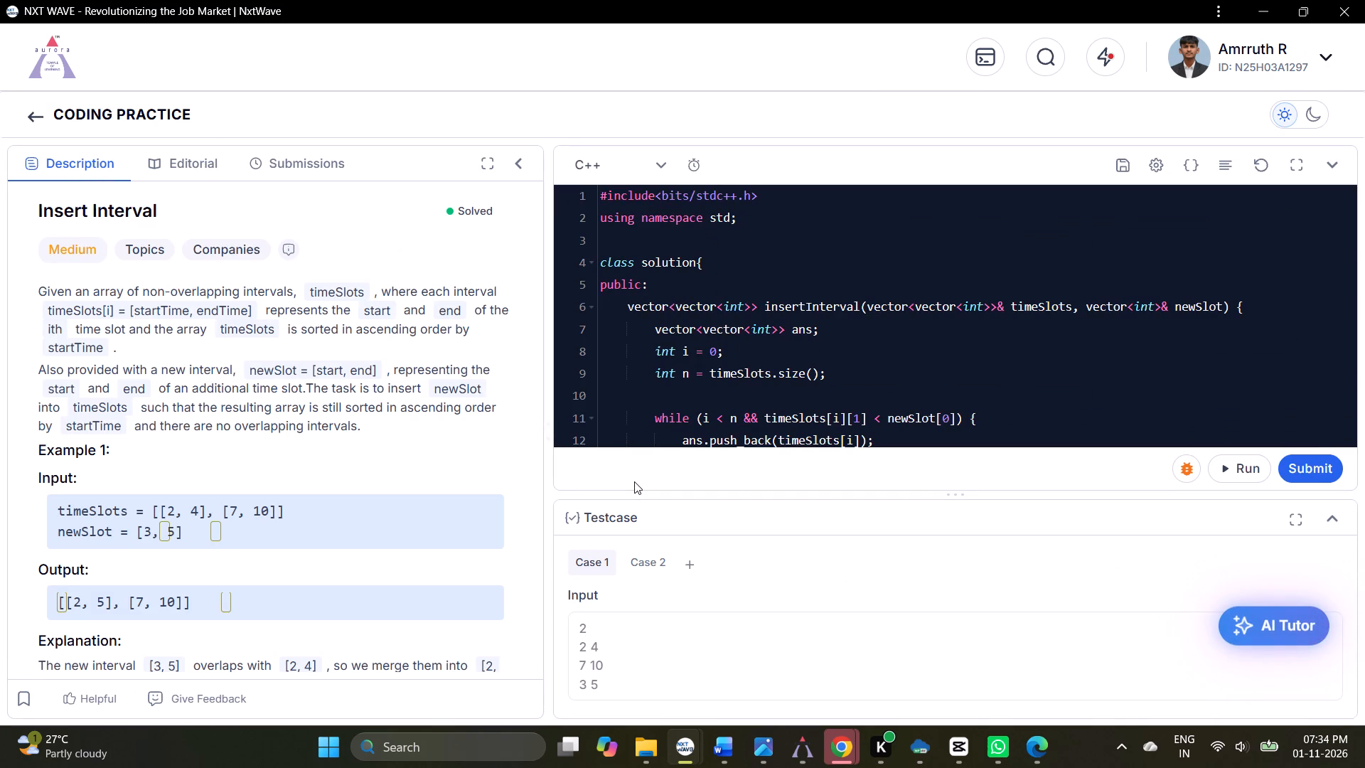
Capture a screenshot of the whole Insert Interval problem window, leaving out the taskbar.
{"action": "key", "text": "Print"}
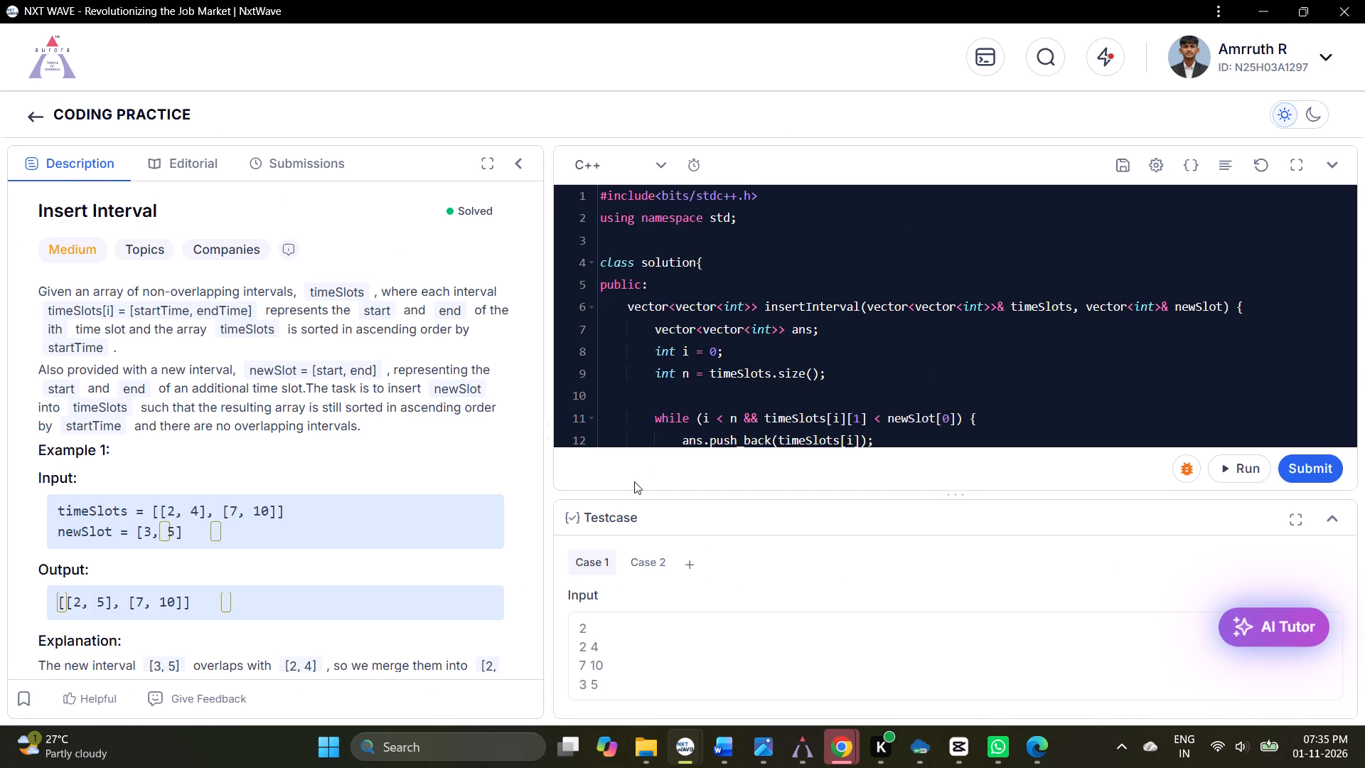
{"action": "triple_click", "coordinate": [0, 1]}
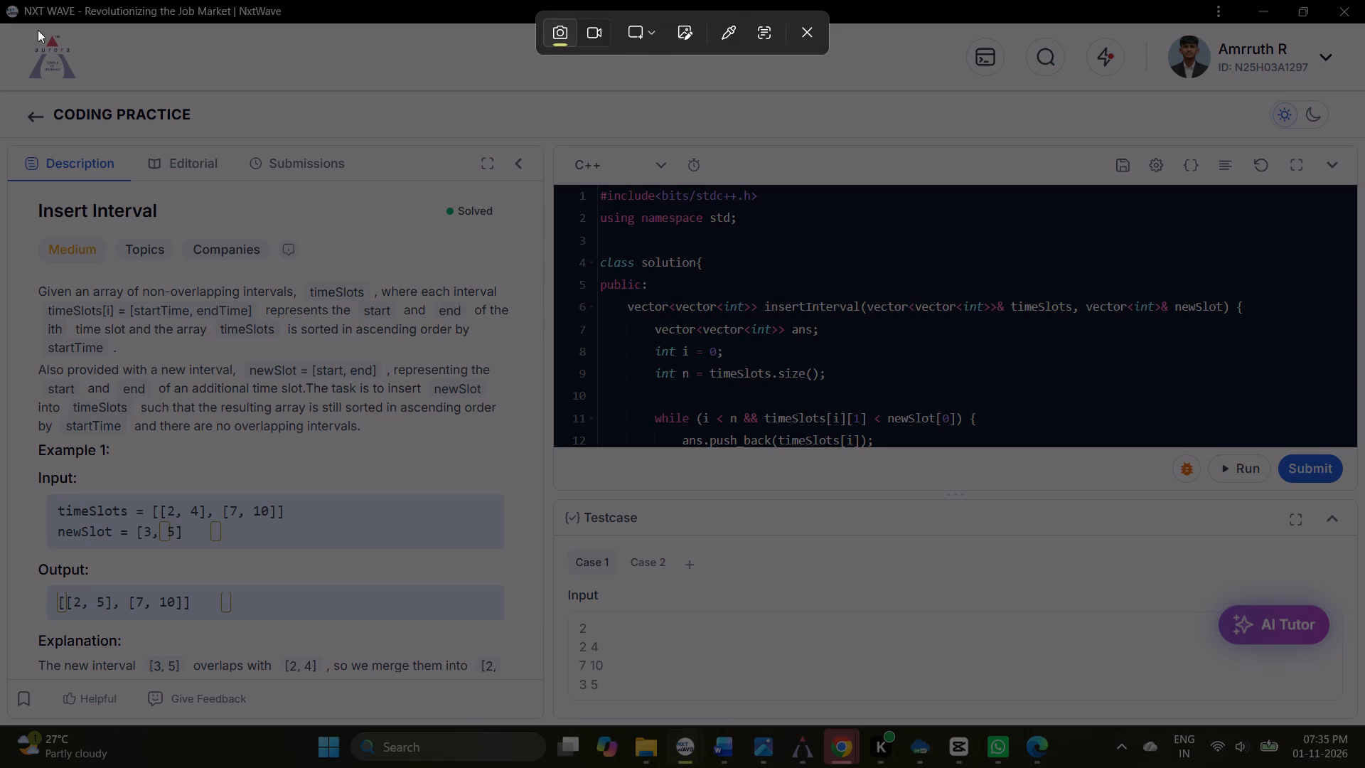
{"action": "left_click", "coordinate": [0, 0]}
{"action": "left_click_drag", "start_coordinate": [0, 0], "coordinate": [999, 498]}
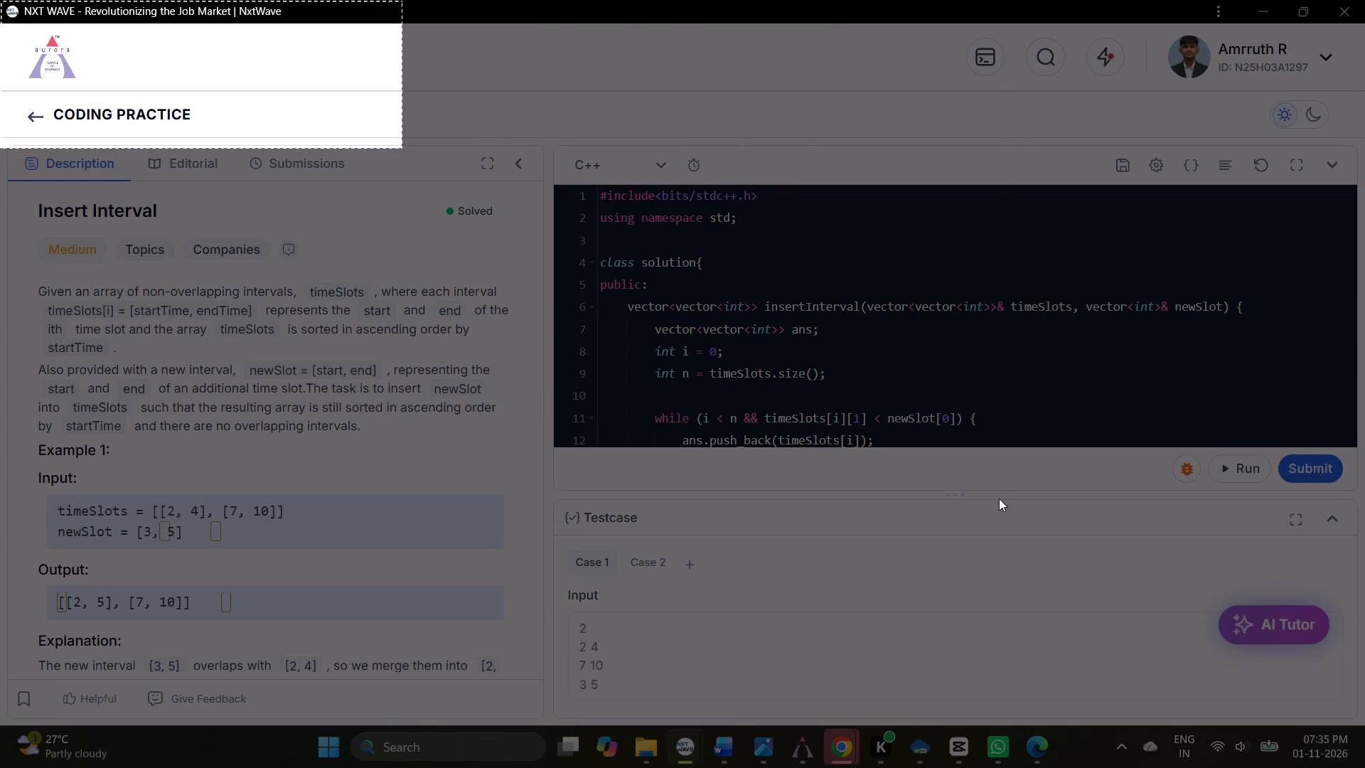
{"action": "left_click_drag", "start_coordinate": [999, 498], "coordinate": [1364, 729]}
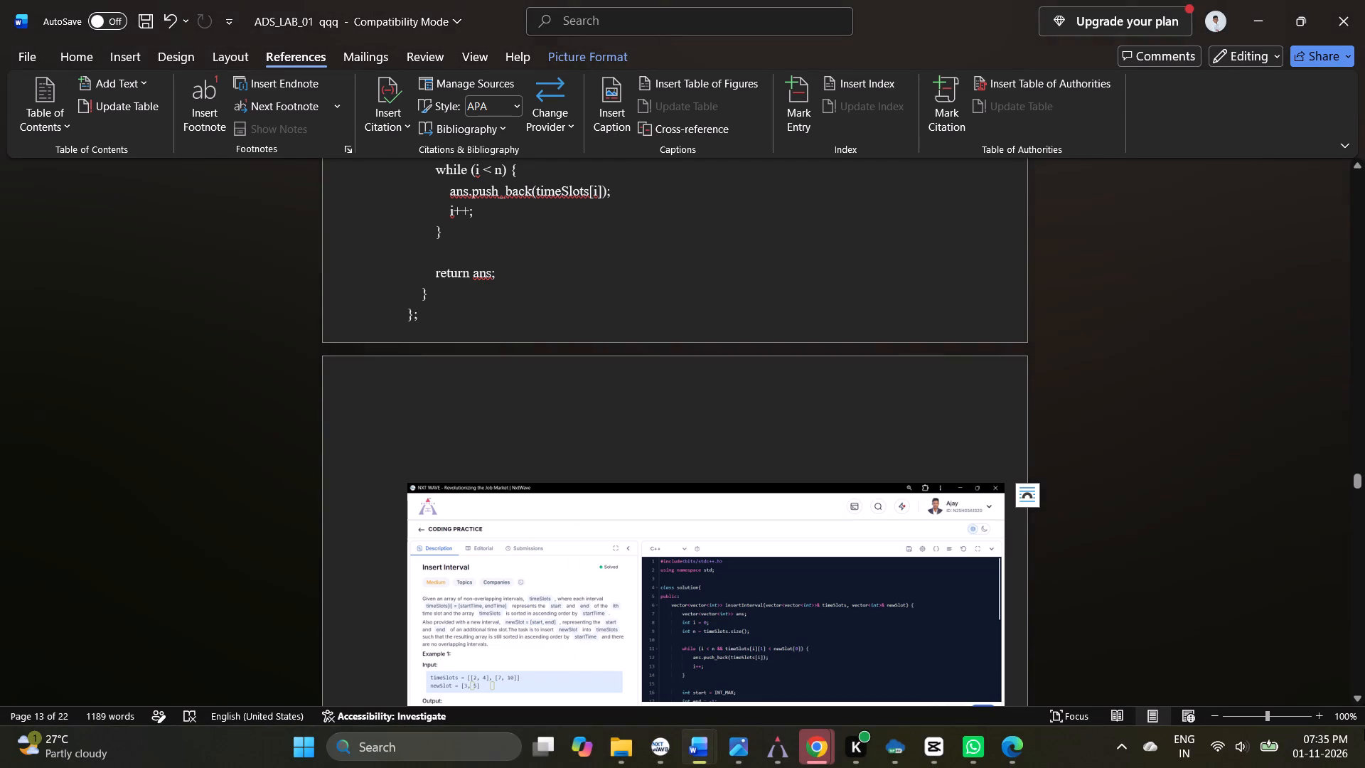
In the ADS_LAB_01 report, paste the new capture above the old Insert Interval screenshot and delete the old picture.
{"action": "left_click", "coordinate": [648, 562]}
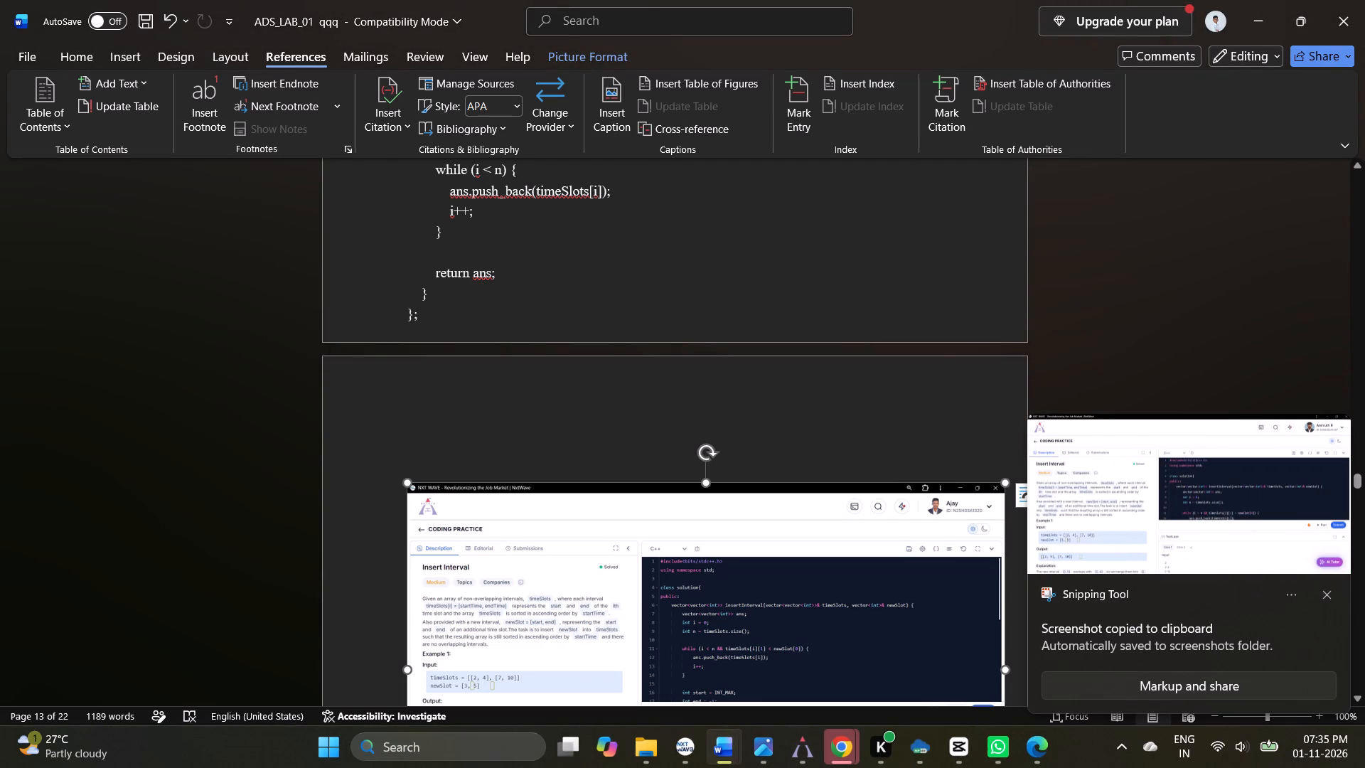
{"action": "key", "text": "ctrl+v"}
{"action": "left_click", "coordinate": [653, 556]}
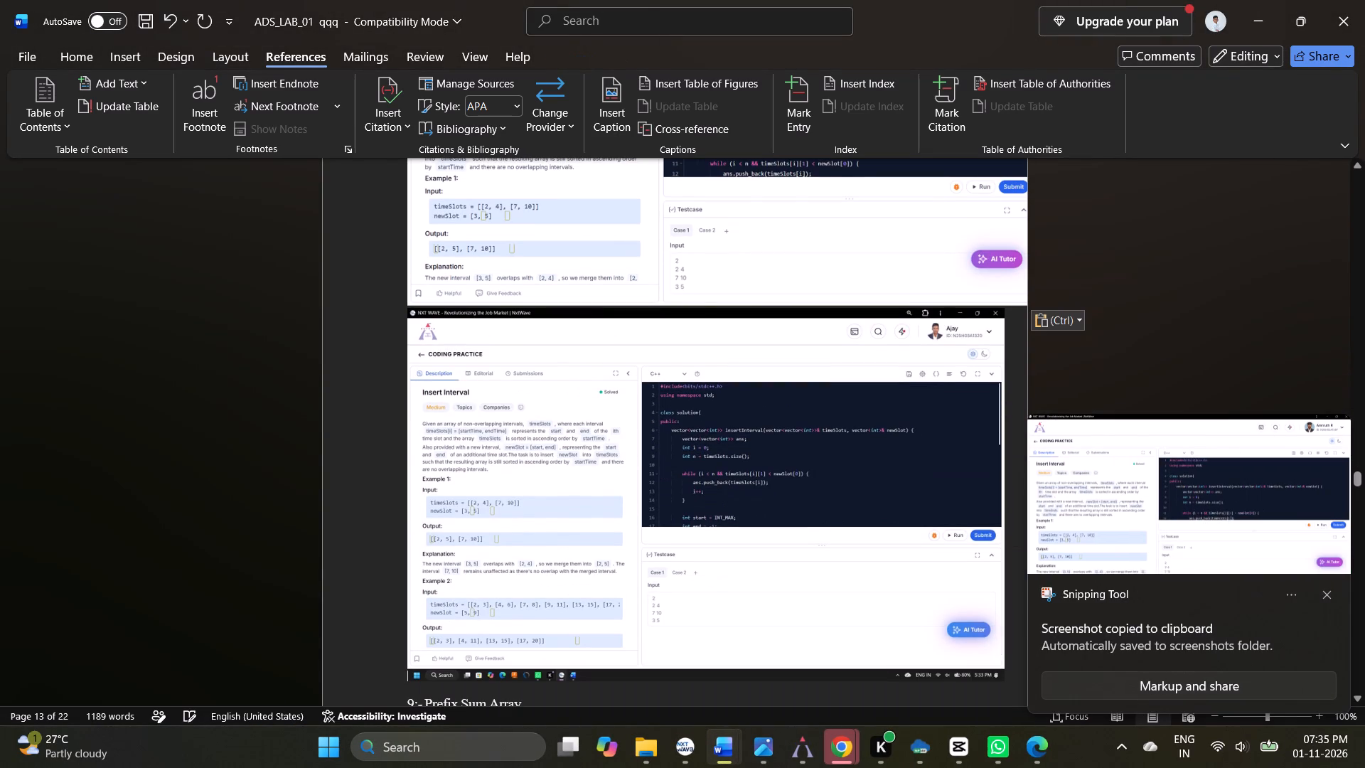
{"action": "key", "text": "BackSpace"}
Check which problem follows Insert Interval in the report and look for it in NxtWave's Hashing Coding Practice set.
{"action": "scroll", "coordinate": [653, 556], "scroll_direction": "down", "scroll_amount": 8}
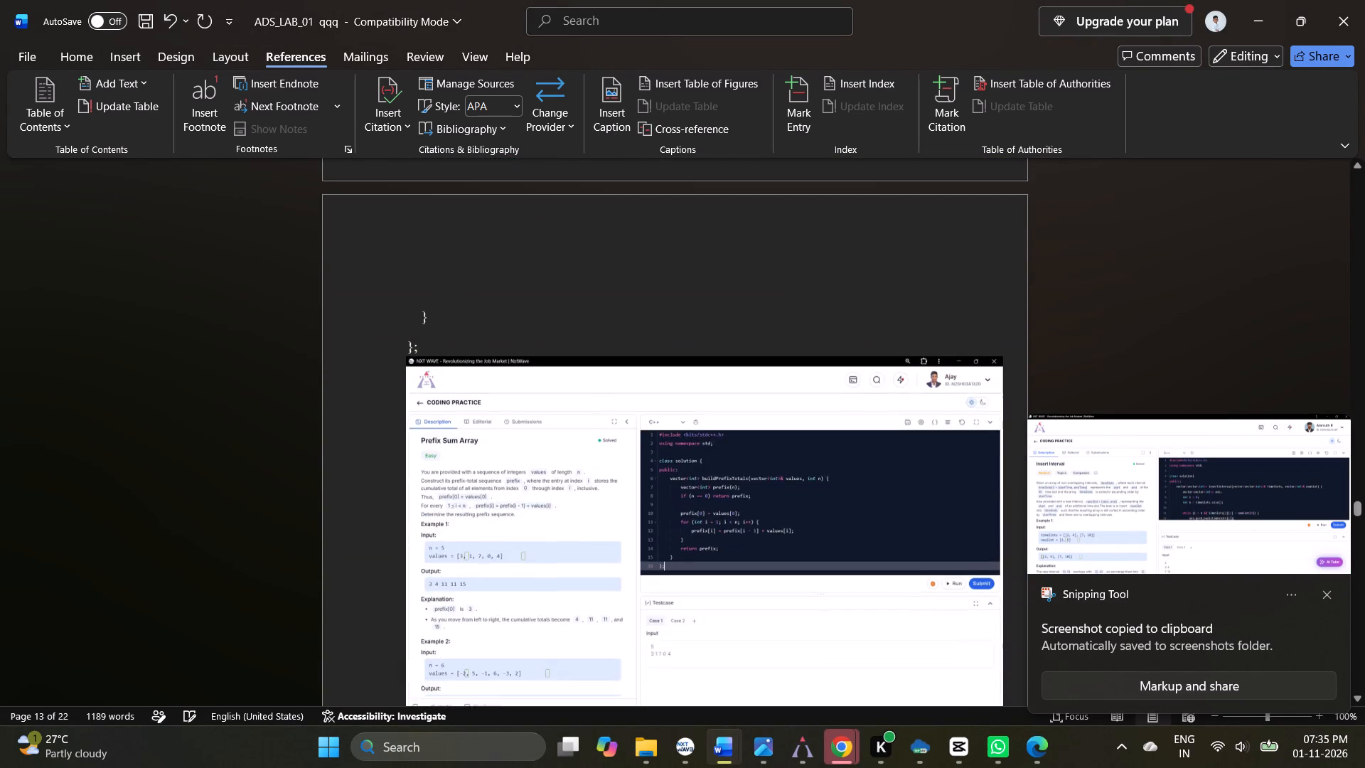
{"action": "scroll", "coordinate": [653, 556], "scroll_direction": "up", "scroll_amount": 1}
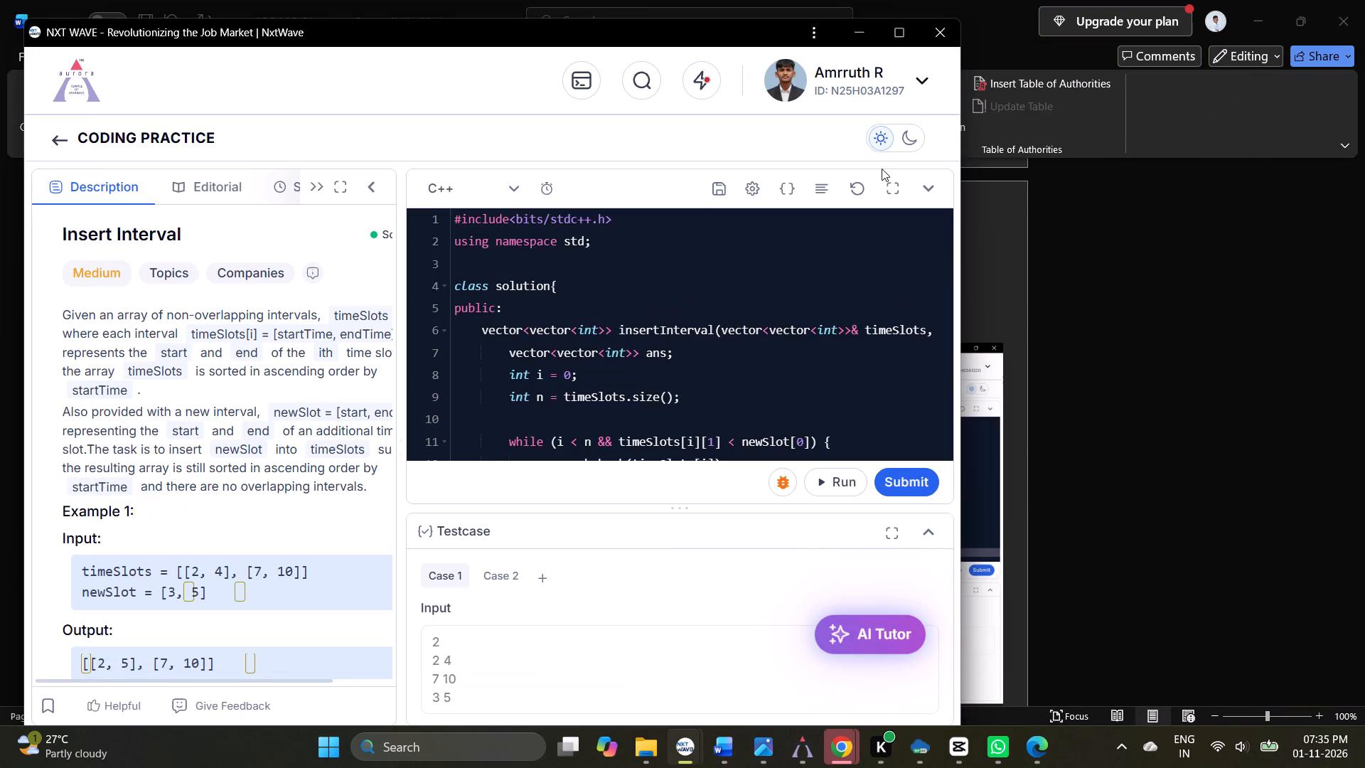
{"action": "left_click", "coordinate": [892, 26]}
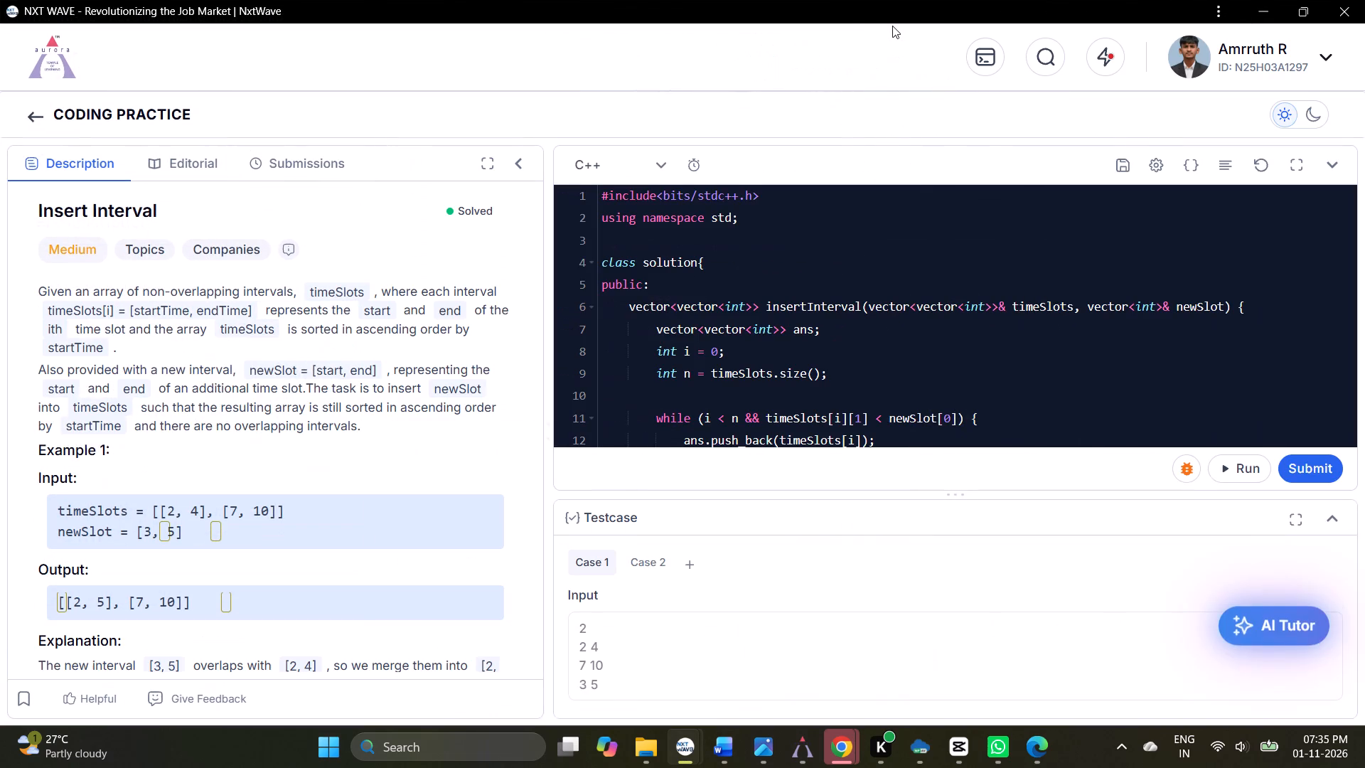
{"action": "left_click", "coordinate": [38, 117]}
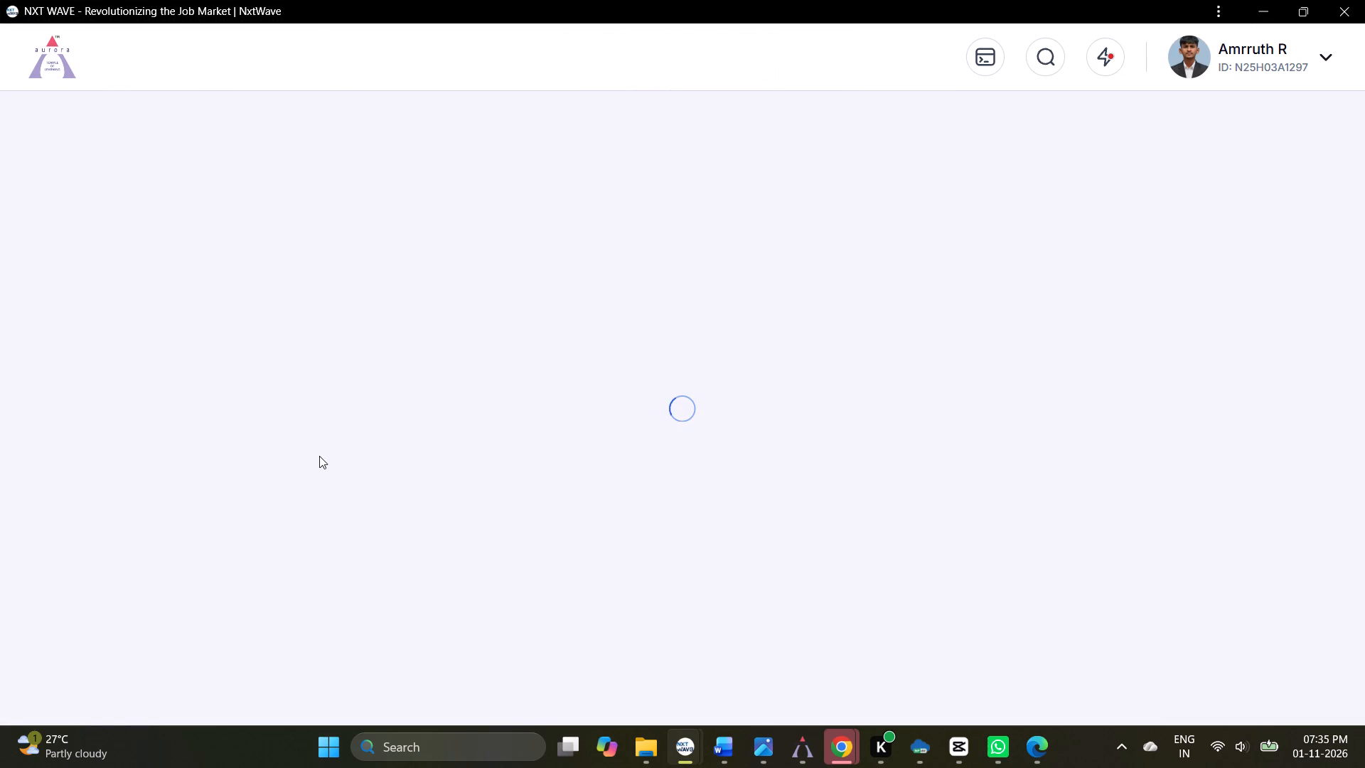
{"action": "scroll", "coordinate": [319, 456], "scroll_direction": "down", "scroll_amount": 1}
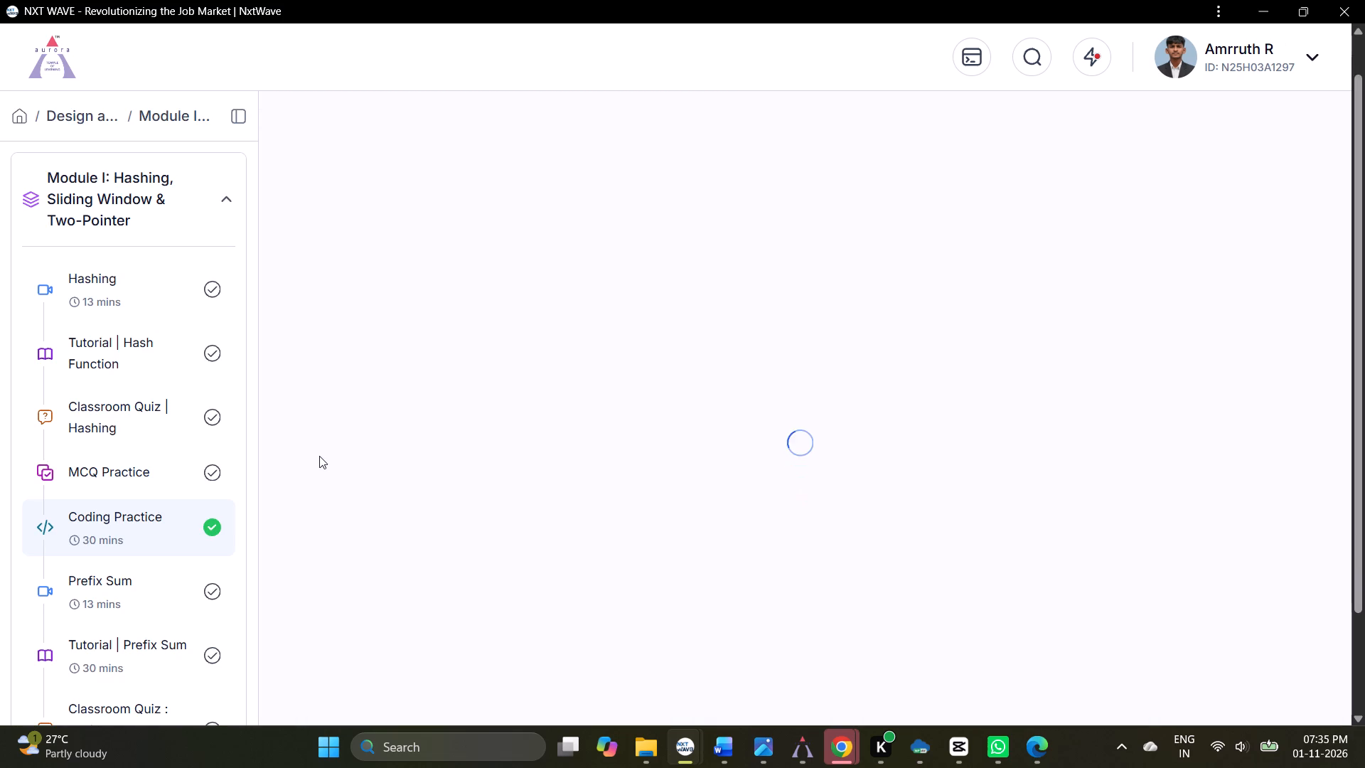
{"action": "scroll", "coordinate": [319, 456], "scroll_direction": "down", "scroll_amount": 1}
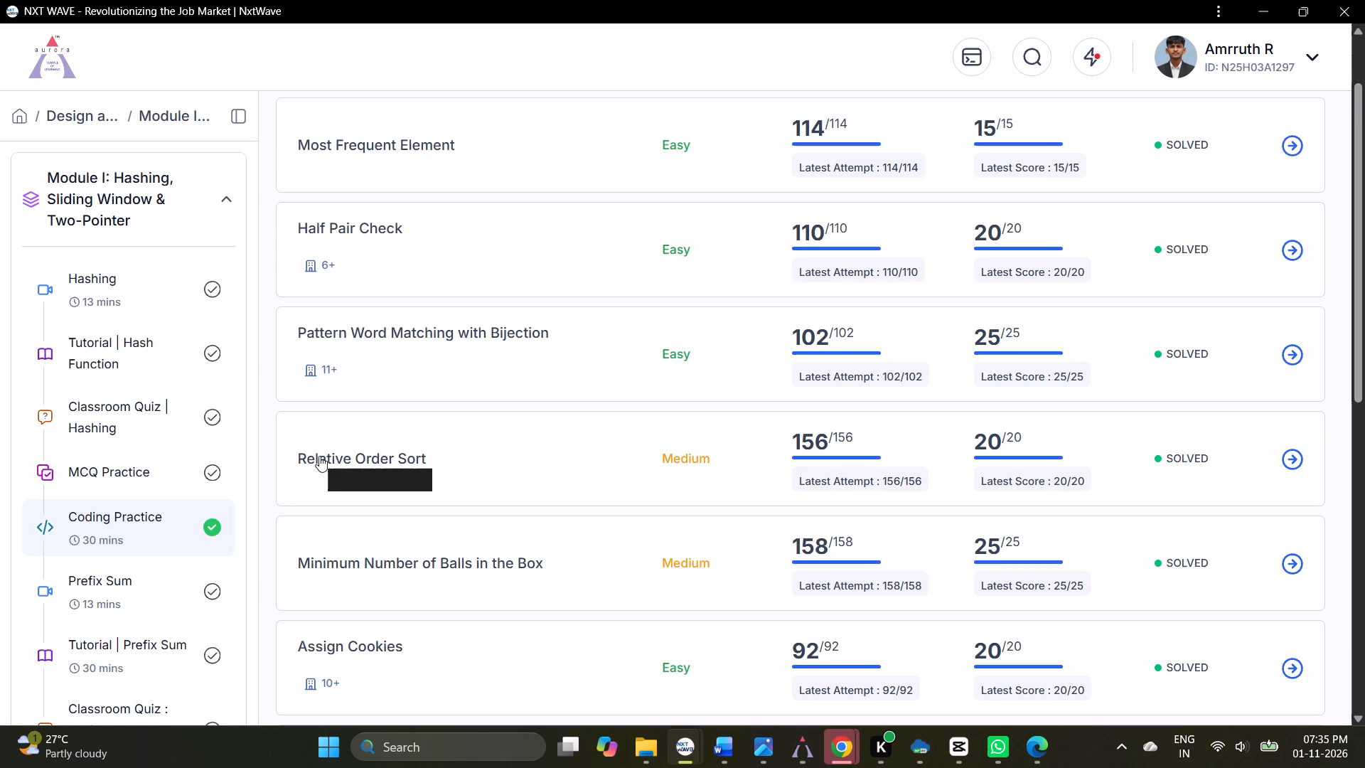
{"action": "scroll", "coordinate": [319, 456], "scroll_direction": "down", "scroll_amount": 7}
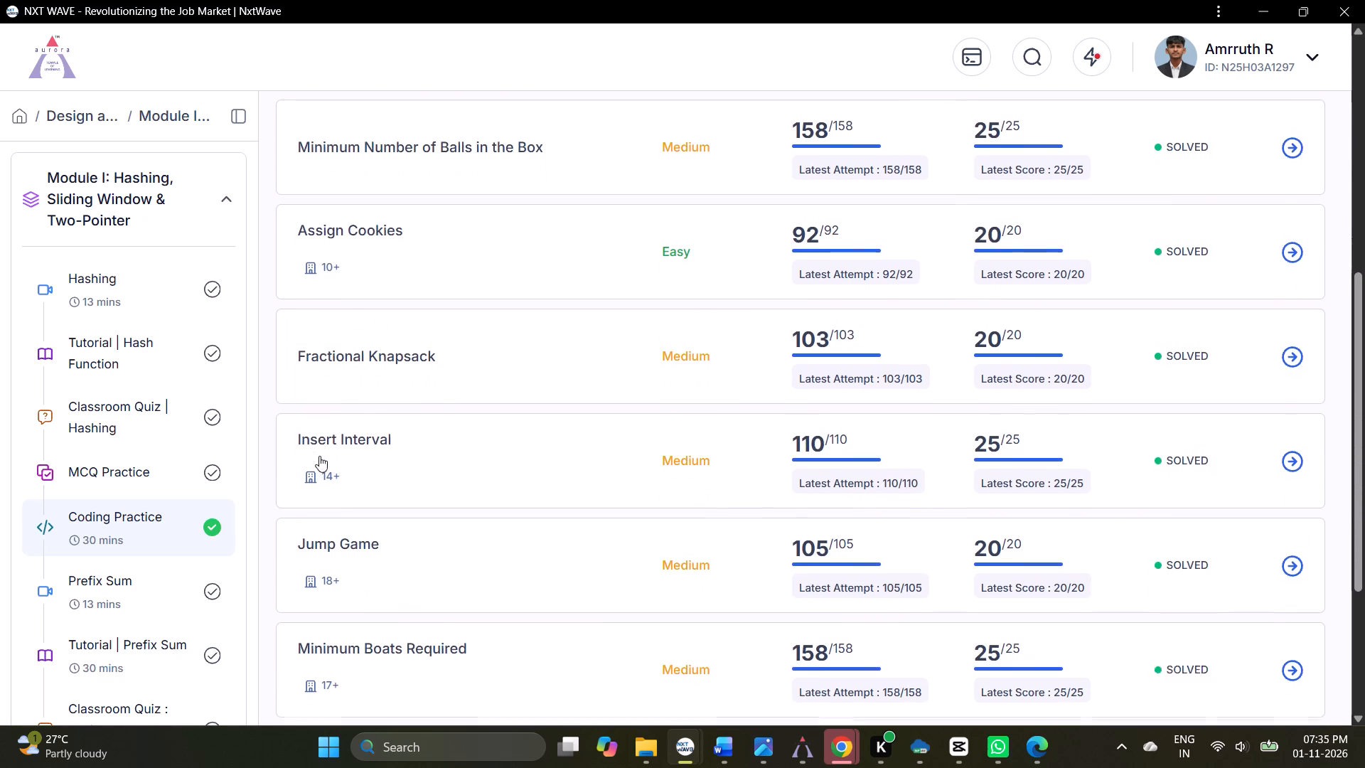
{"action": "scroll", "coordinate": [319, 456], "scroll_direction": "down", "scroll_amount": 3}
{"action": "scroll", "coordinate": [319, 456], "scroll_direction": "up", "scroll_amount": 3}
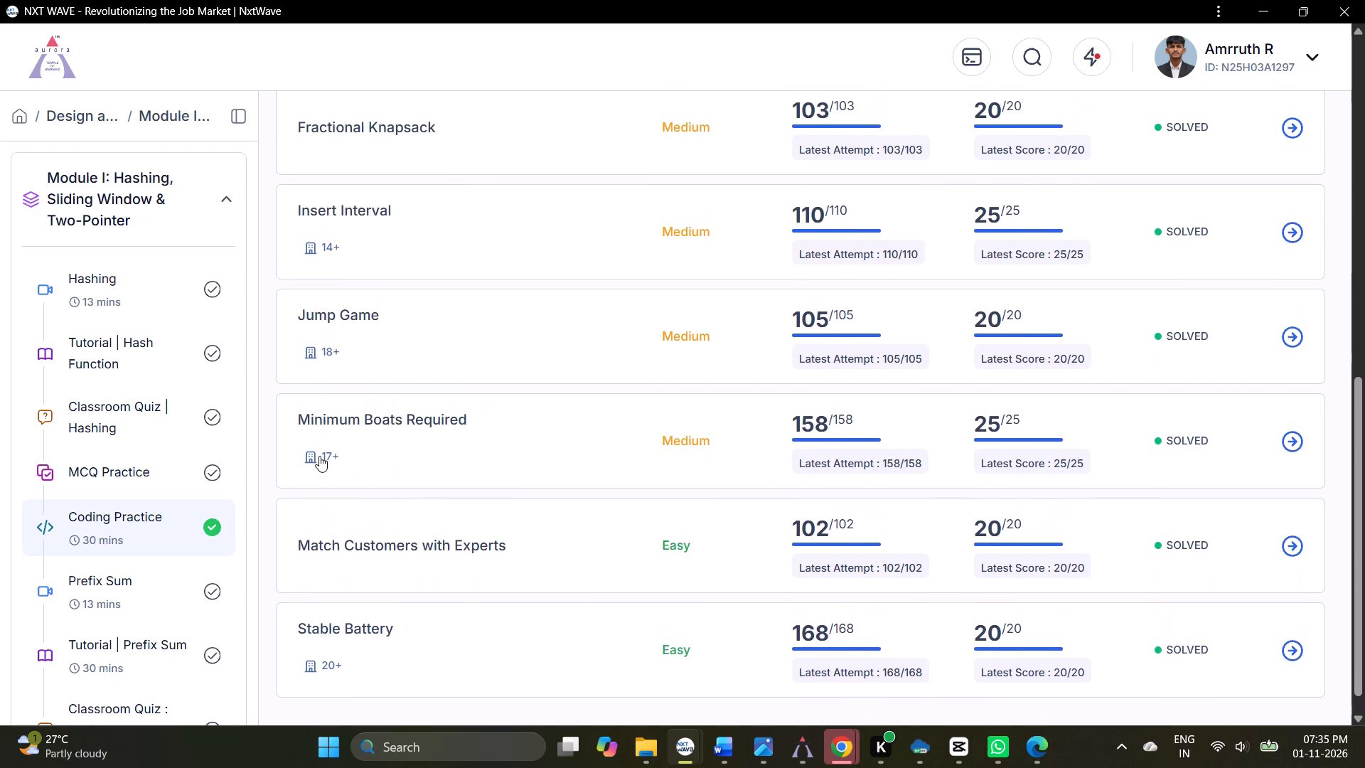
{"action": "scroll", "coordinate": [319, 456], "scroll_direction": "up", "scroll_amount": 3}
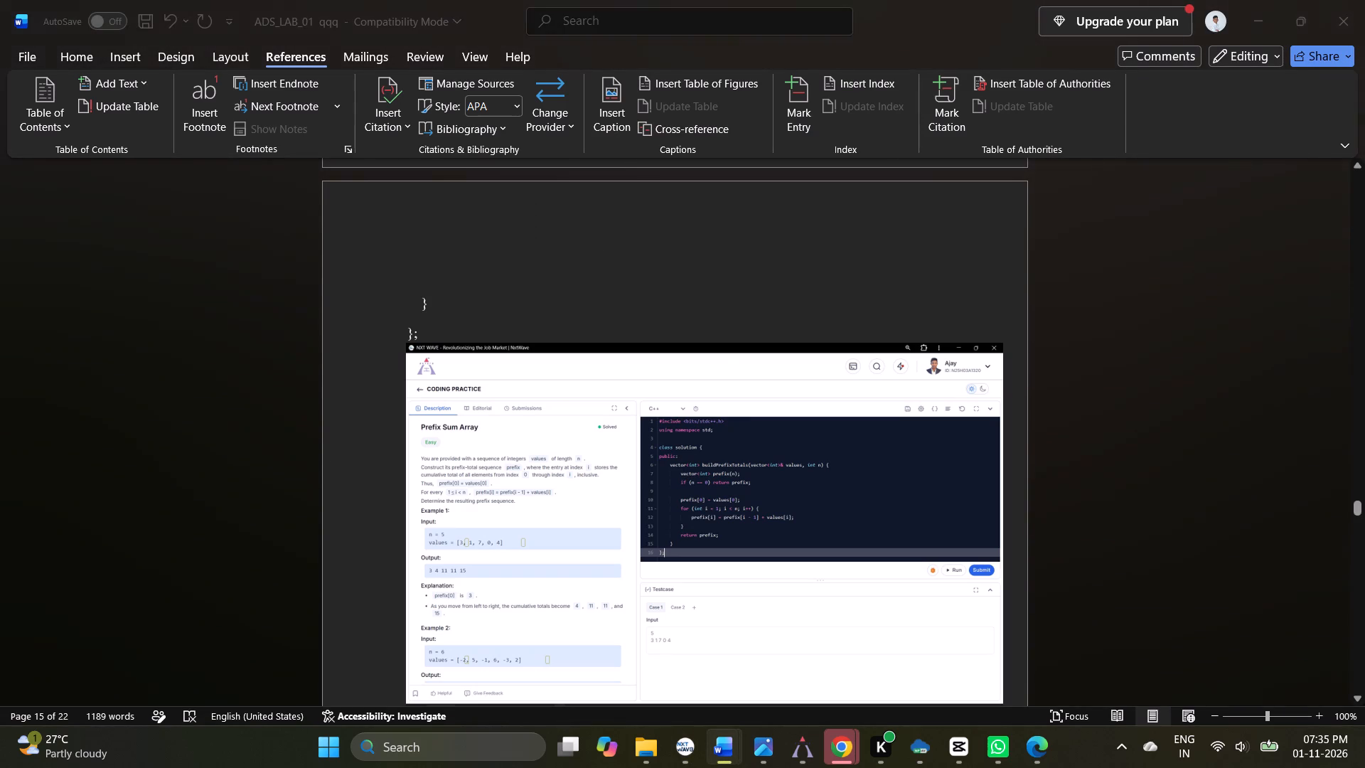
{"action": "scroll", "coordinate": [319, 456], "scroll_direction": "up", "scroll_amount": 8}
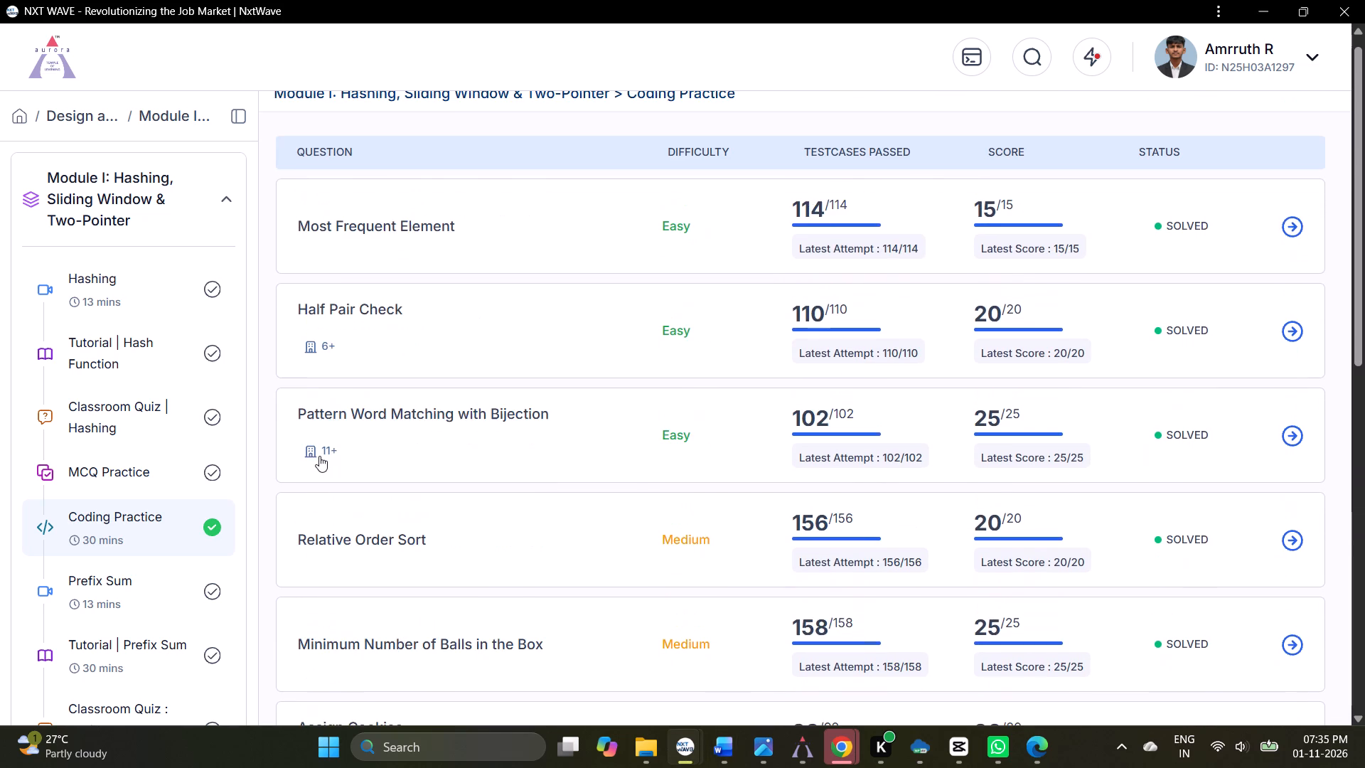
{"action": "scroll", "coordinate": [319, 456], "scroll_direction": "down", "scroll_amount": 8}
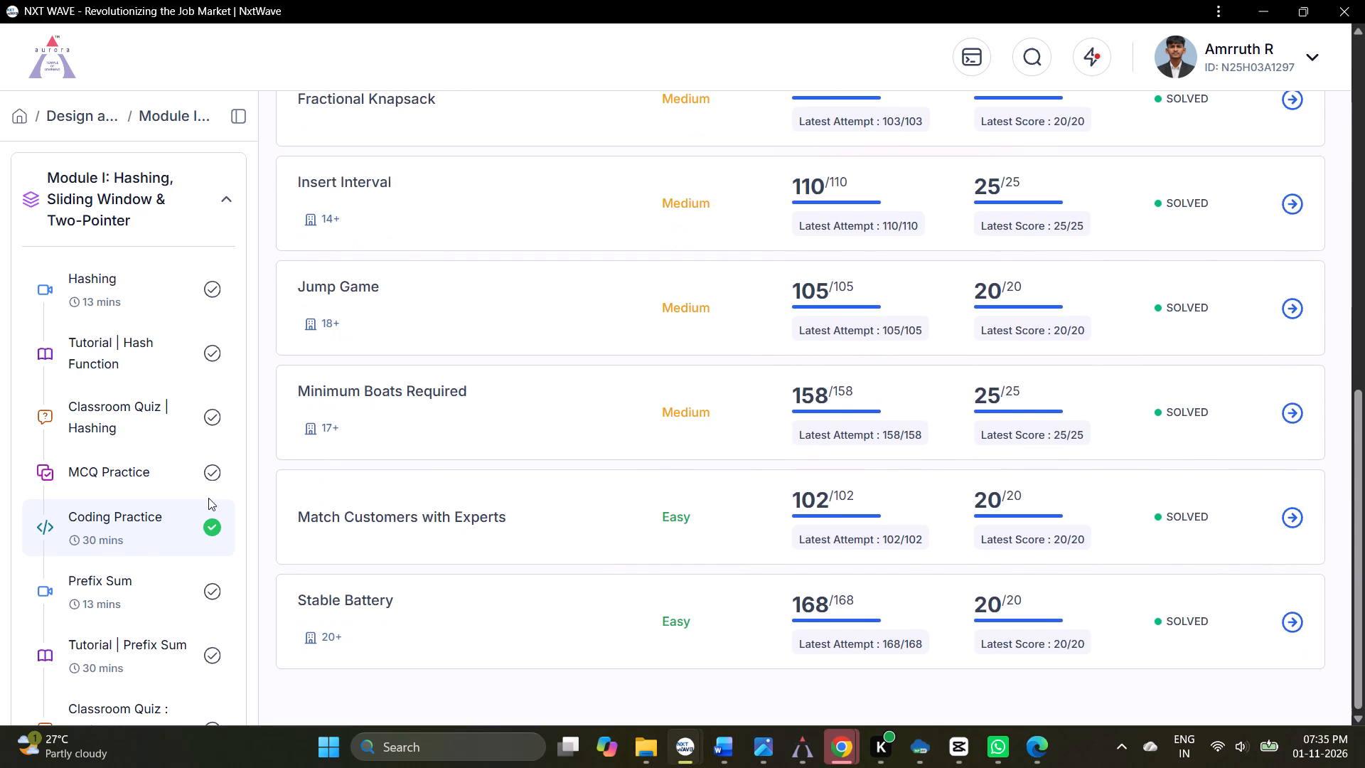
Open the Prefix Sum Array problem from the Prefix Sum Coding Practice set and capture its whole window, leaving out the taskbar.
{"action": "scroll", "coordinate": [132, 636], "scroll_direction": "down", "scroll_amount": 3}
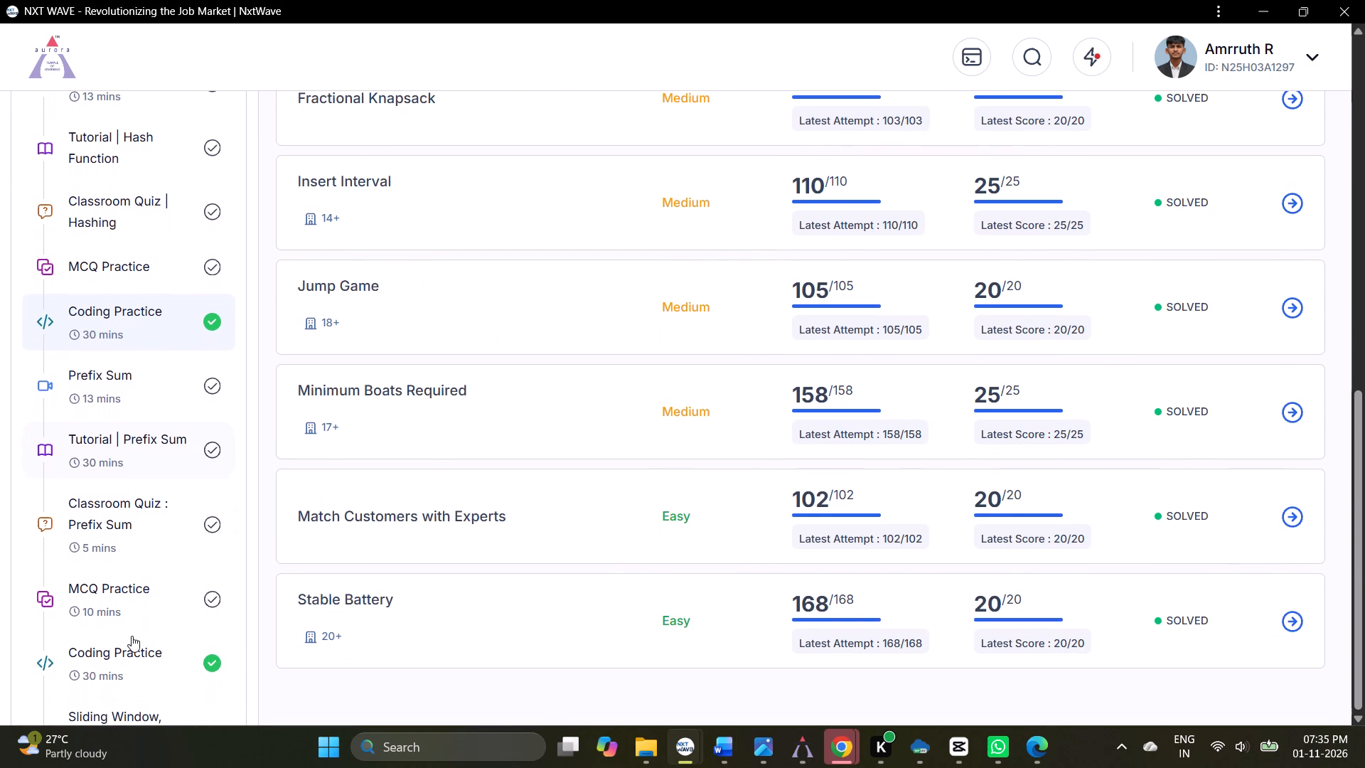
{"action": "scroll", "coordinate": [132, 636], "scroll_direction": "down", "scroll_amount": 1}
{"action": "left_click", "coordinate": [132, 654]}
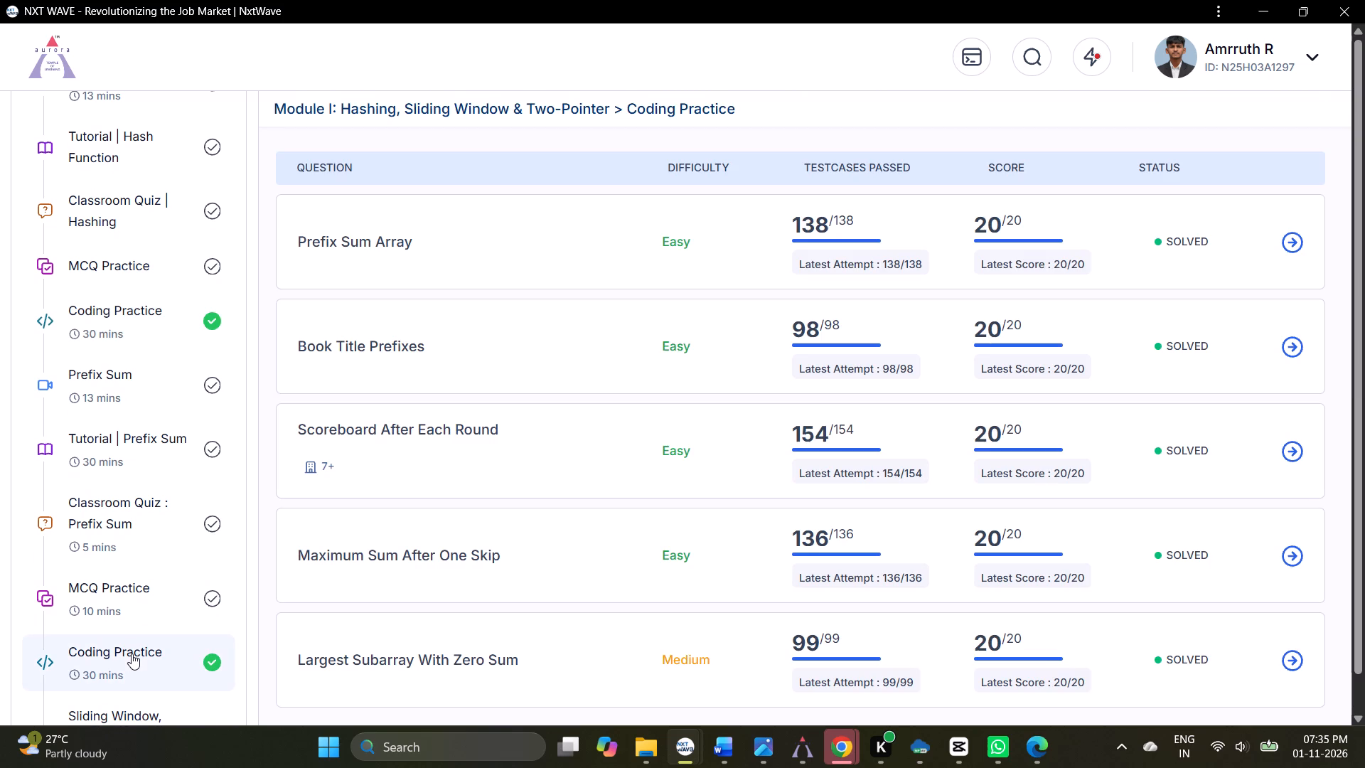
{"action": "left_click", "coordinate": [783, 223]}
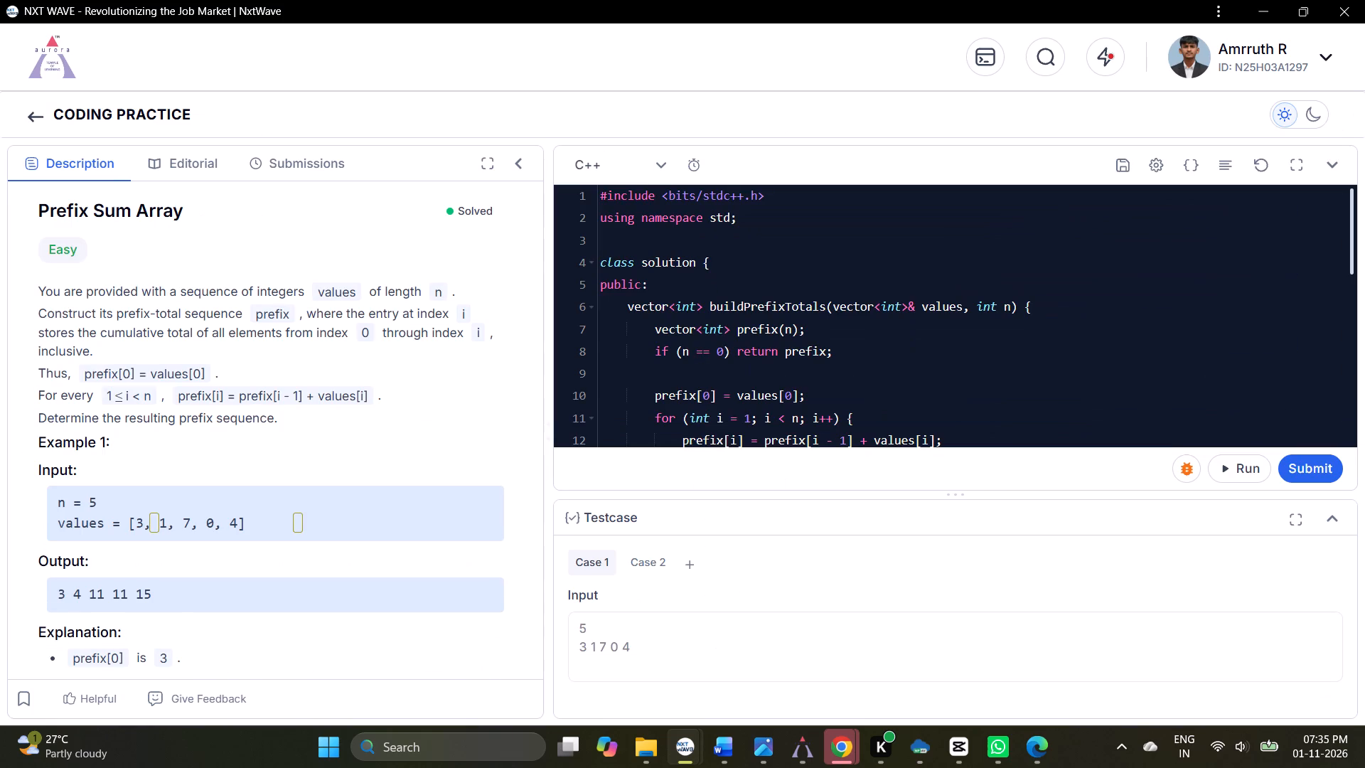
{"action": "key", "text": "Delete"}
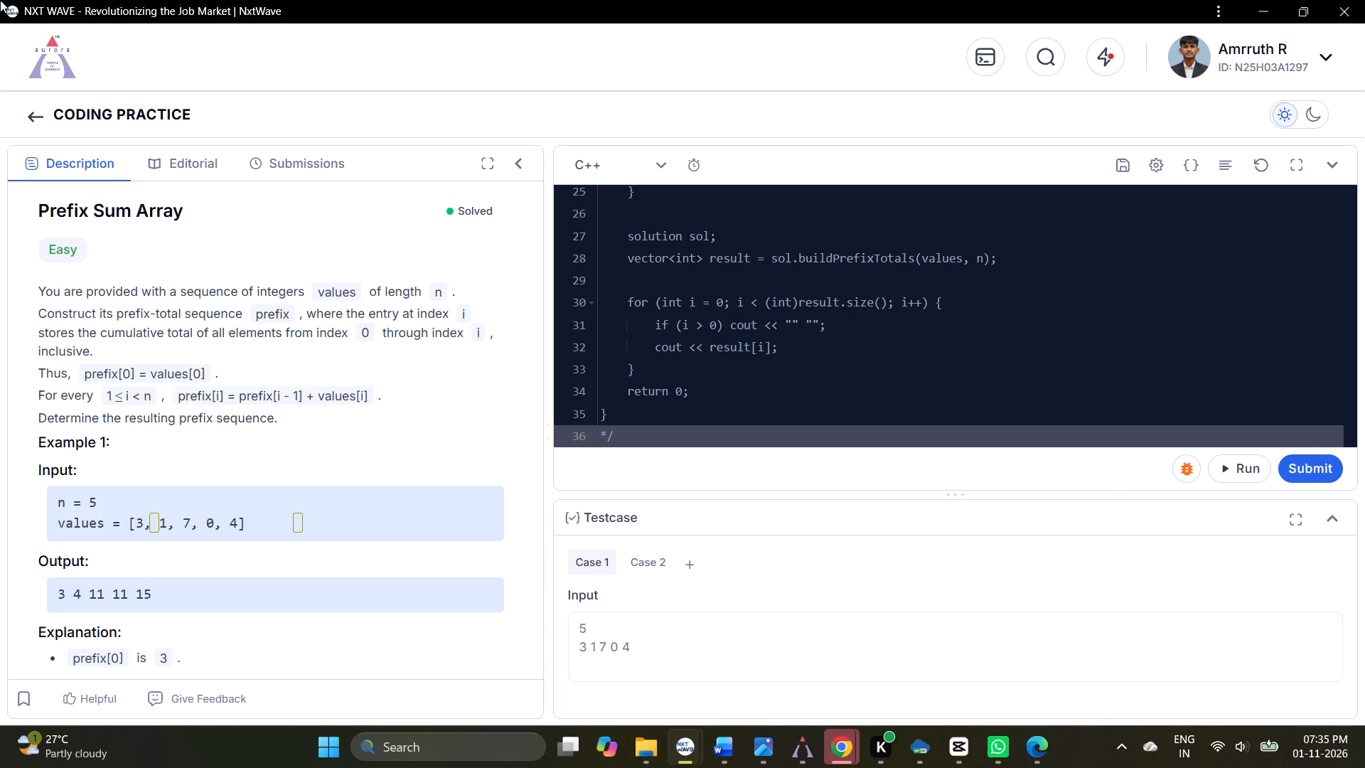
{"action": "key", "text": "Print"}
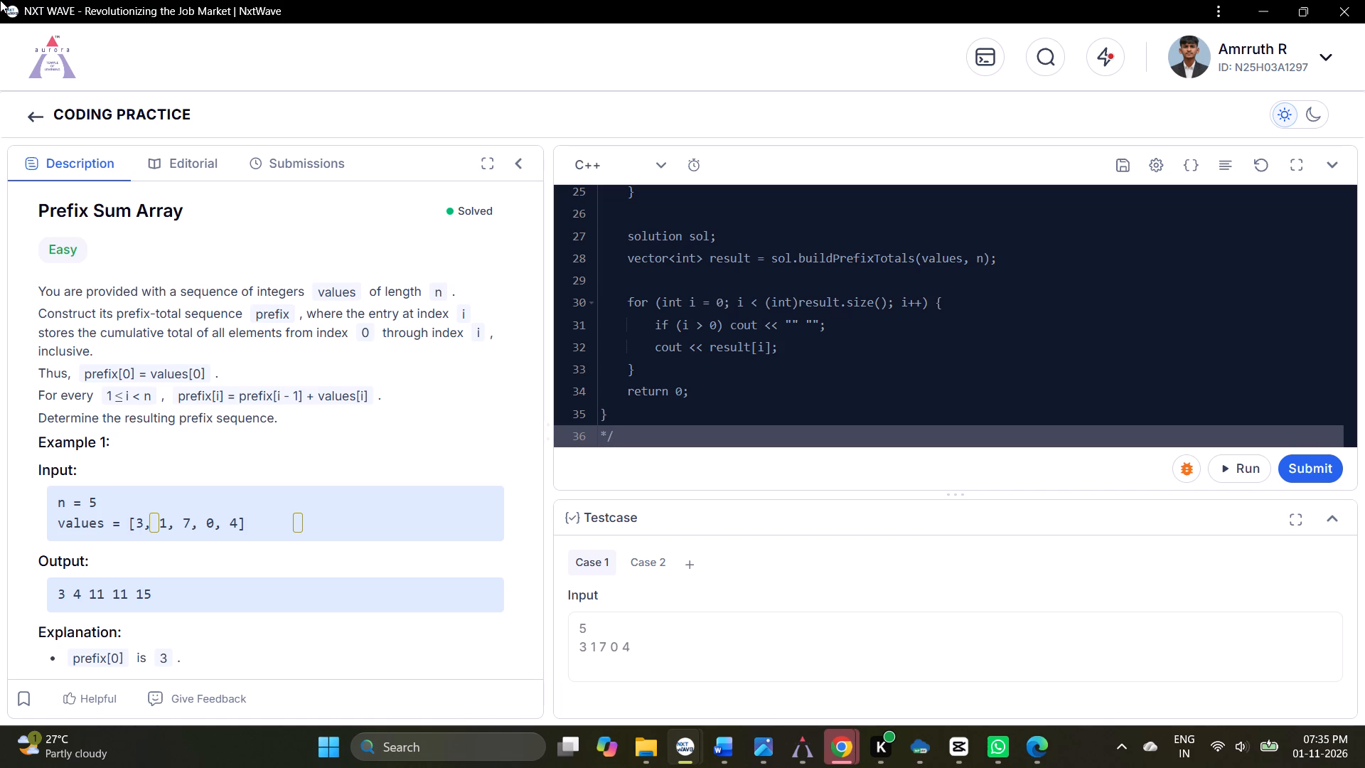
{"action": "left_click", "coordinate": [0, 0]}
{"action": "left_click_drag", "start_coordinate": [0, 0], "coordinate": [1364, 614]}
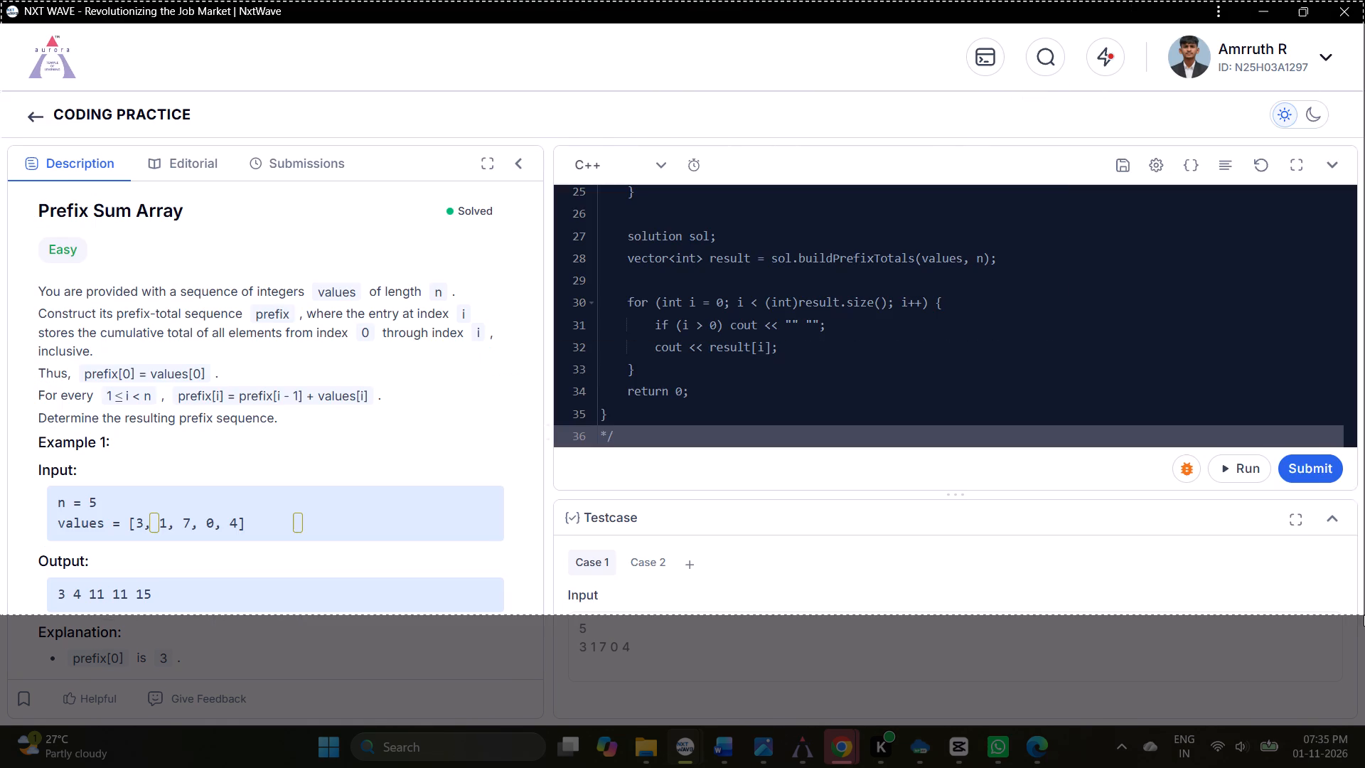
{"action": "left_click_drag", "start_coordinate": [1364, 614], "coordinate": [1364, 713]}
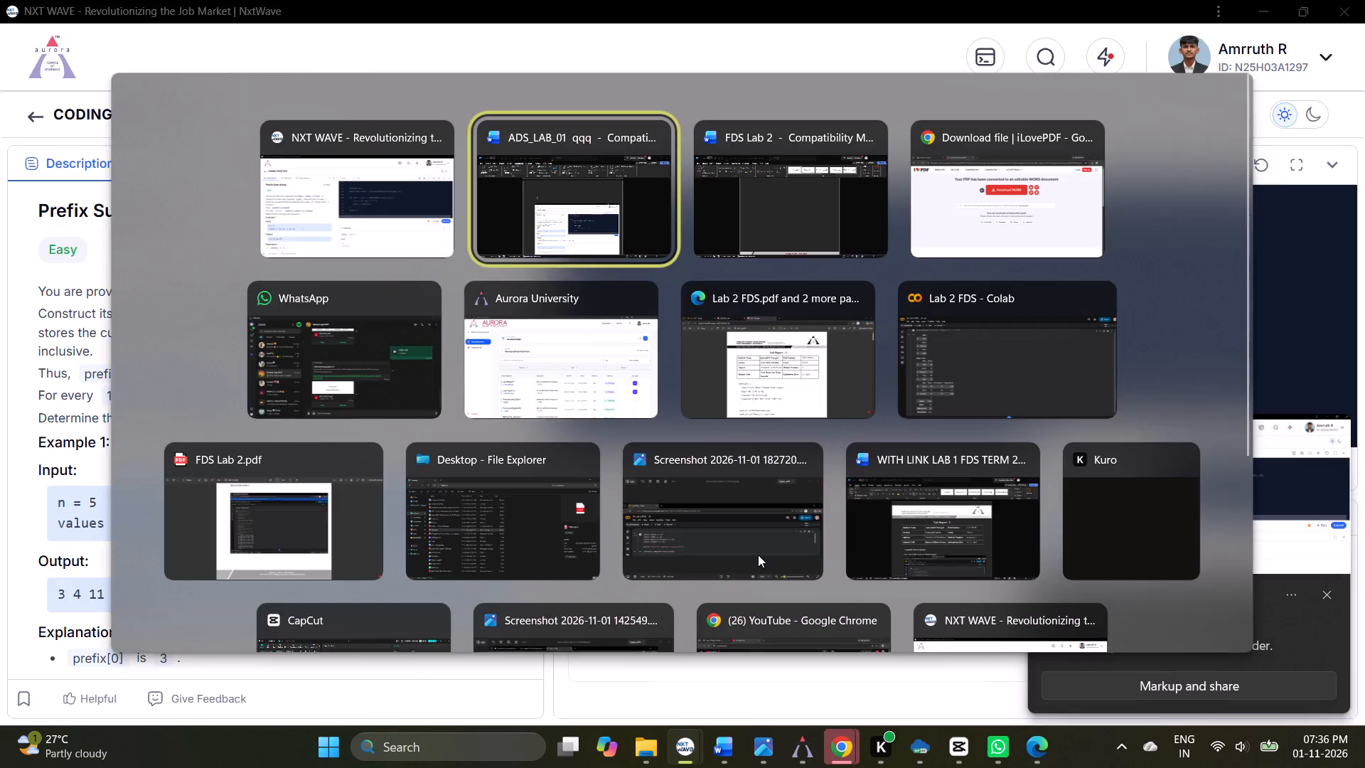
In the ADS_LAB_01 report, paste the new Prefix Sum Array capture below the old screenshot and delete the old picture.
{"action": "left_click", "coordinate": [711, 481]}
{"action": "key", "text": "ctrl+v"}
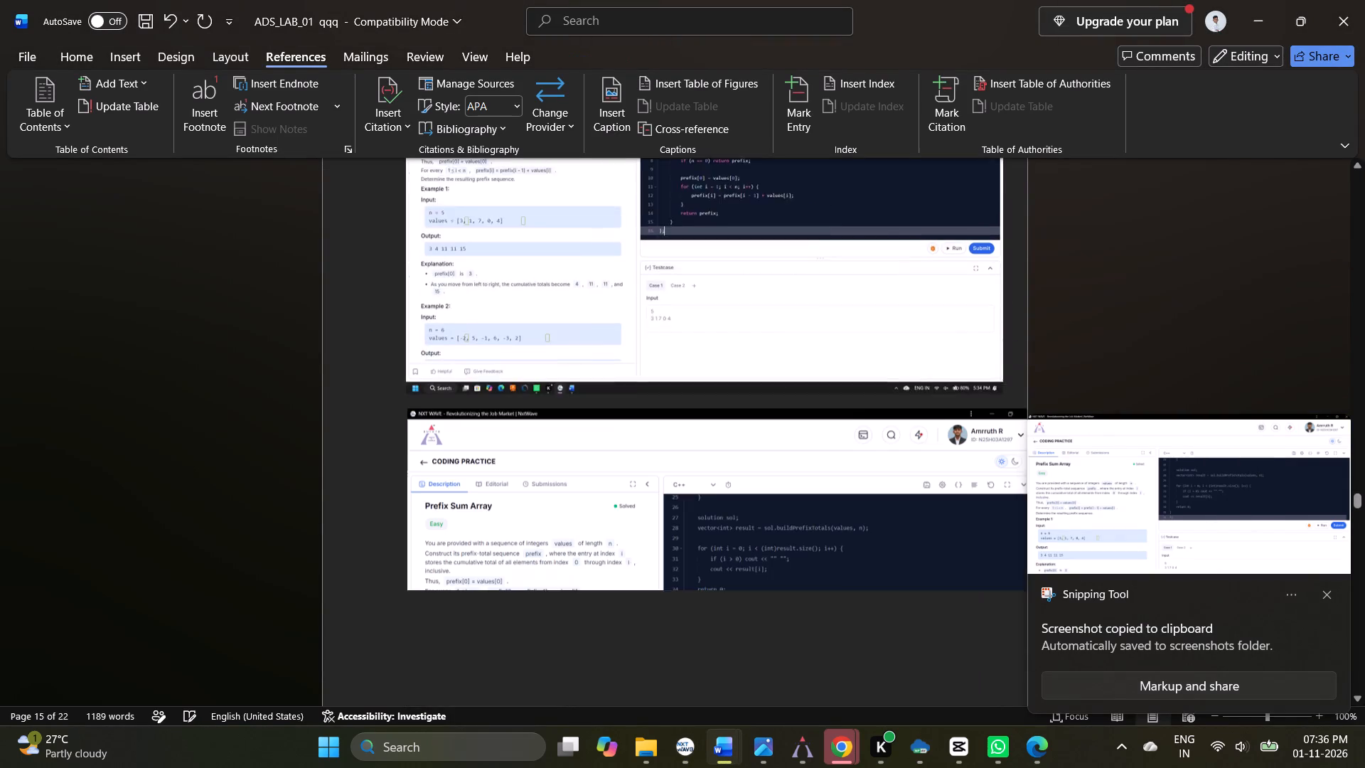
{"action": "left_click", "coordinate": [711, 481]}
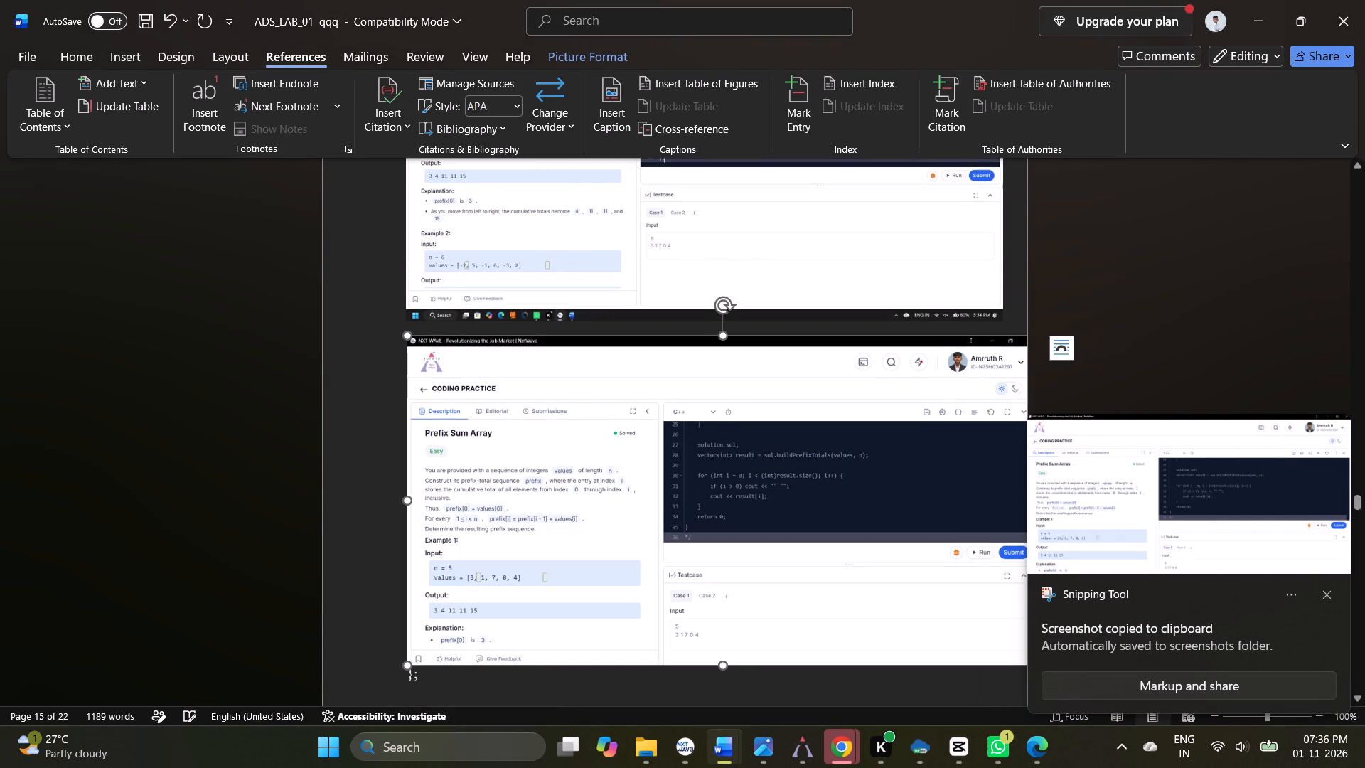
{"action": "scroll", "coordinate": [588, 460], "scroll_direction": "up", "scroll_amount": 5}
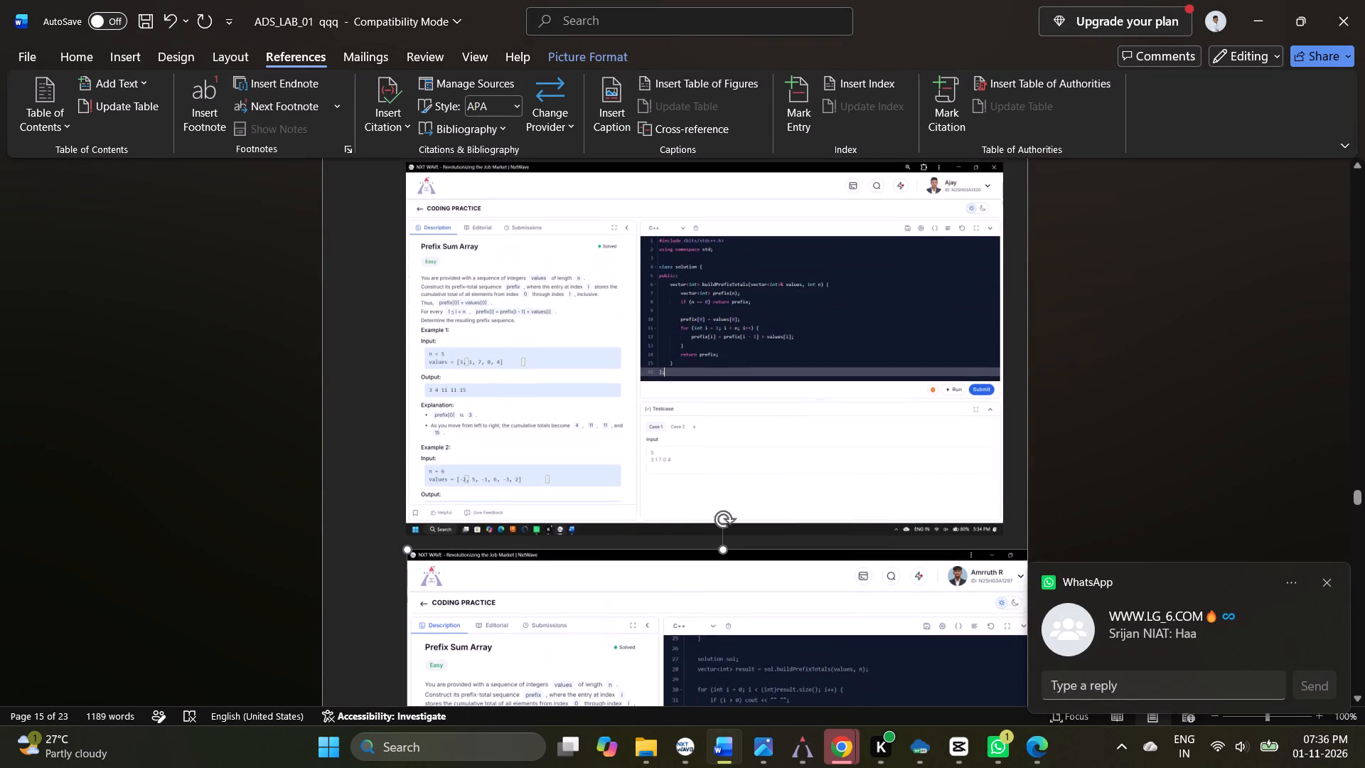
{"action": "scroll", "coordinate": [588, 460], "scroll_direction": "up", "scroll_amount": 1}
{"action": "left_click", "coordinate": [588, 460]}
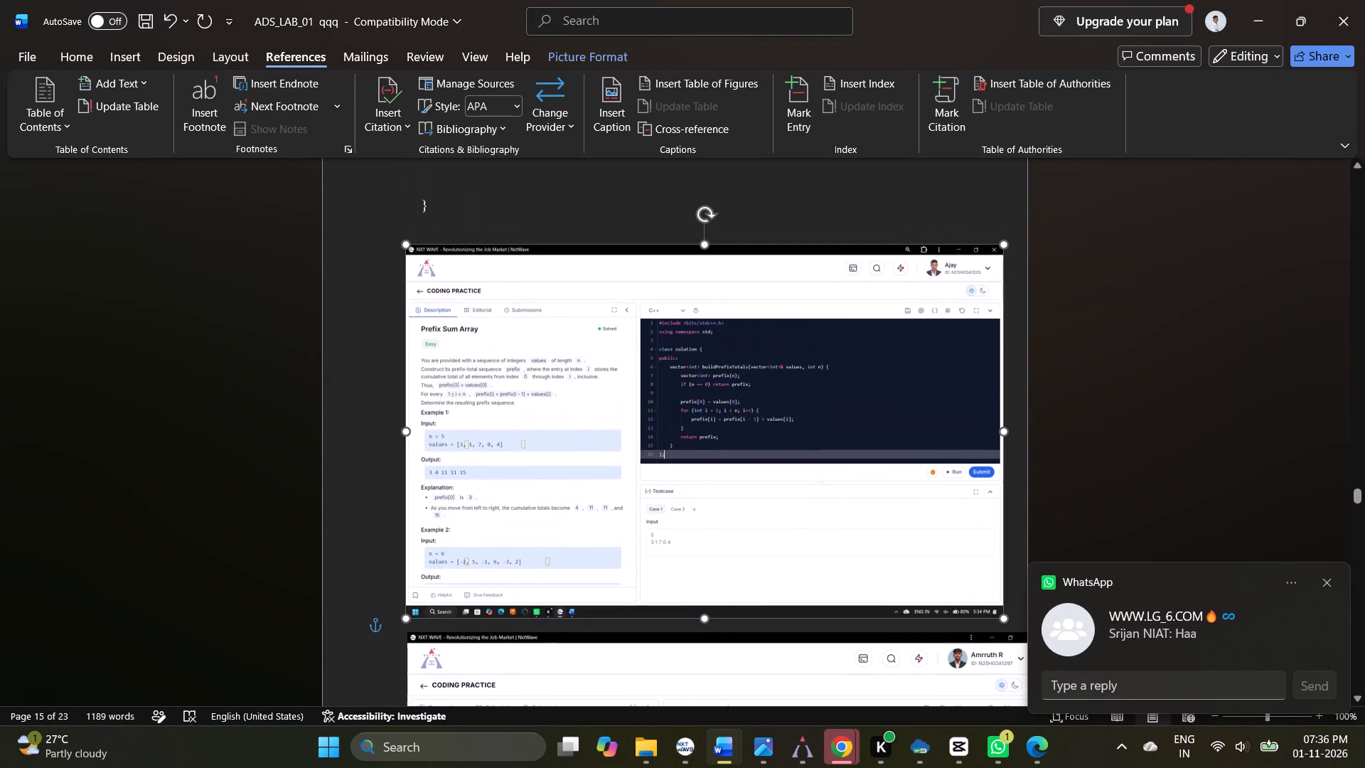
{"action": "key", "text": "BackSpace"}
Review the pages around the replaced Prefix Sum Array picture and check which problem's old screenshot follows in the report.
{"action": "scroll", "coordinate": [588, 460], "scroll_direction": "up", "scroll_amount": 1}
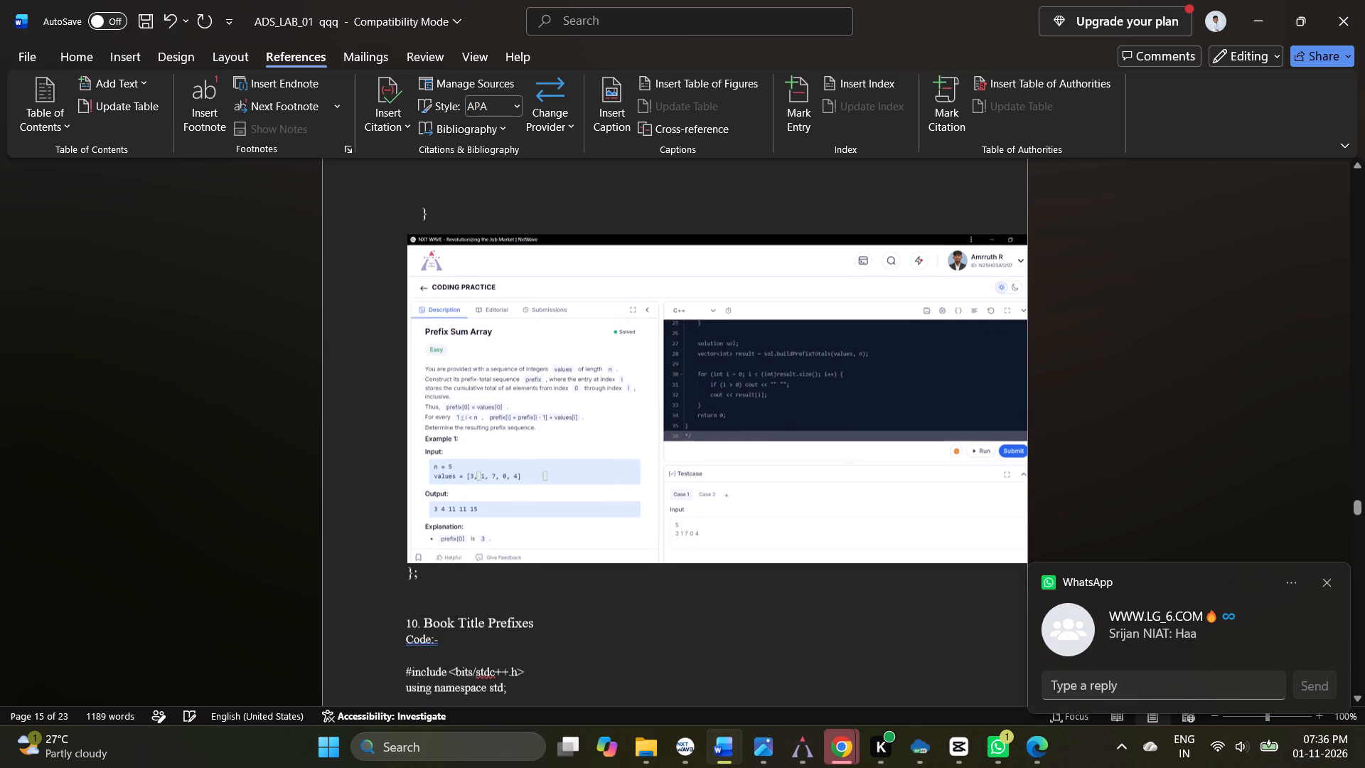
{"action": "scroll", "coordinate": [588, 460], "scroll_direction": "up", "scroll_amount": 1}
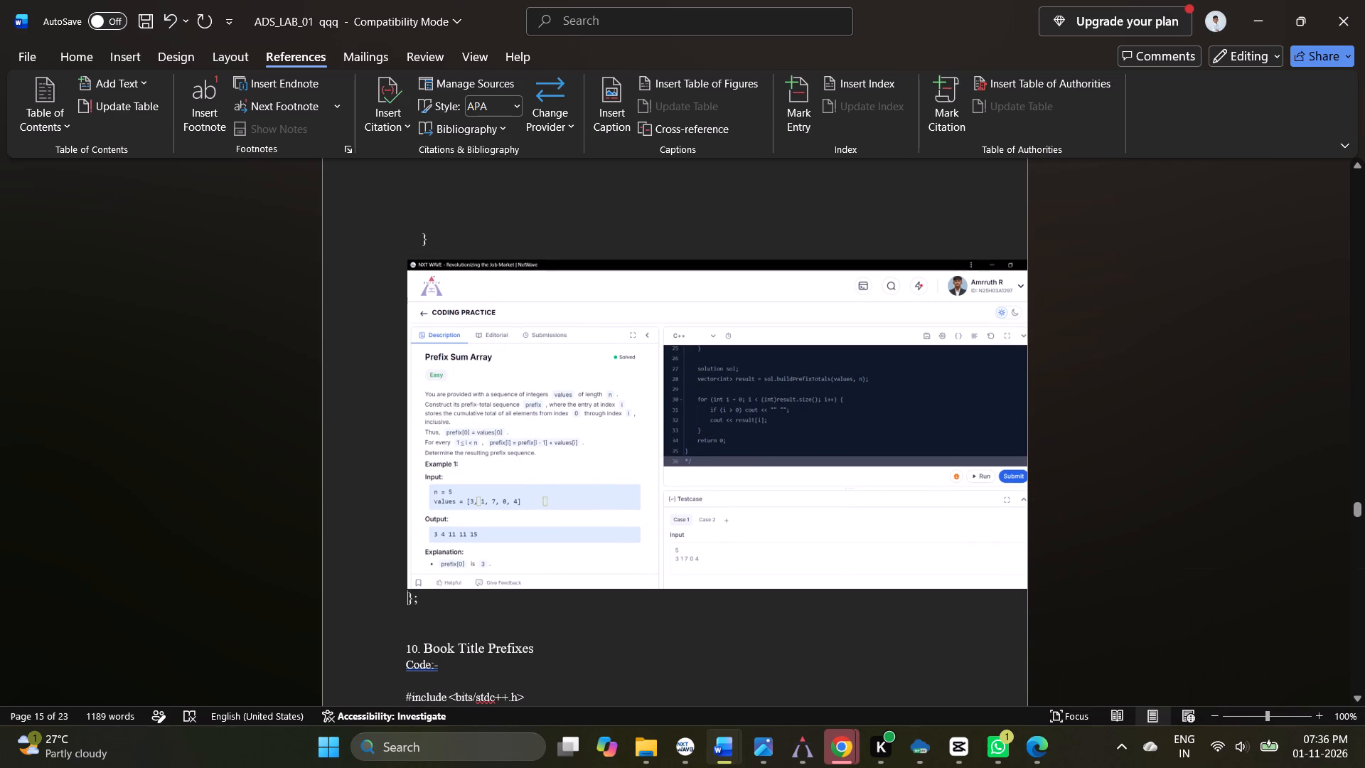
{"action": "scroll", "coordinate": [588, 460], "scroll_direction": "up", "scroll_amount": 8}
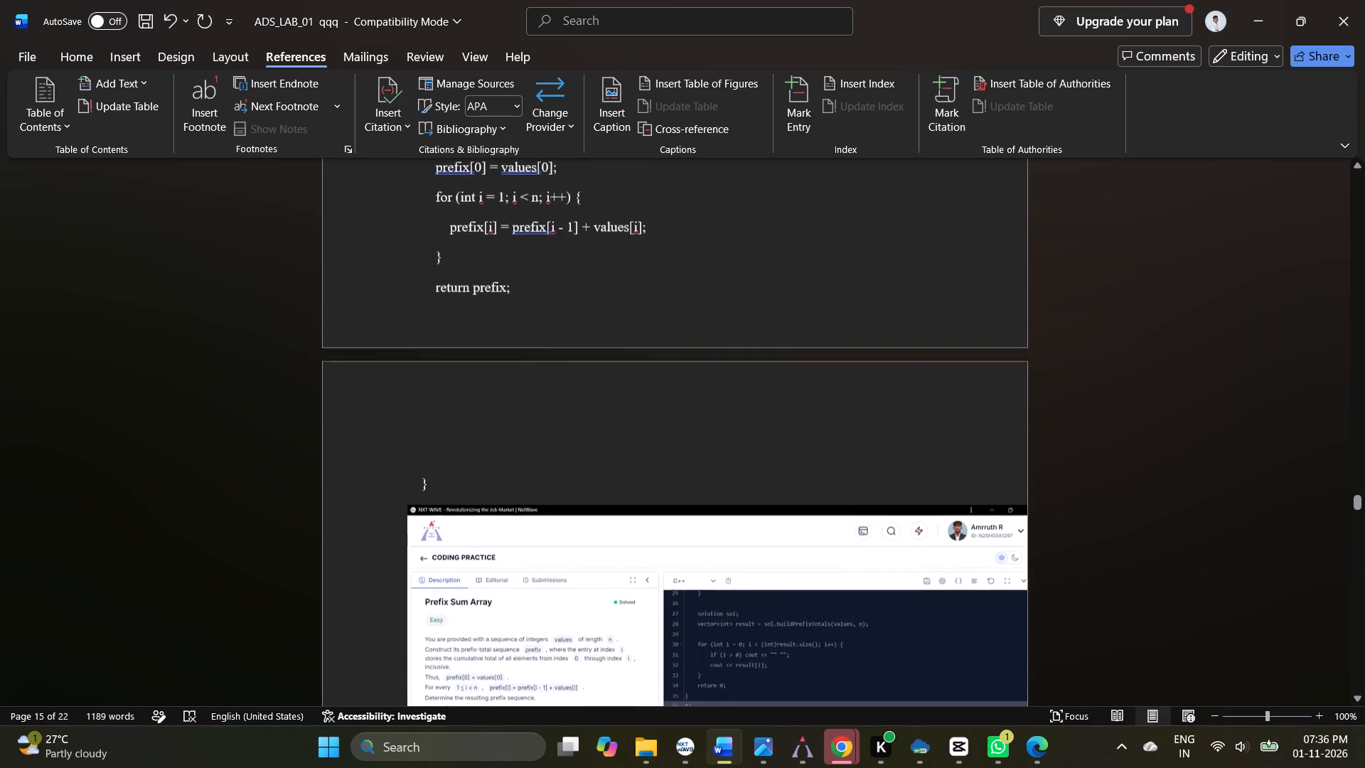
{"action": "scroll", "coordinate": [588, 460], "scroll_direction": "up", "scroll_amount": 2}
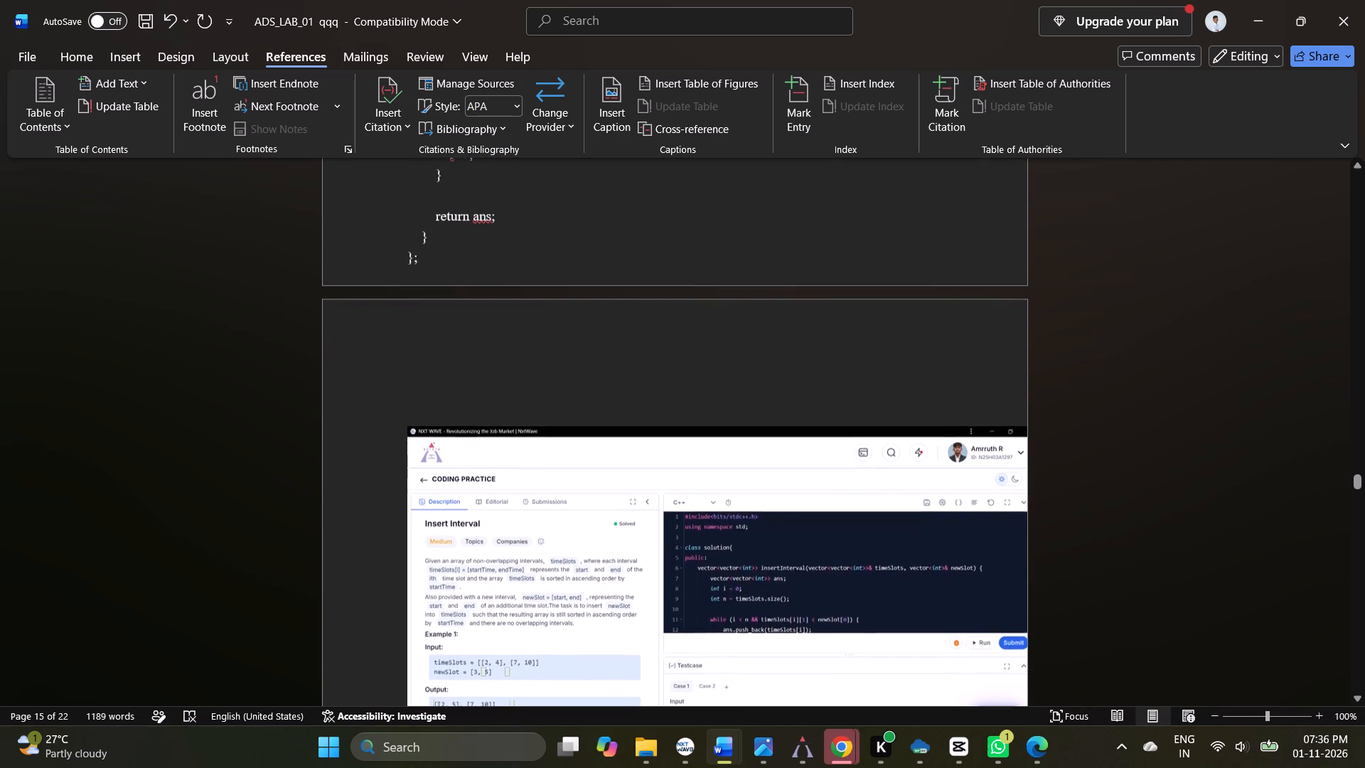
{"action": "scroll", "coordinate": [588, 460], "scroll_direction": "down", "scroll_amount": 5}
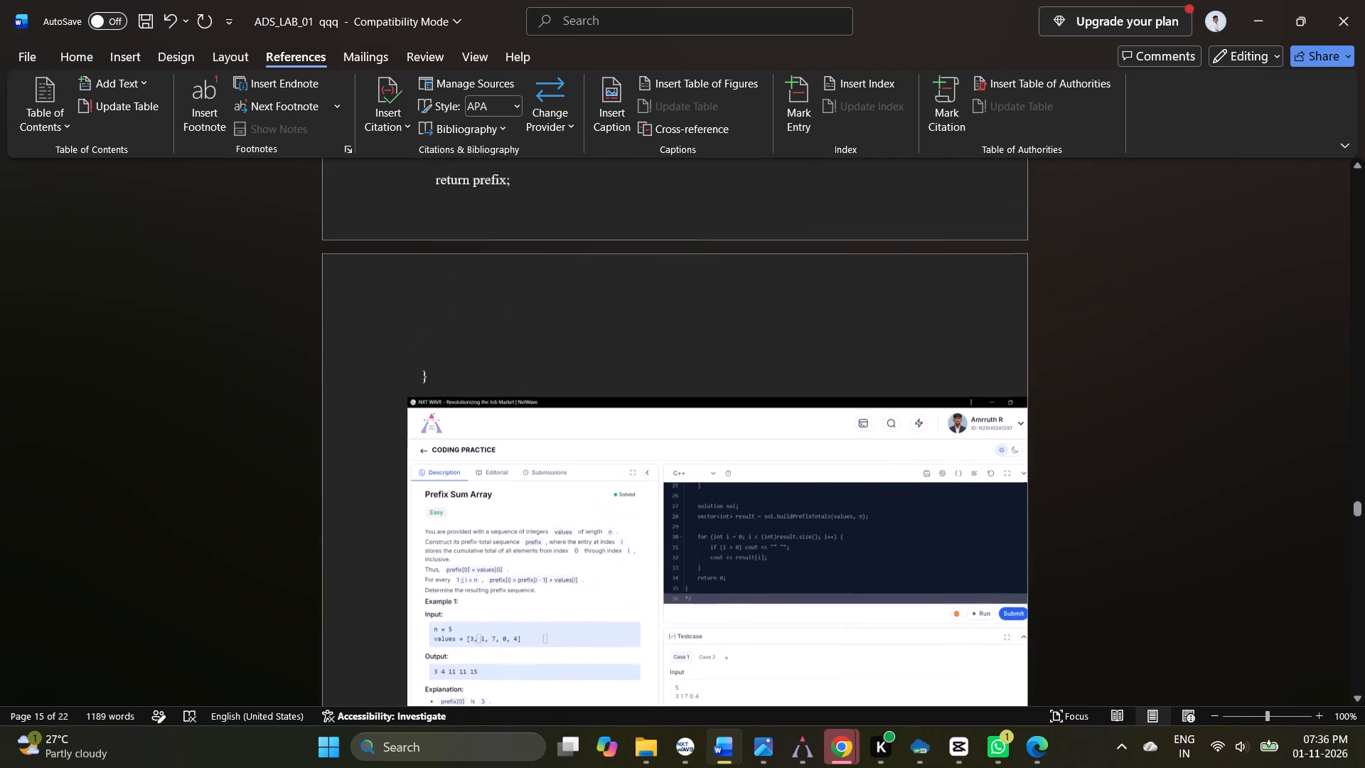
{"action": "scroll", "coordinate": [588, 460], "scroll_direction": "down", "scroll_amount": 4}
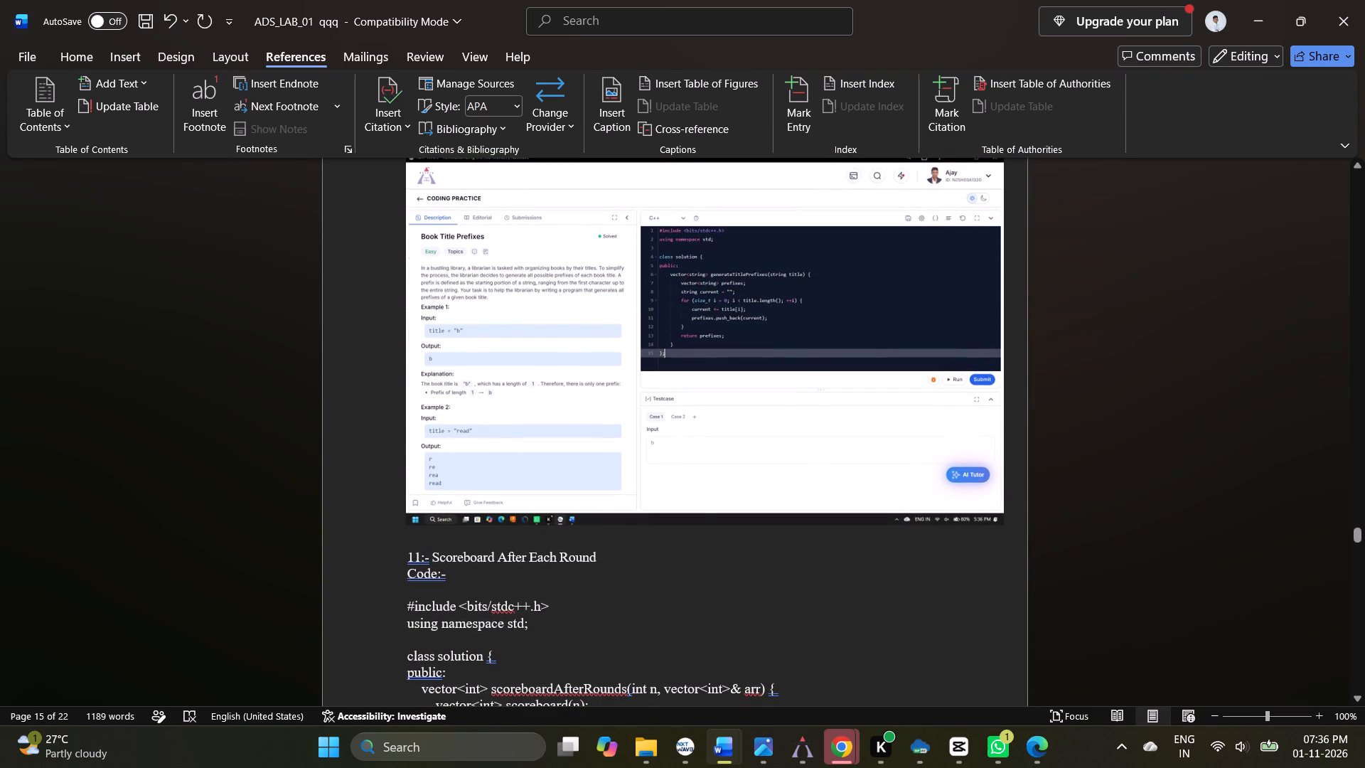
{"action": "left_click", "coordinate": [588, 460]}
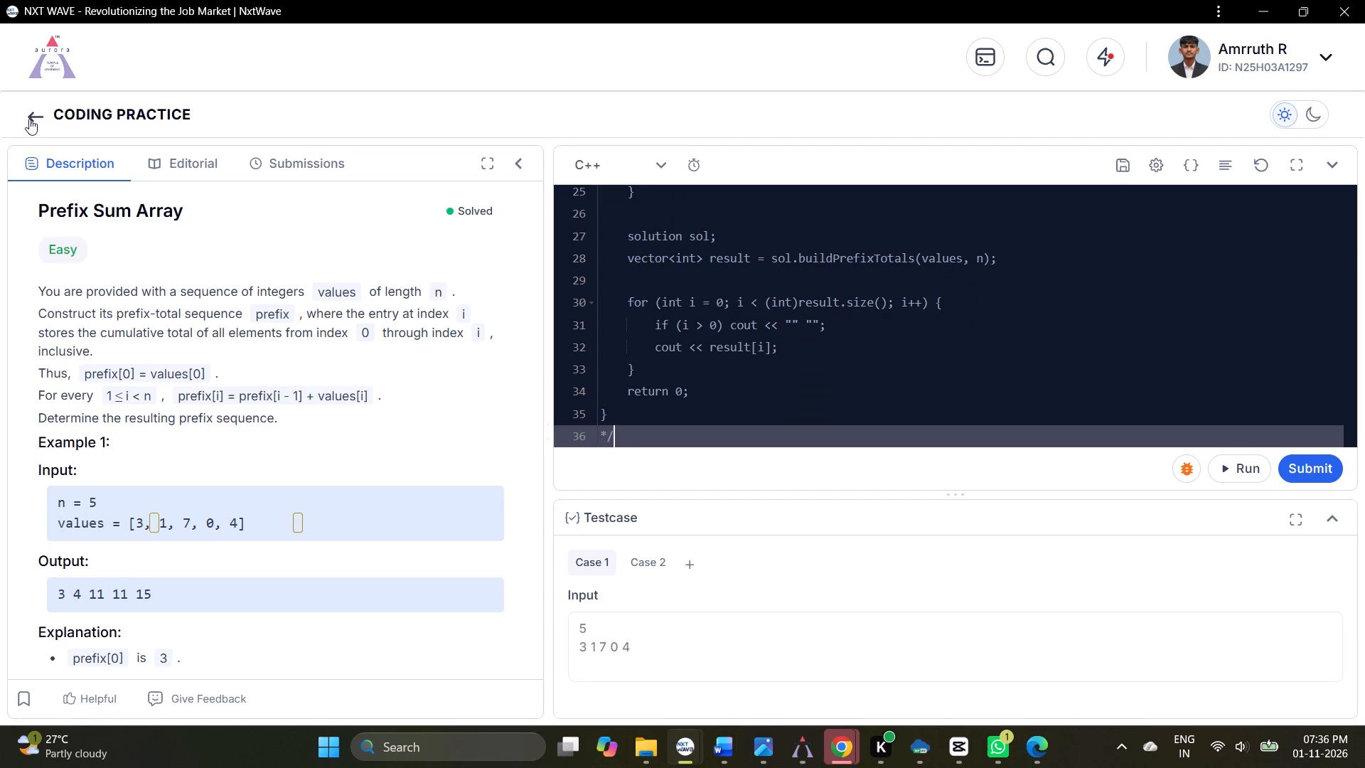
In NxtWave, open the Book Title Prefixes problem and capture its whole window, leaving out the taskbar.
{"action": "left_click", "coordinate": [29, 119]}
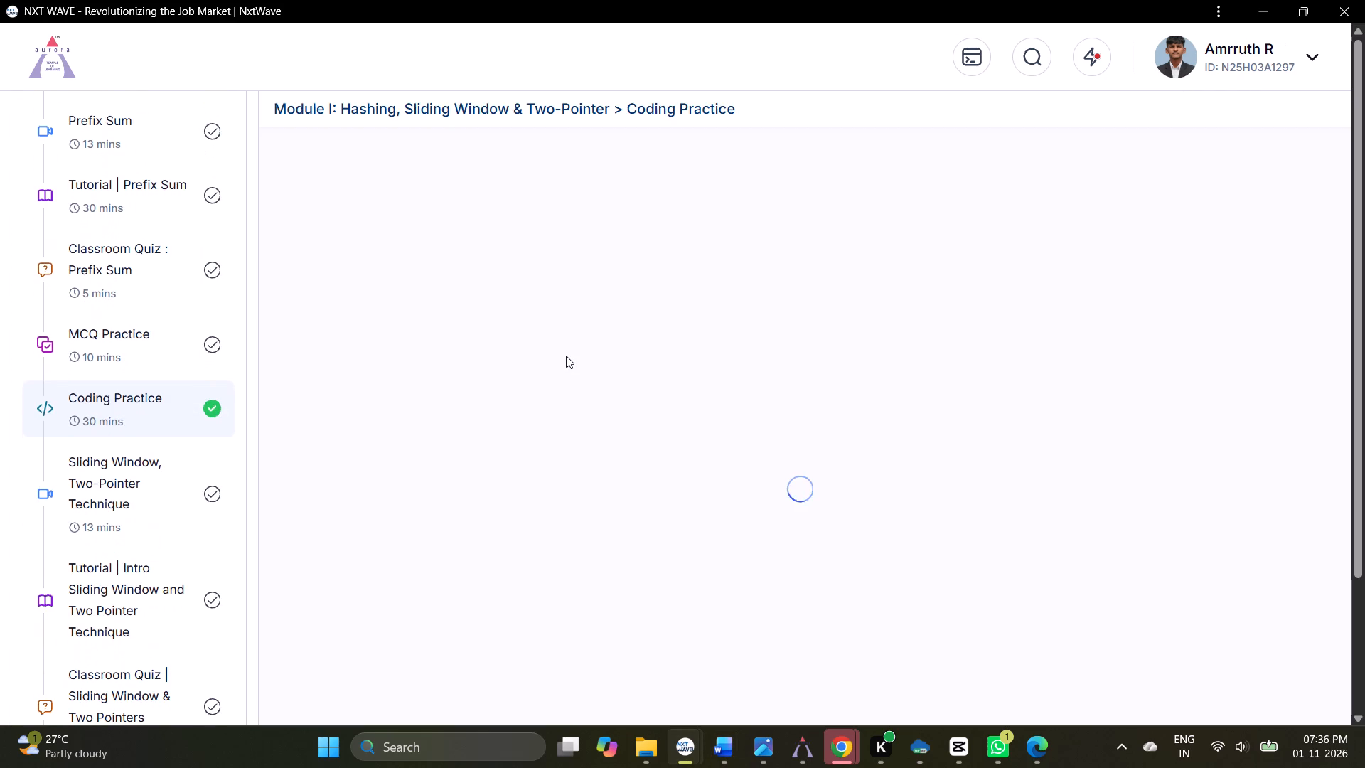
{"action": "left_click", "coordinate": [475, 359]}
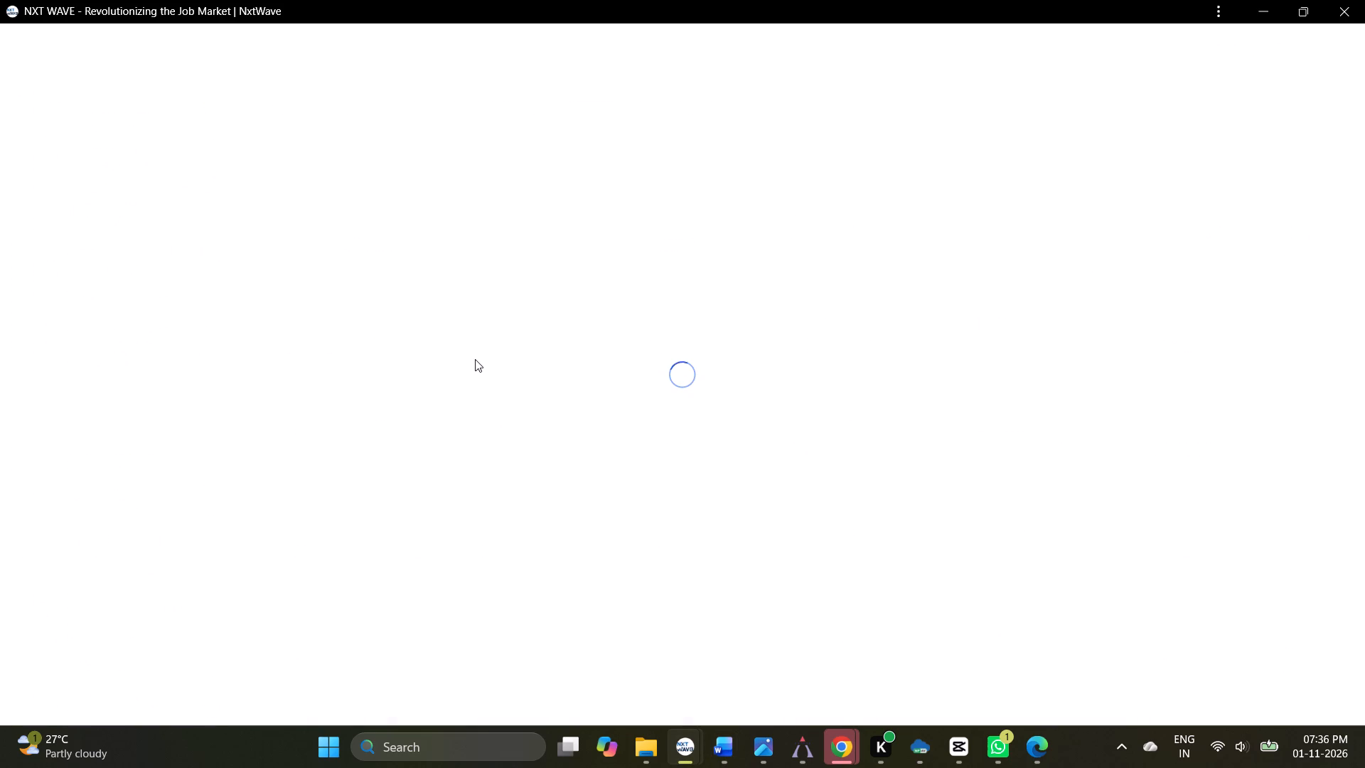
{"action": "key", "text": "Print"}
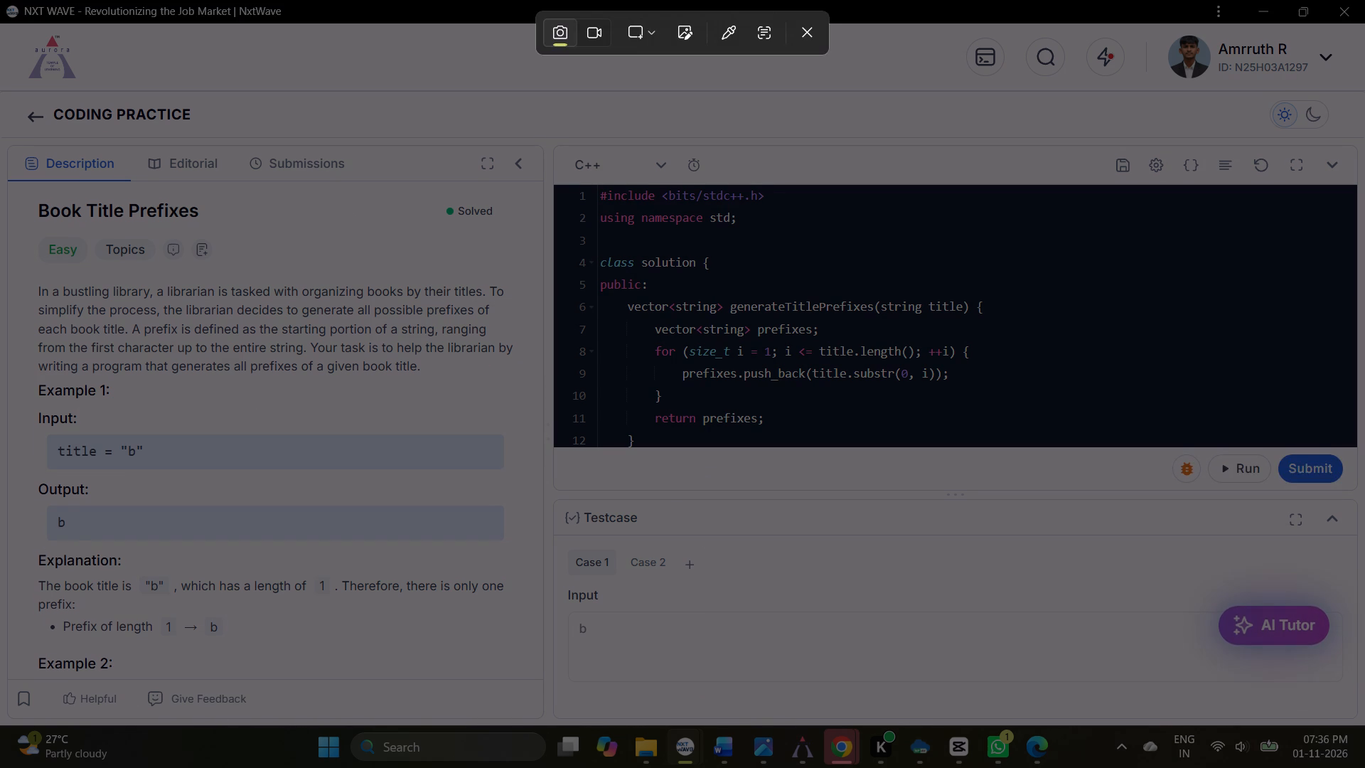
{"action": "left_click", "coordinate": [0, 0]}
{"action": "left_click_drag", "start_coordinate": [0, 0], "coordinate": [1241, 767]}
{"action": "scroll", "coordinate": [893, 373], "scroll_direction": "right", "scroll_amount": 2}
{"action": "scroll", "coordinate": [1183, 701], "scroll_direction": "up", "scroll_amount": 1}
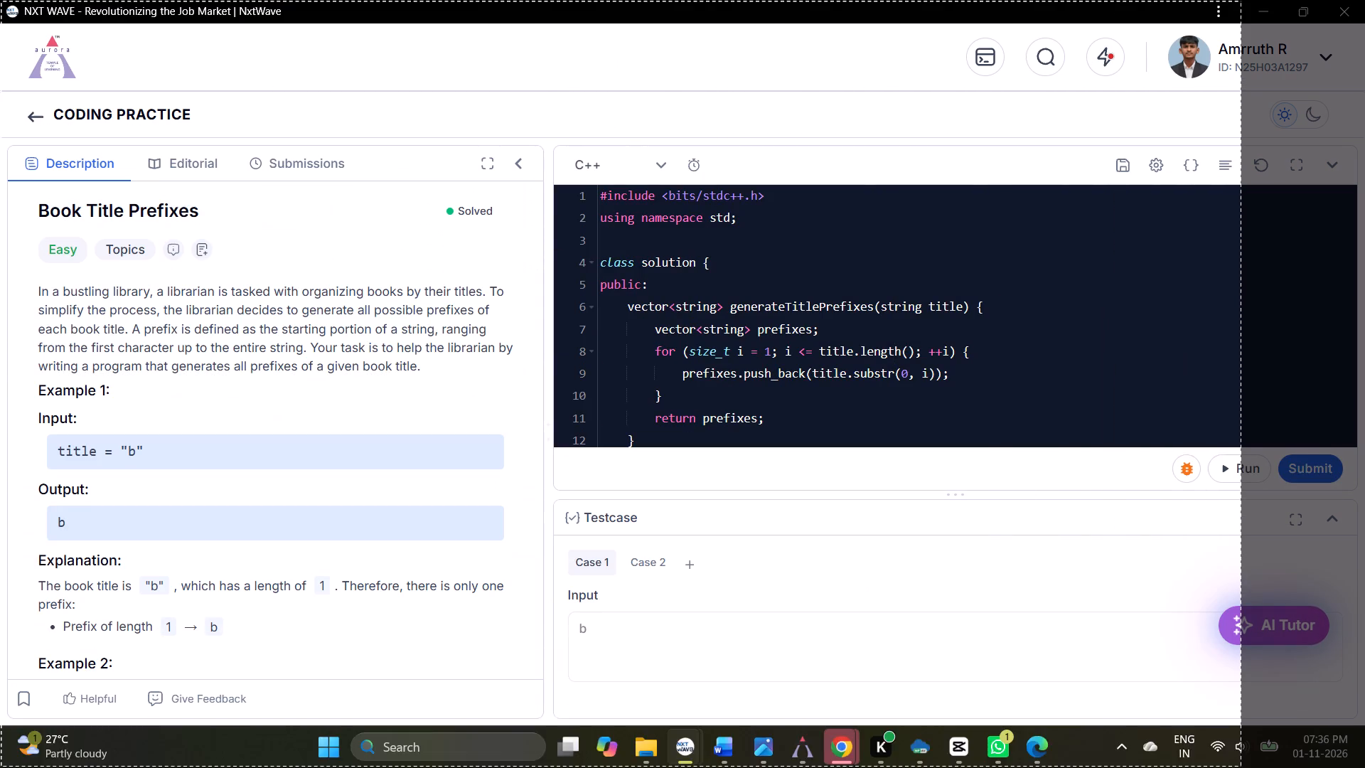
{"action": "left_click_drag", "start_coordinate": [1241, 767], "coordinate": [1364, 725]}
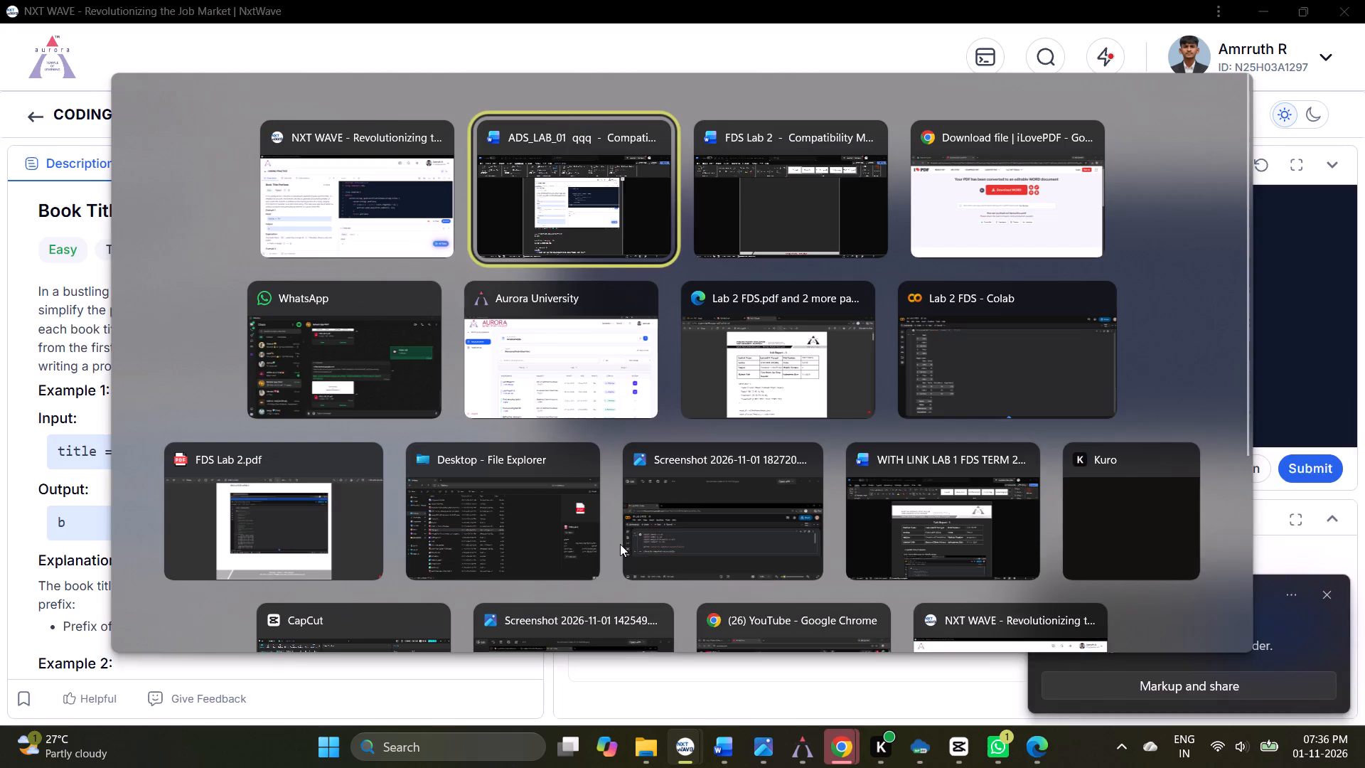
In the ADS_LAB_01 report, paste the new capture above the old Book Title Prefixes screenshot and delete the old picture.
{"action": "left_click", "coordinate": [604, 398]}
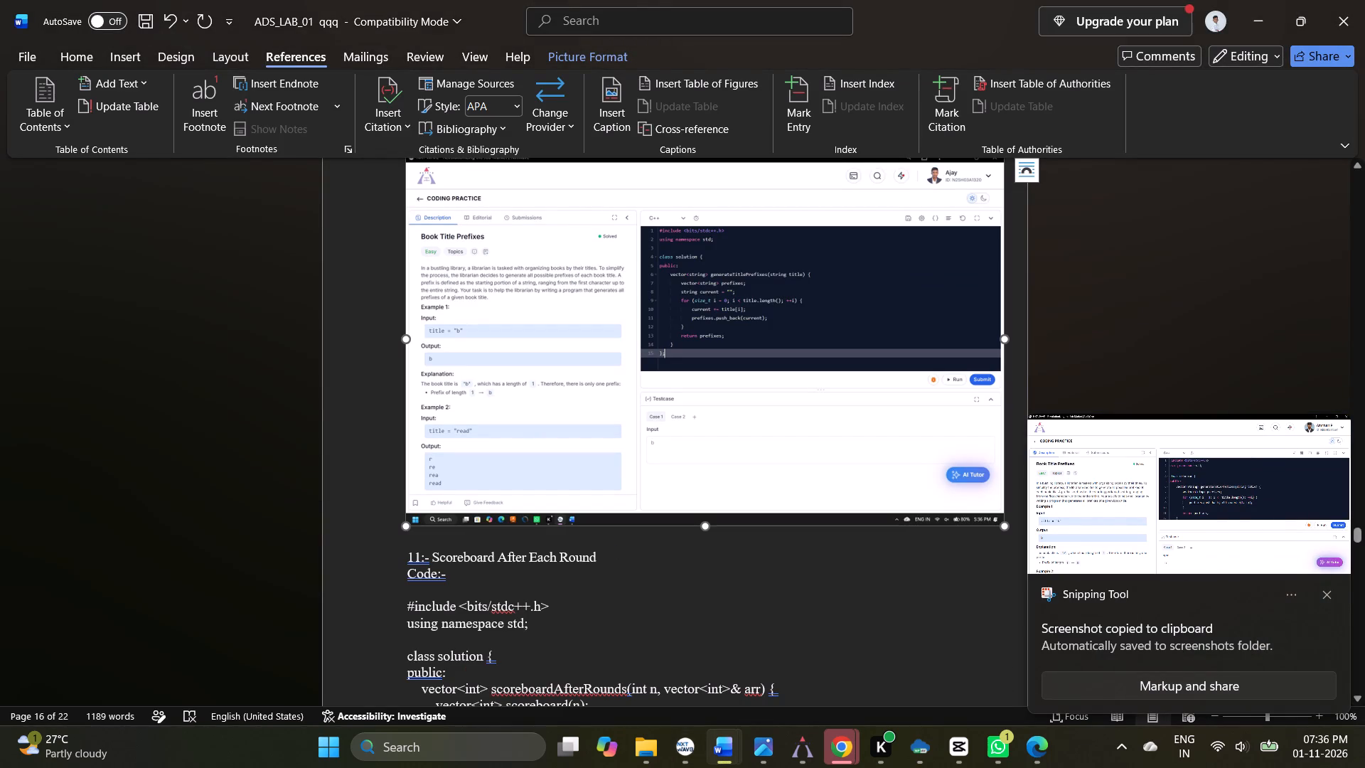
{"action": "key", "text": "ctrl+v"}
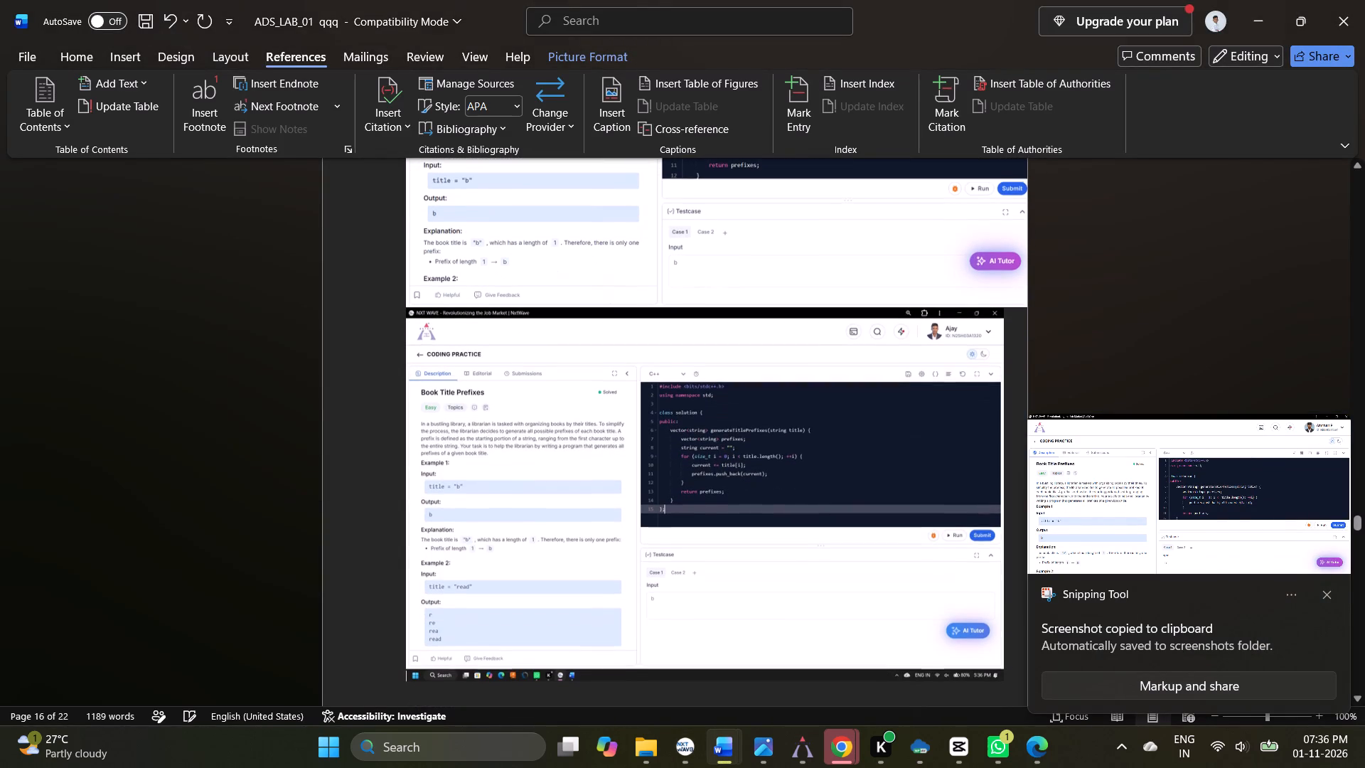
{"action": "left_click", "coordinate": [631, 480]}
{"action": "key", "text": "BackSpace"}
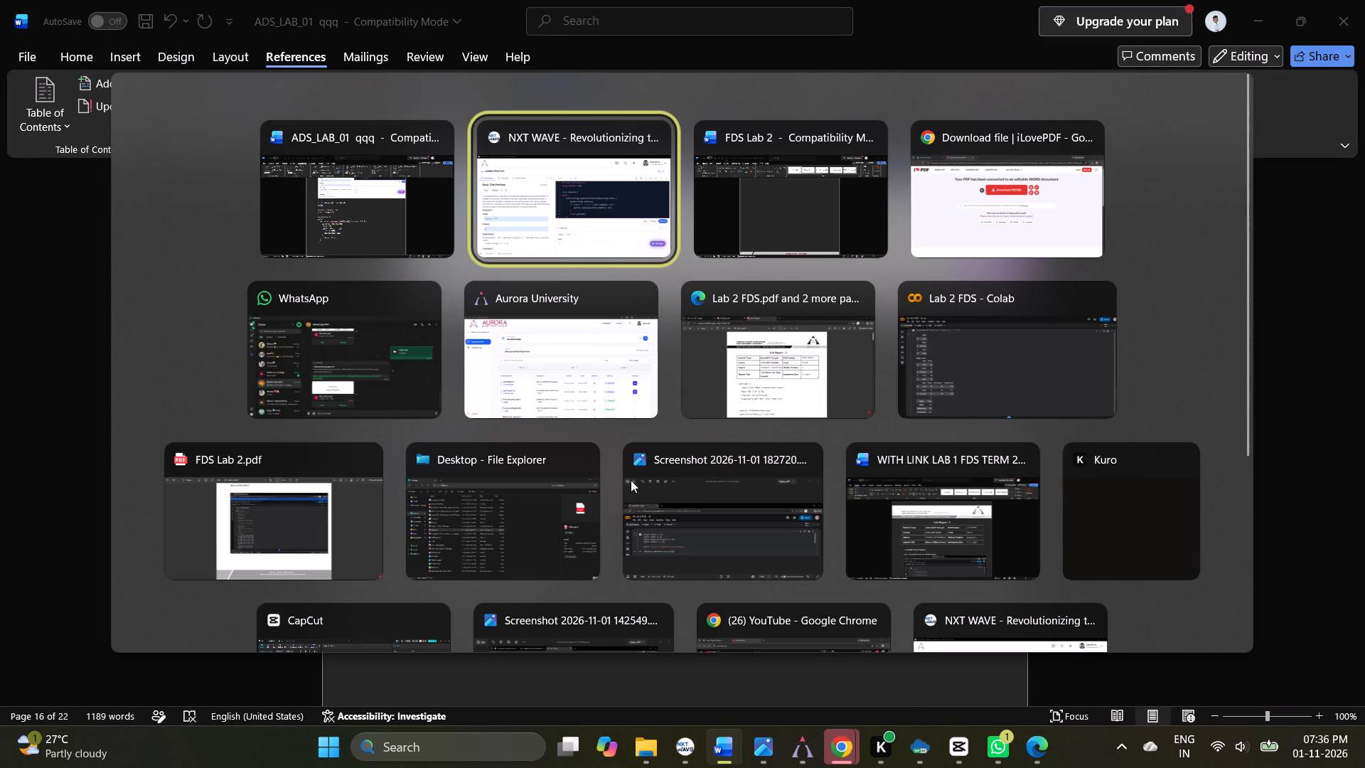
Locate the report's old Scoreboard After Each Round screenshot, open that problem in NxtWave and capture its whole window without the taskbar.
{"action": "scroll", "coordinate": [631, 480], "scroll_direction": "down", "scroll_amount": 6}
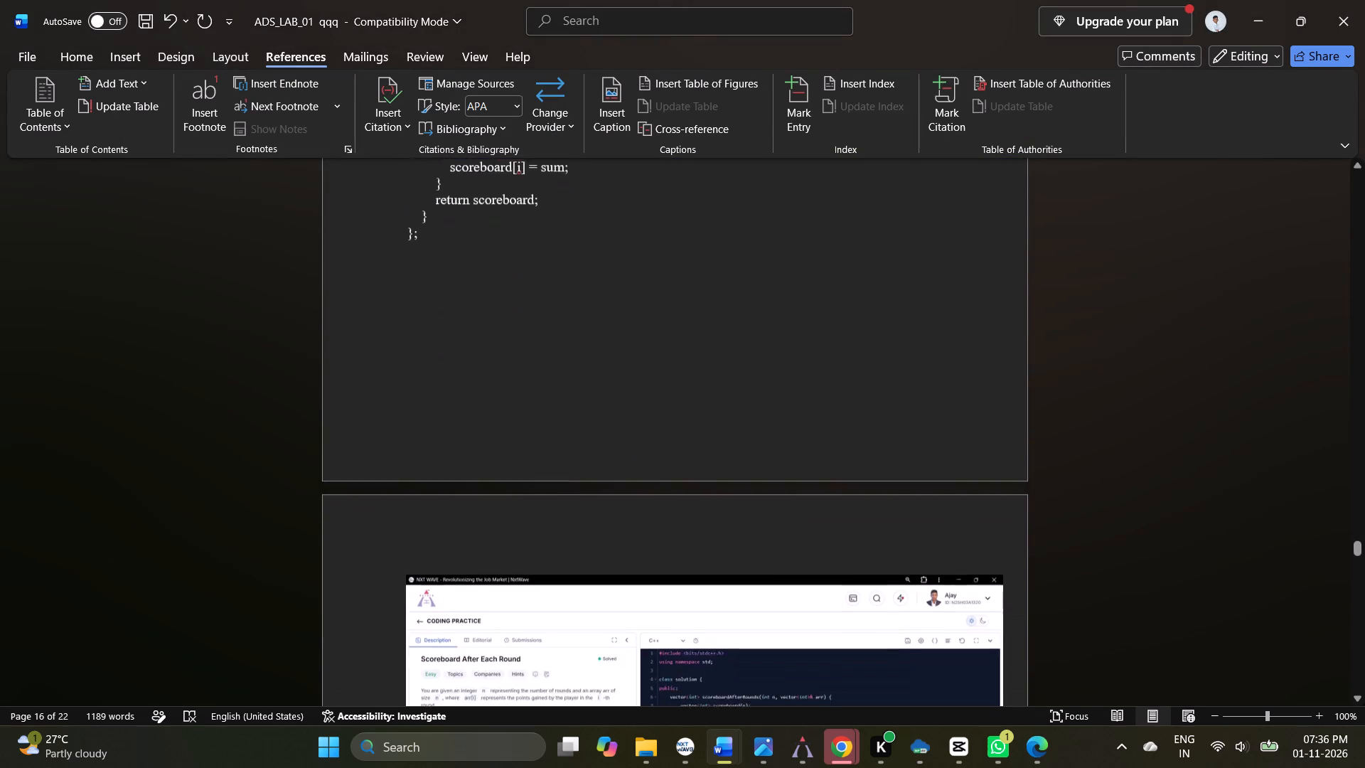
{"action": "scroll", "coordinate": [631, 480], "scroll_direction": "down", "scroll_amount": 4}
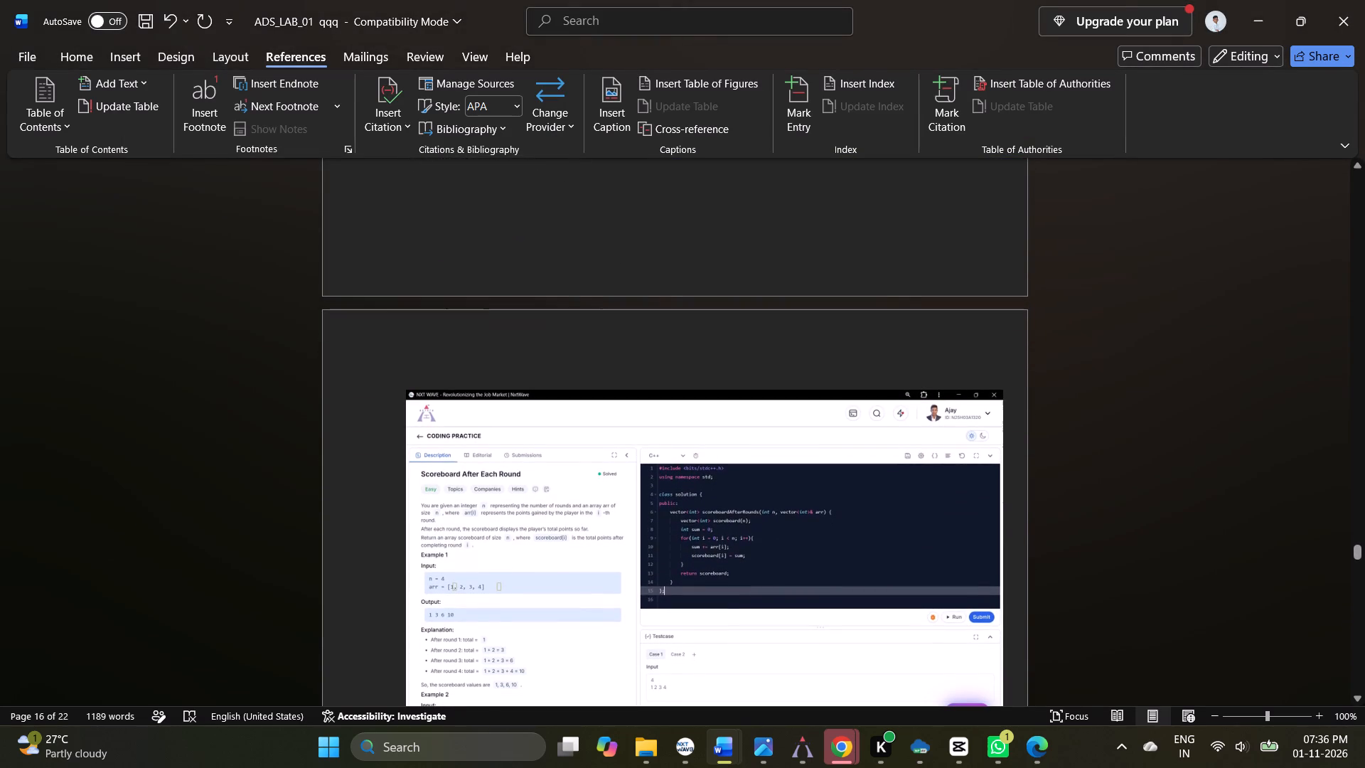
{"action": "left_click", "coordinate": [631, 480]}
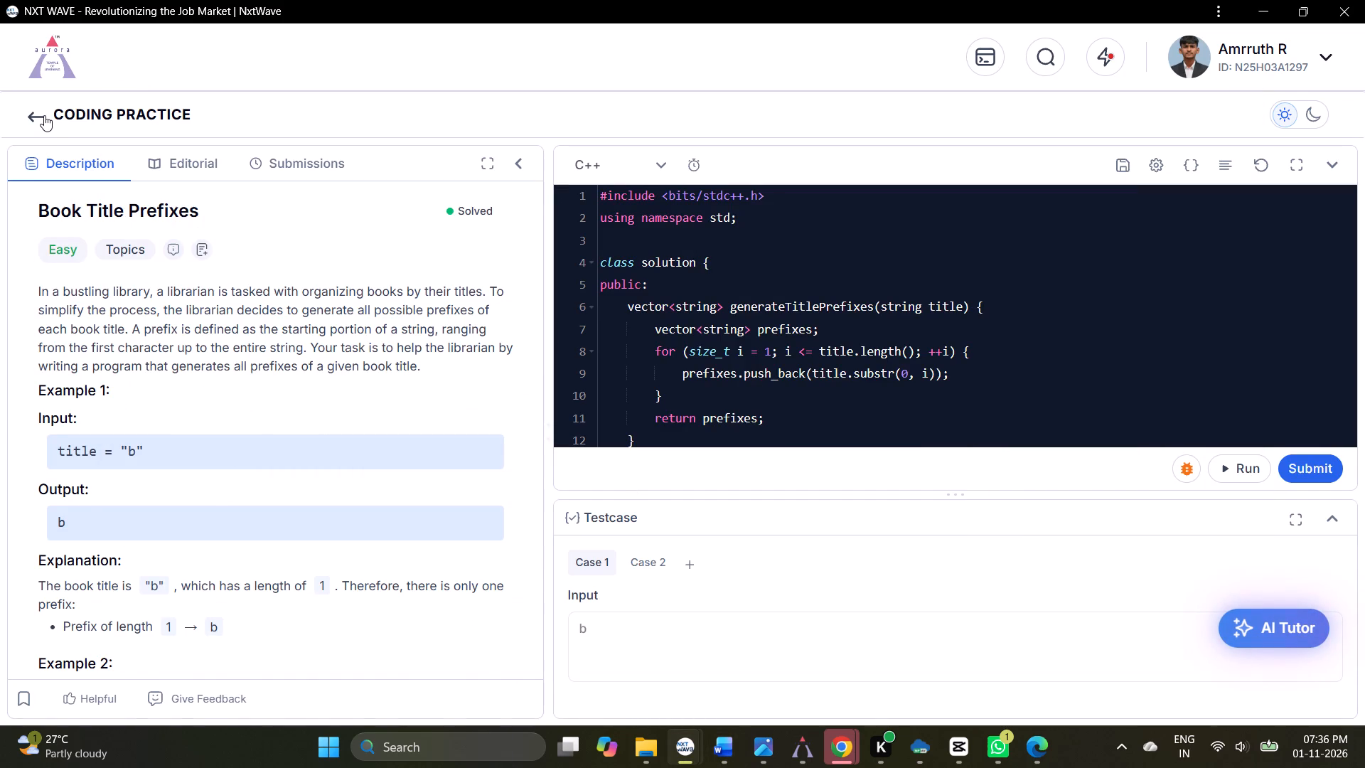
{"action": "left_click", "coordinate": [43, 115]}
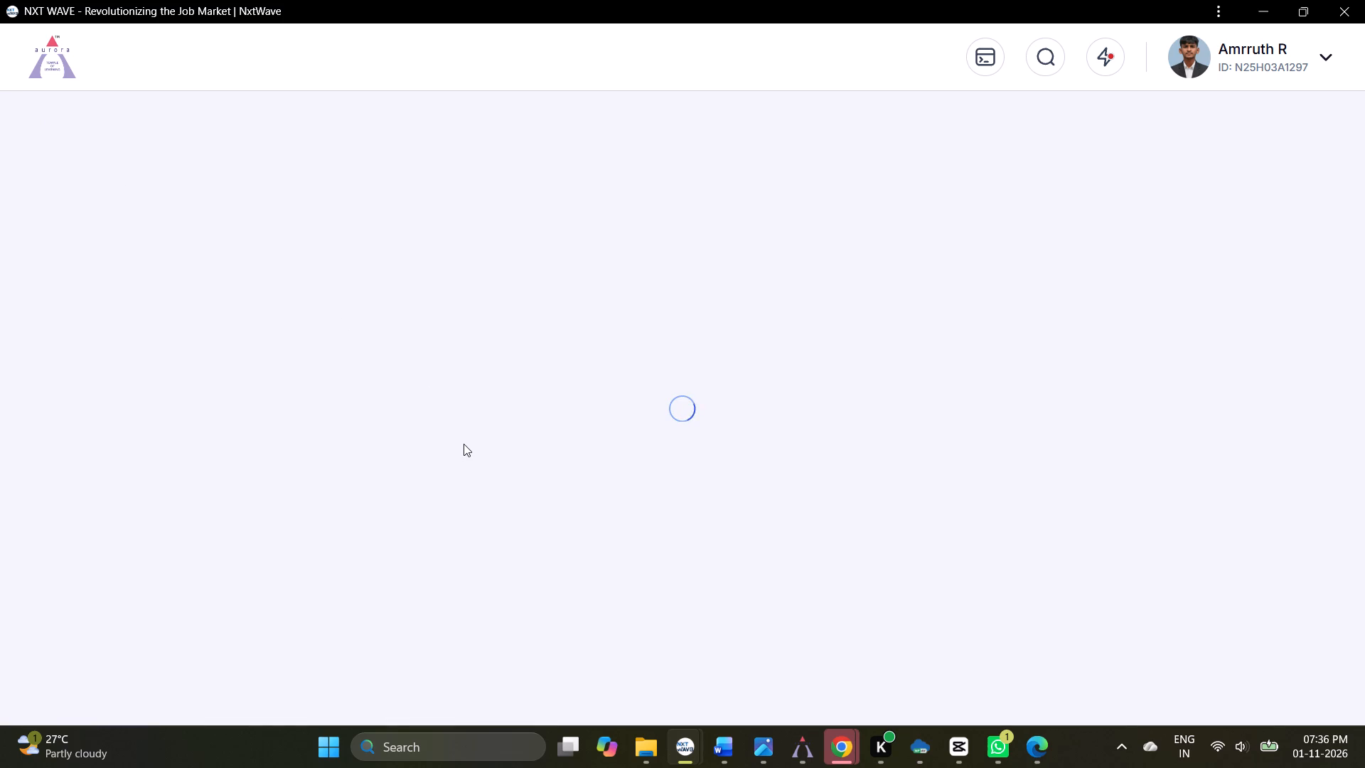
{"action": "left_click", "coordinate": [464, 444]}
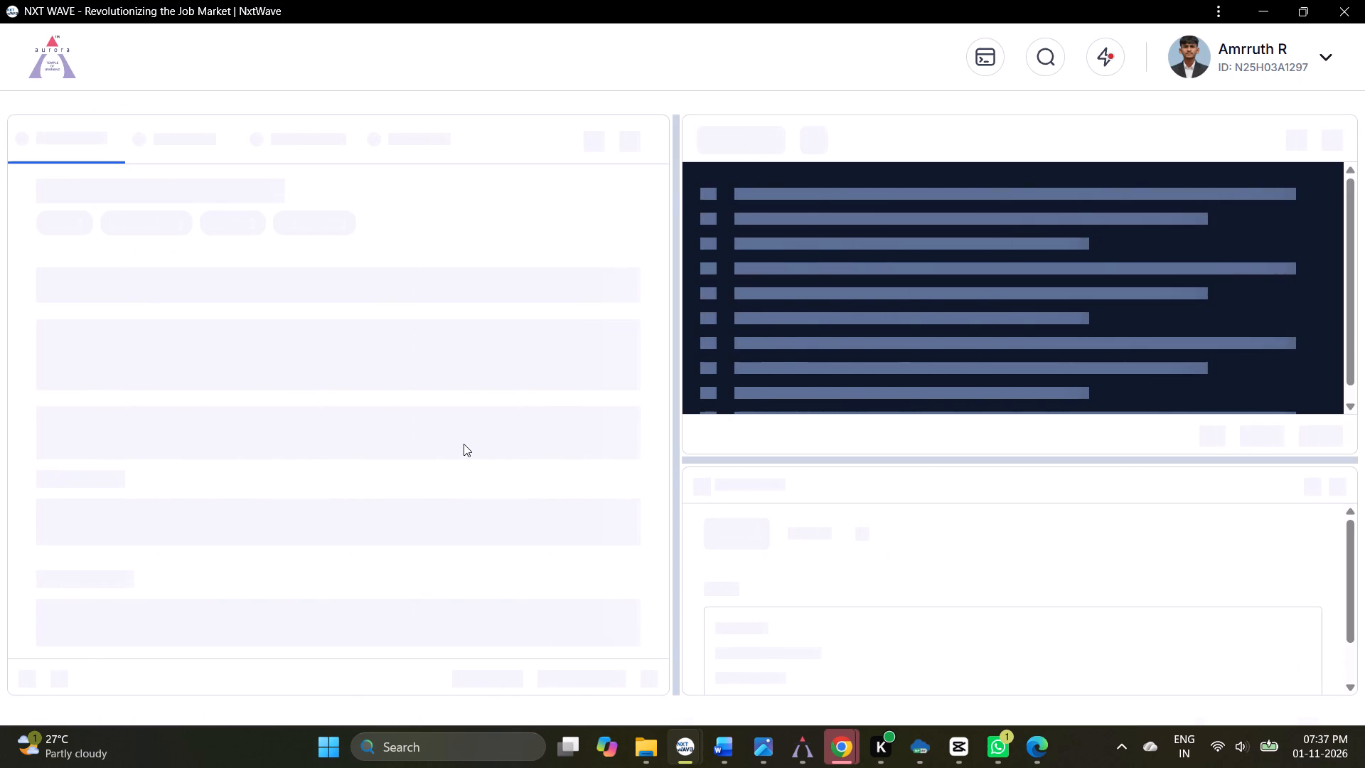
{"action": "key", "text": "Print"}
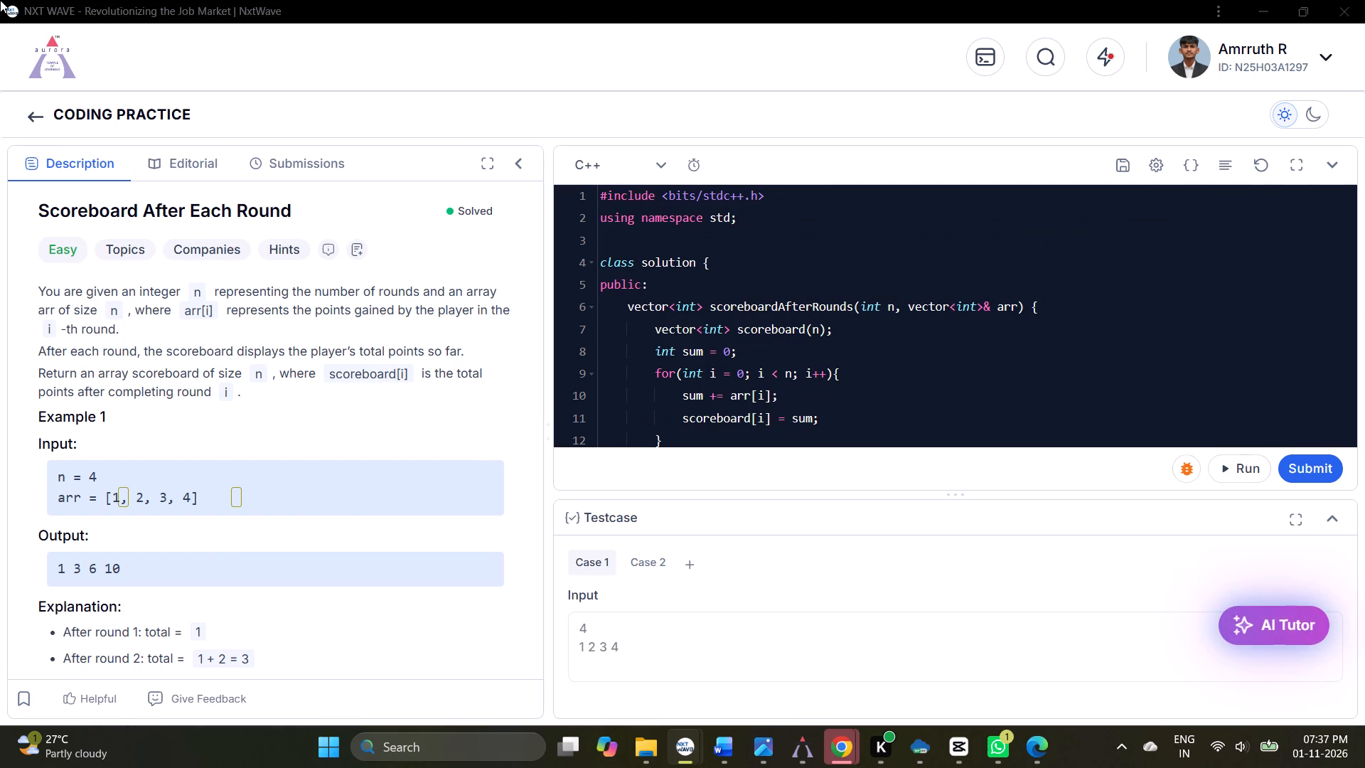
{"action": "left_click", "coordinate": [0, 0]}
{"action": "left_click_drag", "start_coordinate": [0, 0], "coordinate": [1364, 712]}
{"action": "scroll", "coordinate": [1364, 378], "scroll_direction": "right", "scroll_amount": 2}
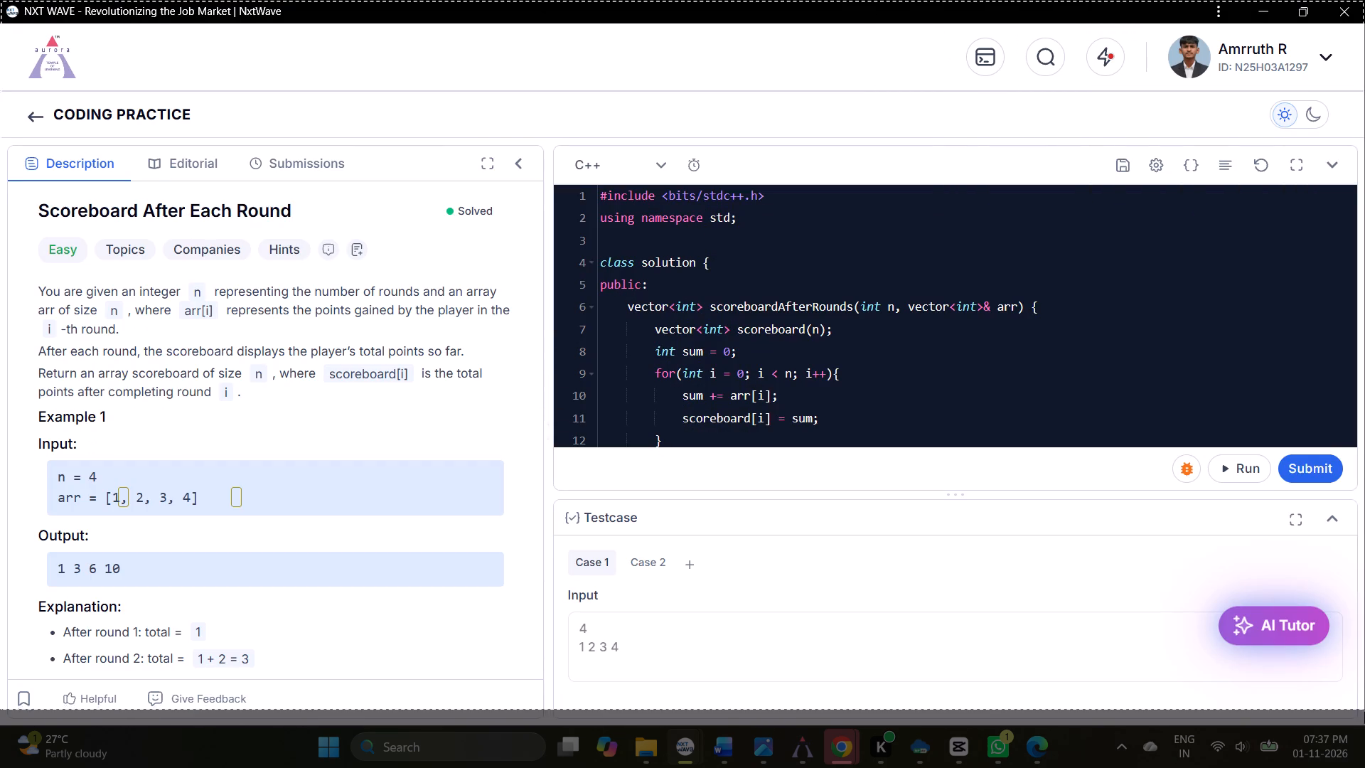
{"action": "left_click_drag", "start_coordinate": [1364, 712], "coordinate": [1364, 728]}
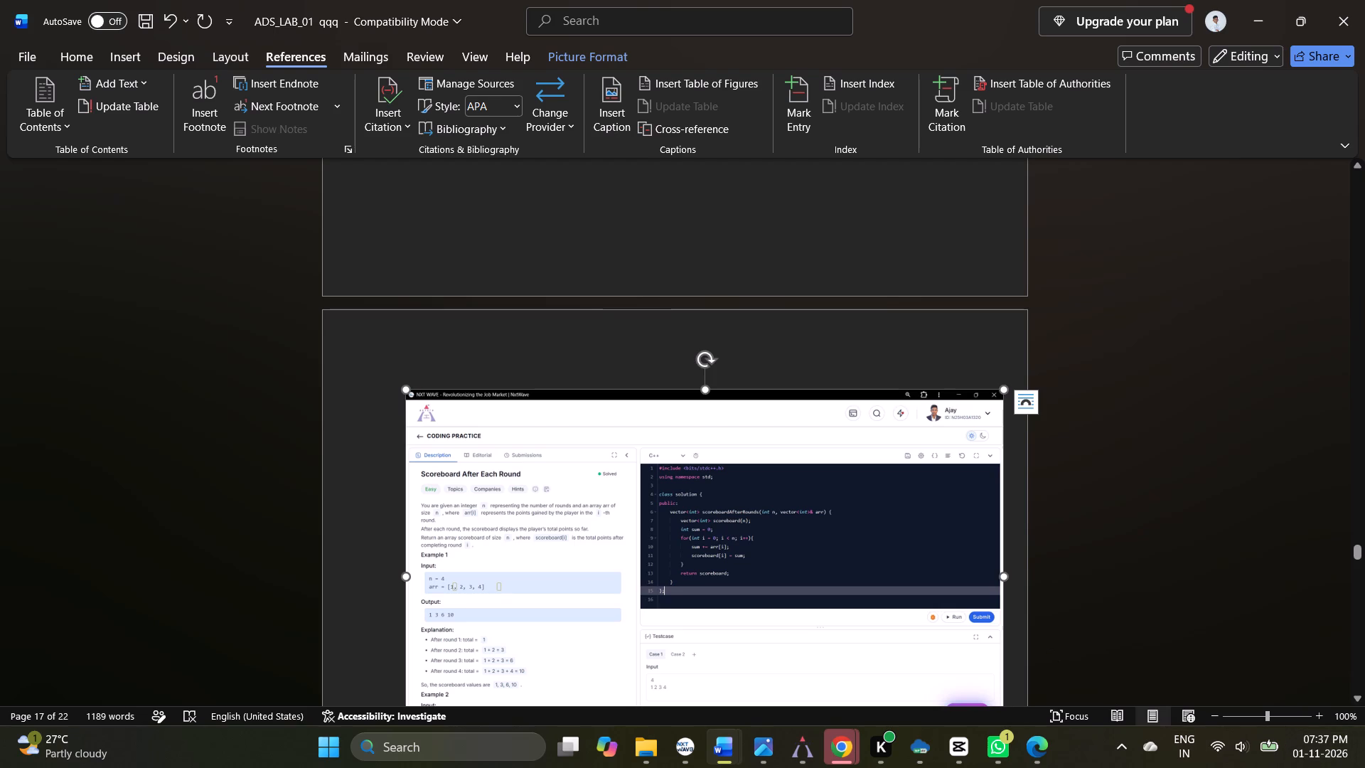
In the ADS_LAB_01 report, paste the new capture above the old Scoreboard After Each Round screenshot and delete the old picture.
{"action": "left_click", "coordinate": [780, 492]}
{"action": "key", "text": "ctrl+v"}
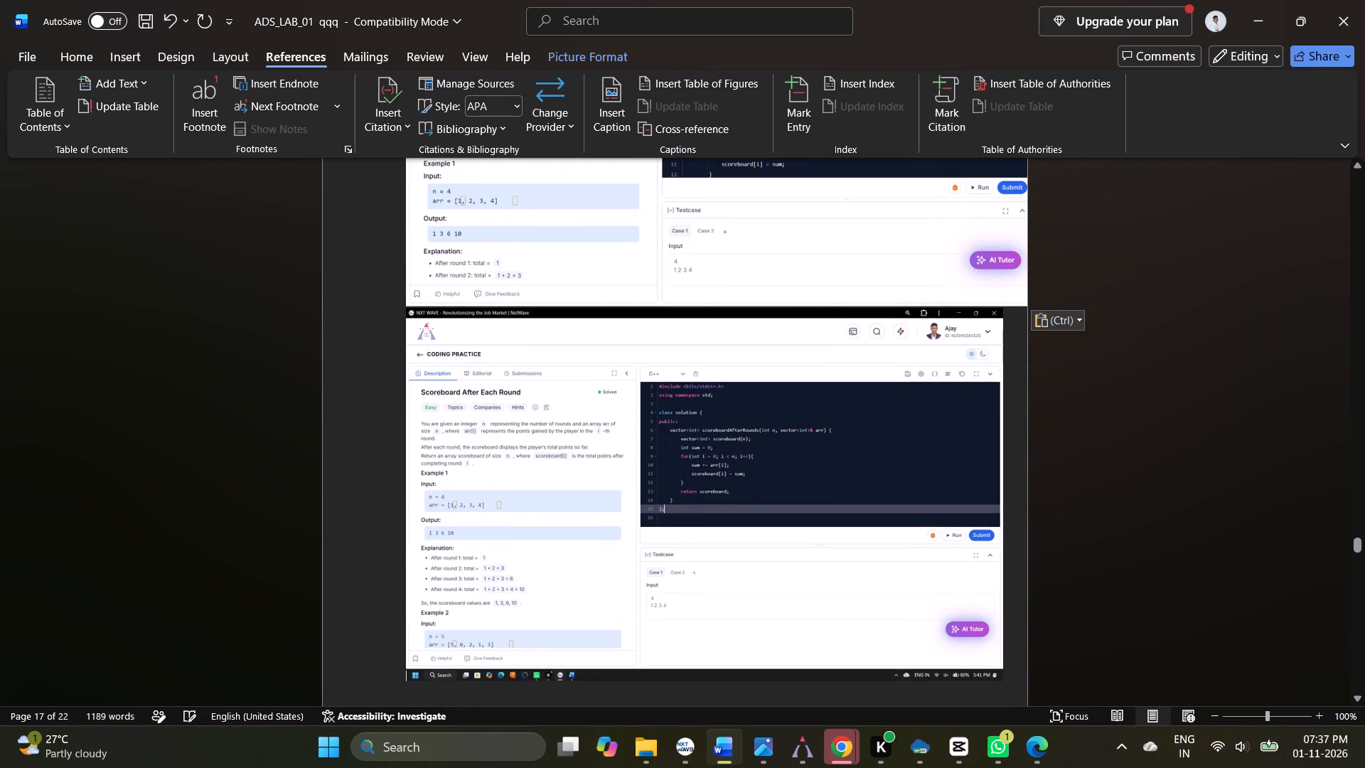
{"action": "left_click", "coordinate": [780, 492]}
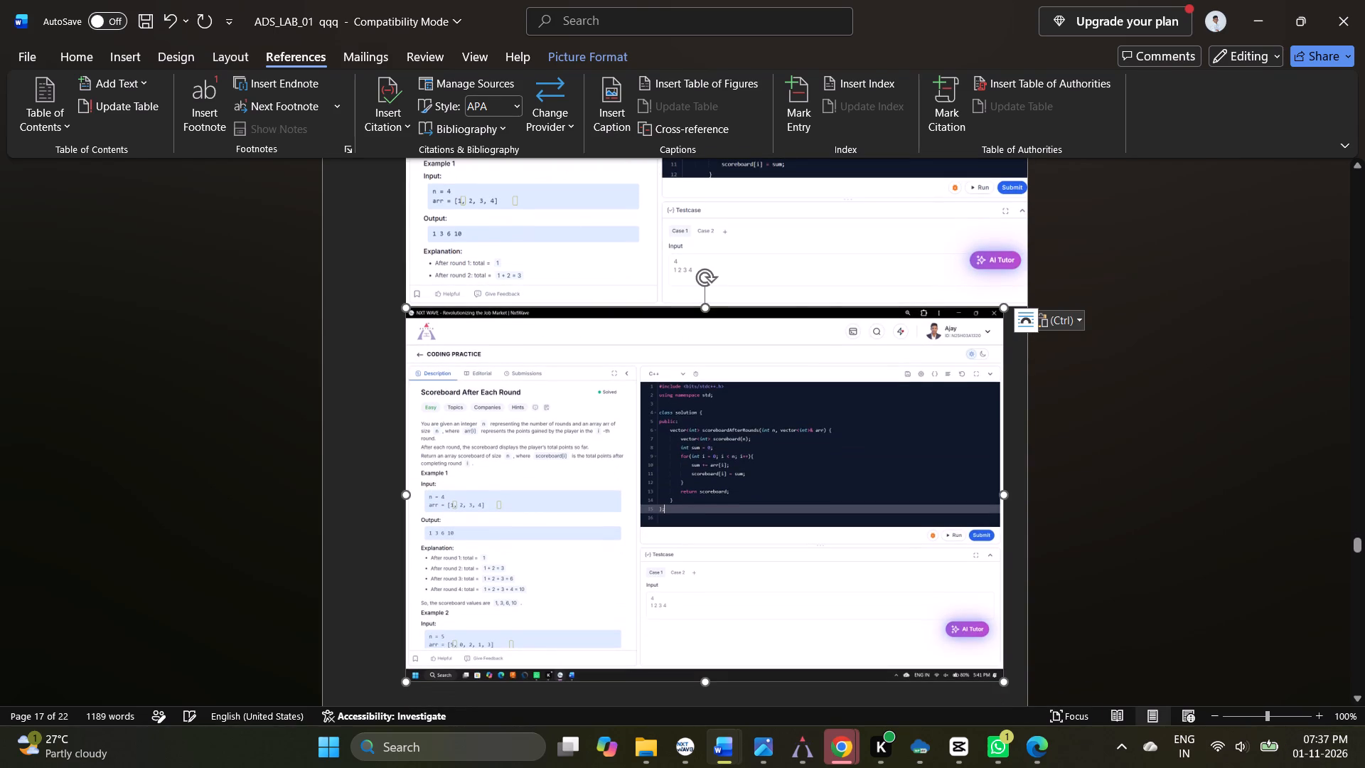
{"action": "key", "text": "BackSpace"}
Locate the report's old Maximum Sum After One Skip screenshot, open that problem in NxtWave and capture its whole window without the taskbar.
{"action": "scroll", "coordinate": [780, 492], "scroll_direction": "down", "scroll_amount": 4}
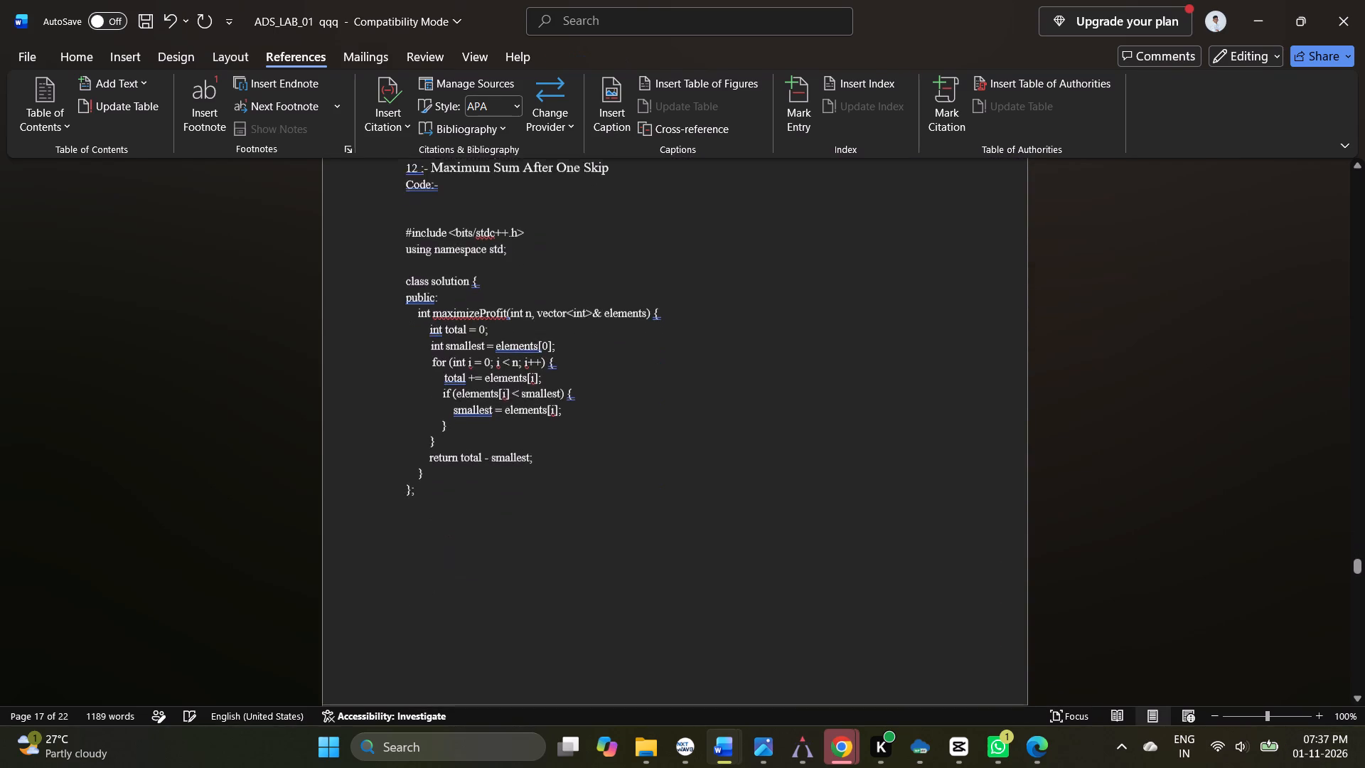
{"action": "scroll", "coordinate": [780, 492], "scroll_direction": "down", "scroll_amount": 5}
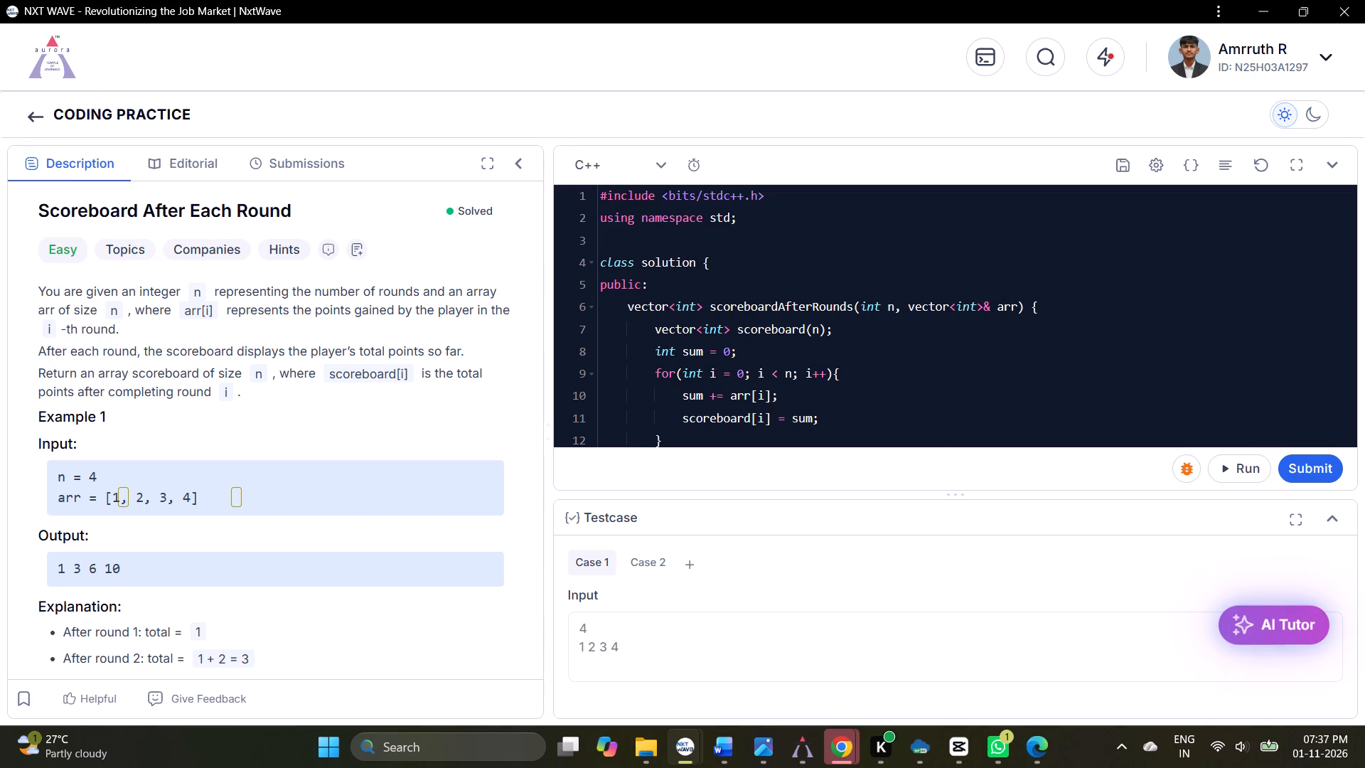
{"action": "left_click", "coordinate": [37, 117]}
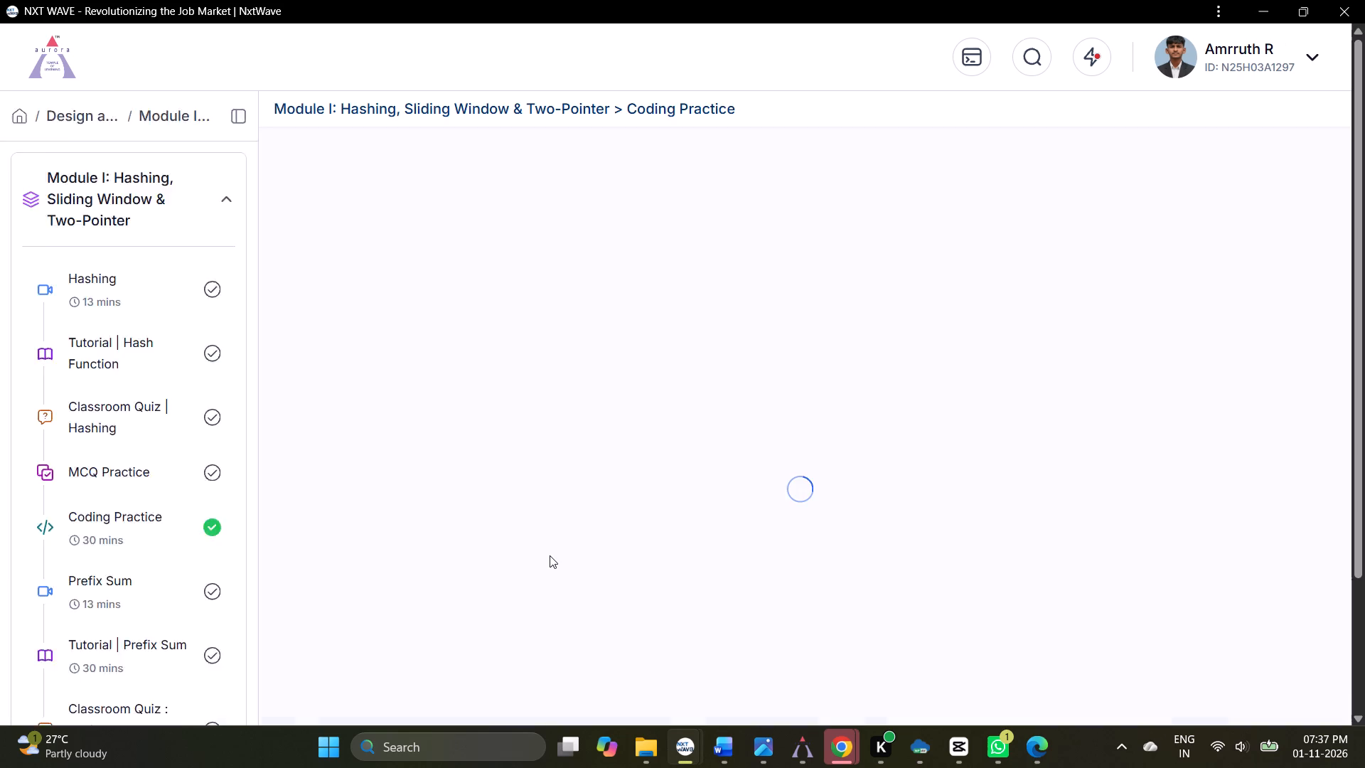
{"action": "left_click", "coordinate": [550, 556]}
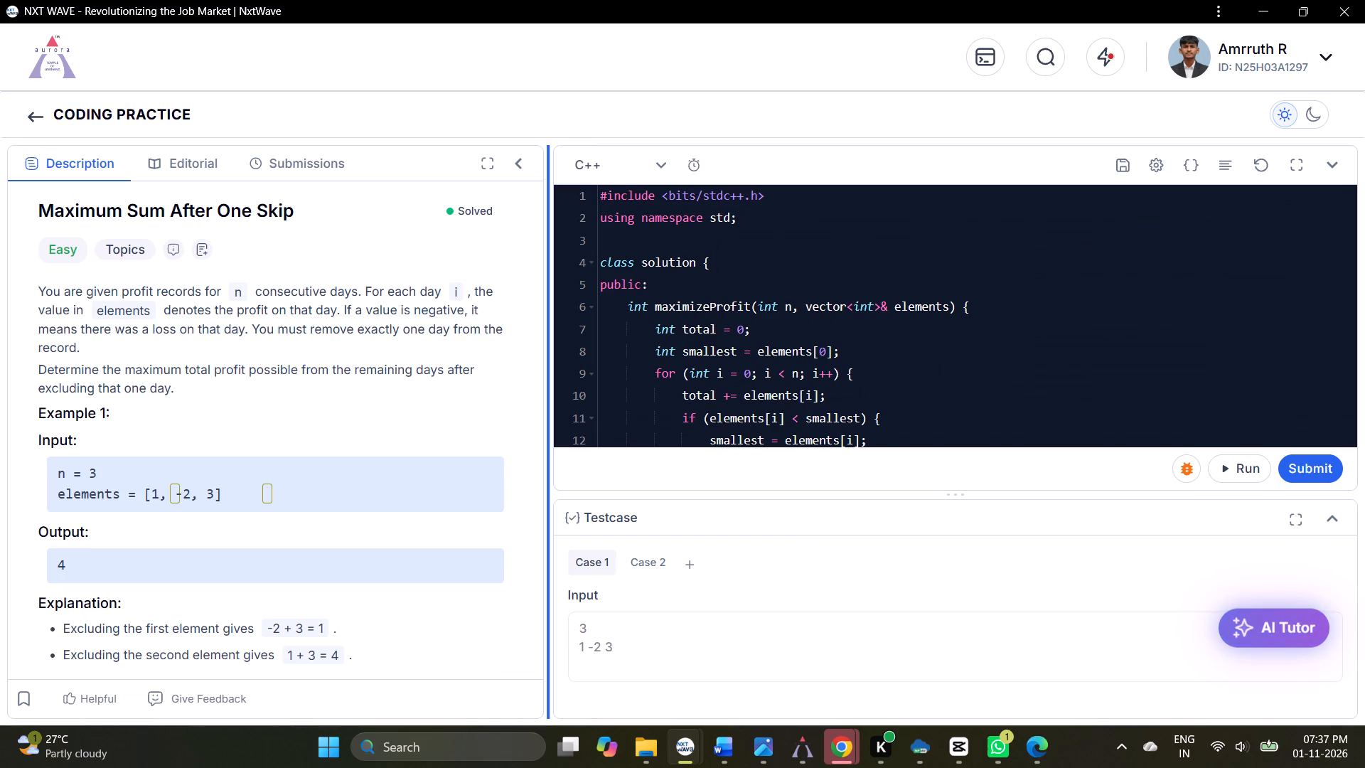
{"action": "key", "text": "Print"}
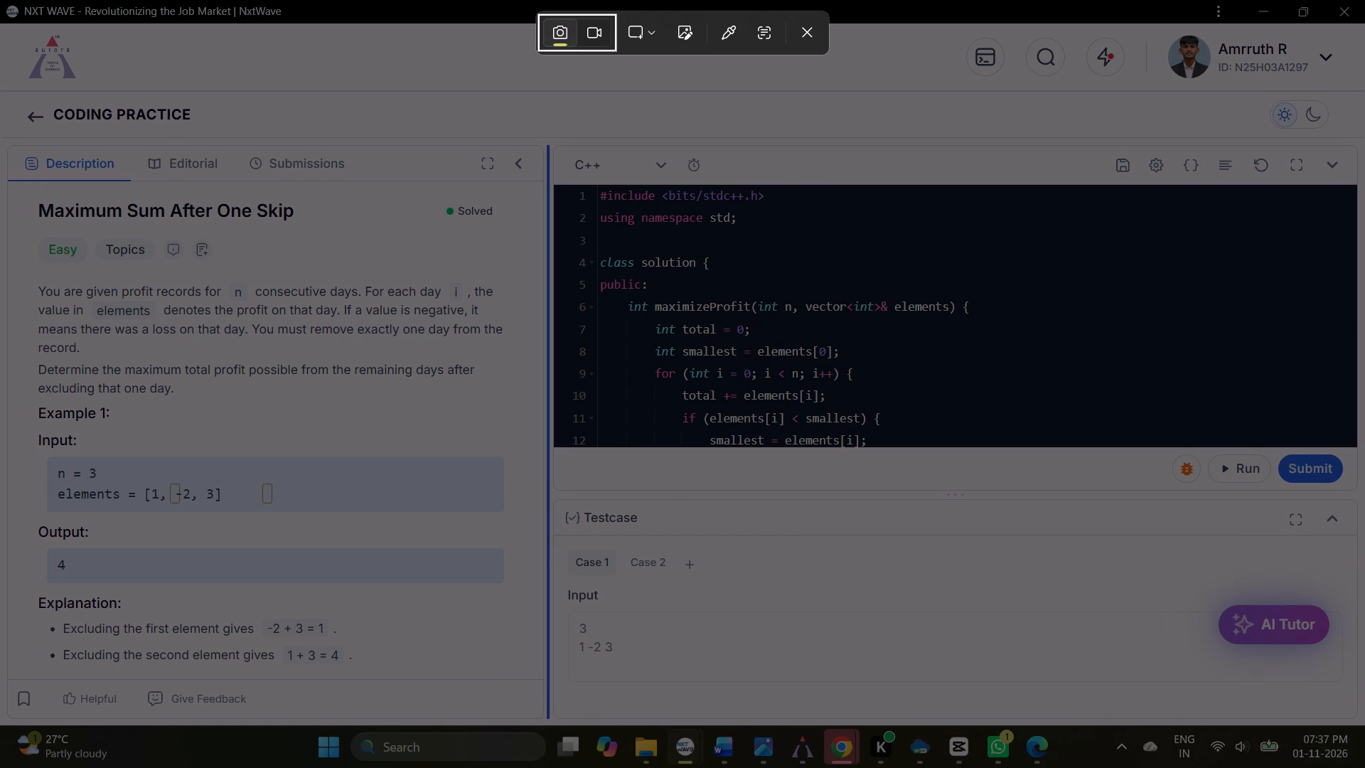
{"action": "left_click_drag", "start_coordinate": [0, 15], "coordinate": [1335, 694]}
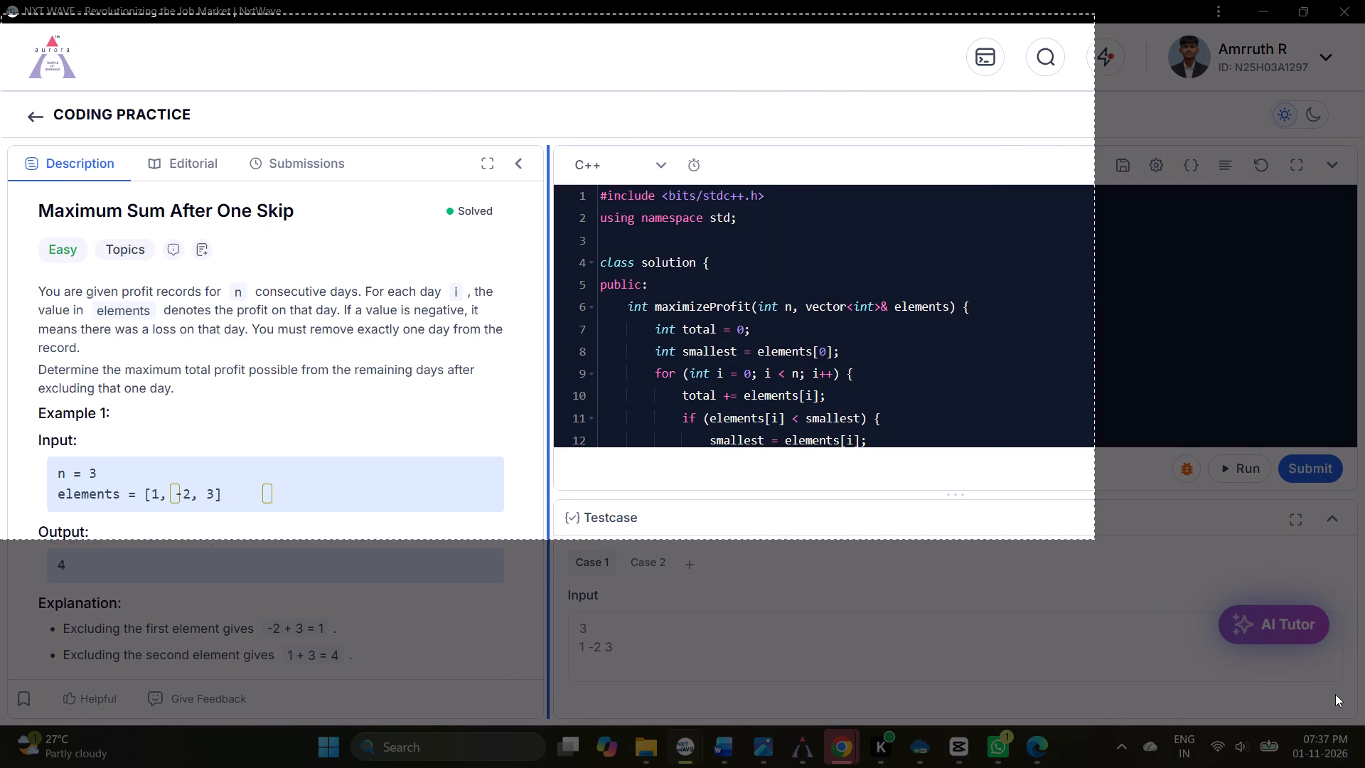
{"action": "left_click_drag", "start_coordinate": [1335, 694], "coordinate": [1364, 729]}
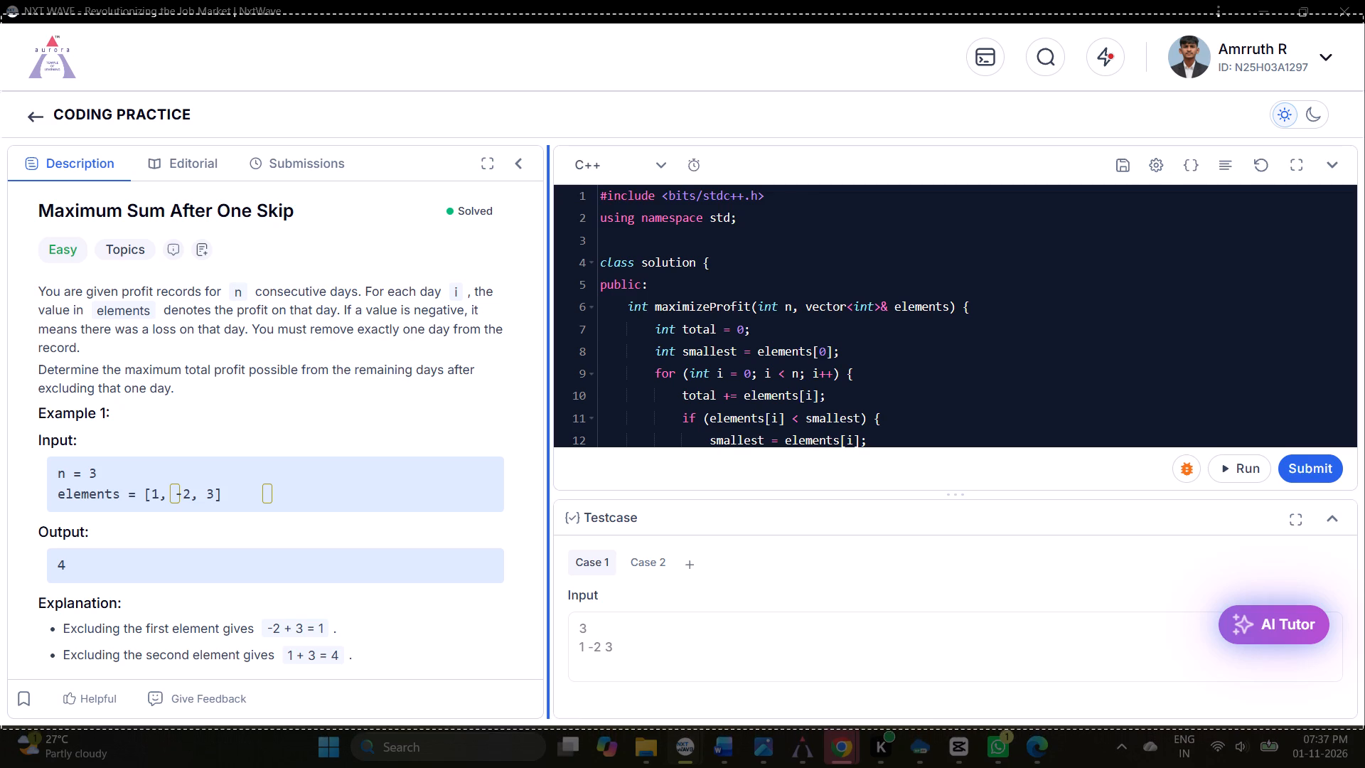
{"action": "left_click_drag", "start_coordinate": [1364, 729], "coordinate": [1364, 725]}
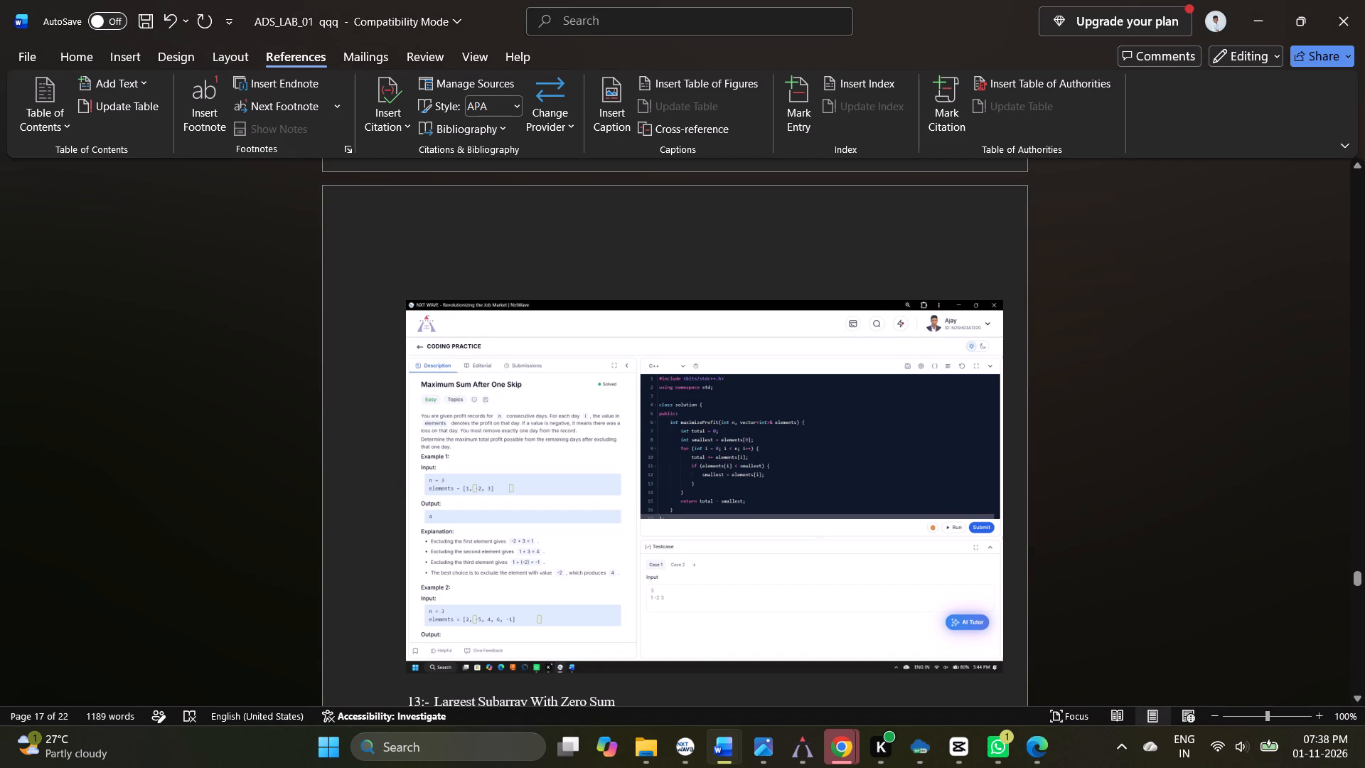
In the ADS_LAB_01 report, paste the new capture above the old Maximum Sum After One Skip screenshot and delete the old picture.
{"action": "left_click", "coordinate": [789, 486]}
{"action": "key", "text": "ctrl+v"}
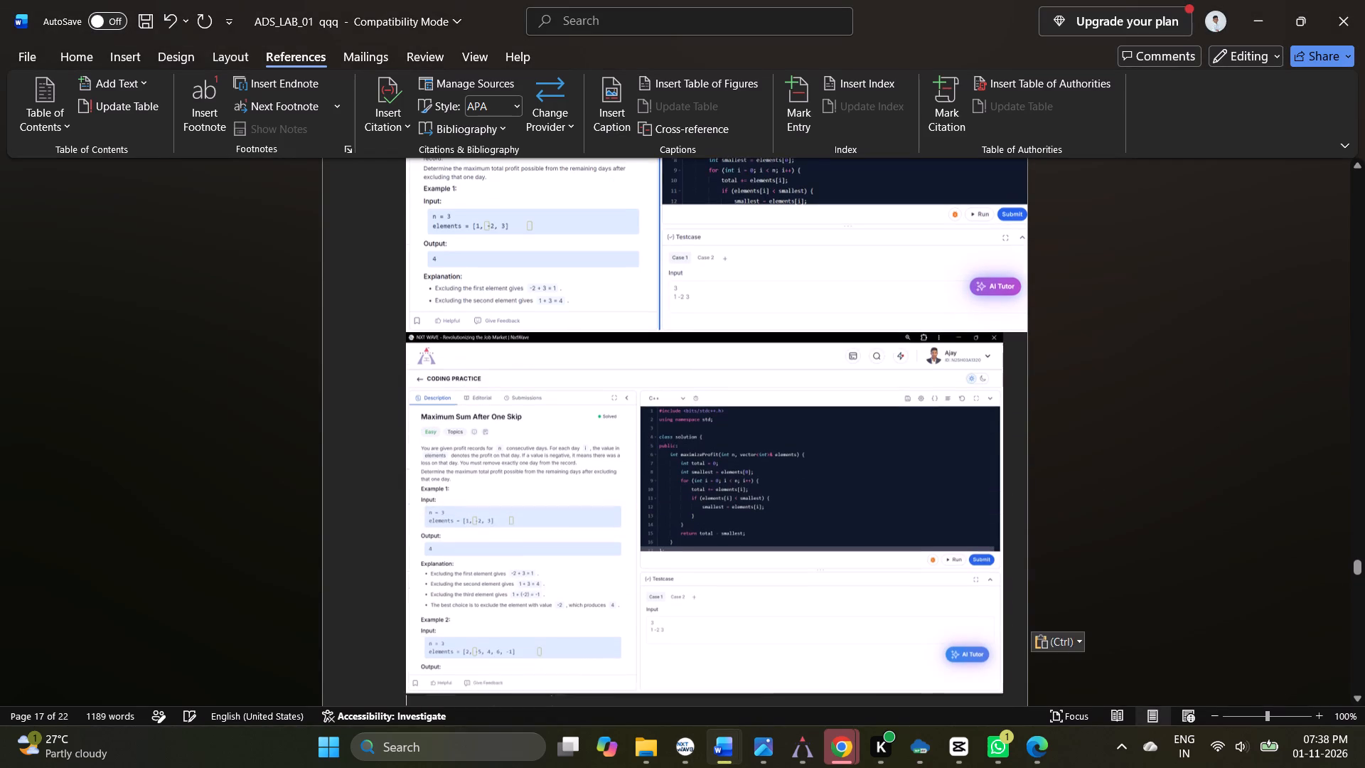
{"action": "left_click", "coordinate": [678, 580]}
{"action": "key", "text": "BackSpace"}
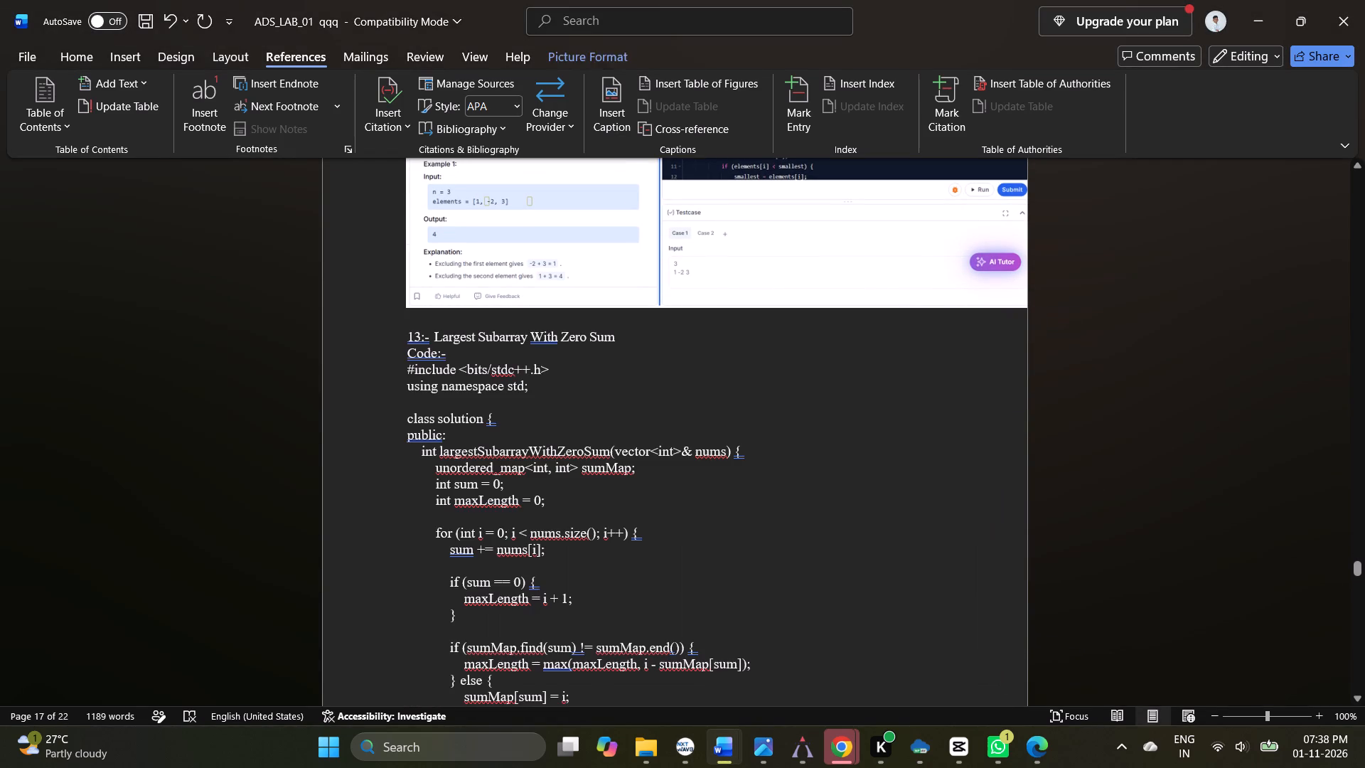
Locate the report's old Largest Subarray With Zero Sum screenshot, open that problem in NxtWave and capture its whole window without the taskbar.
{"action": "scroll", "coordinate": [678, 580], "scroll_direction": "down", "scroll_amount": 7}
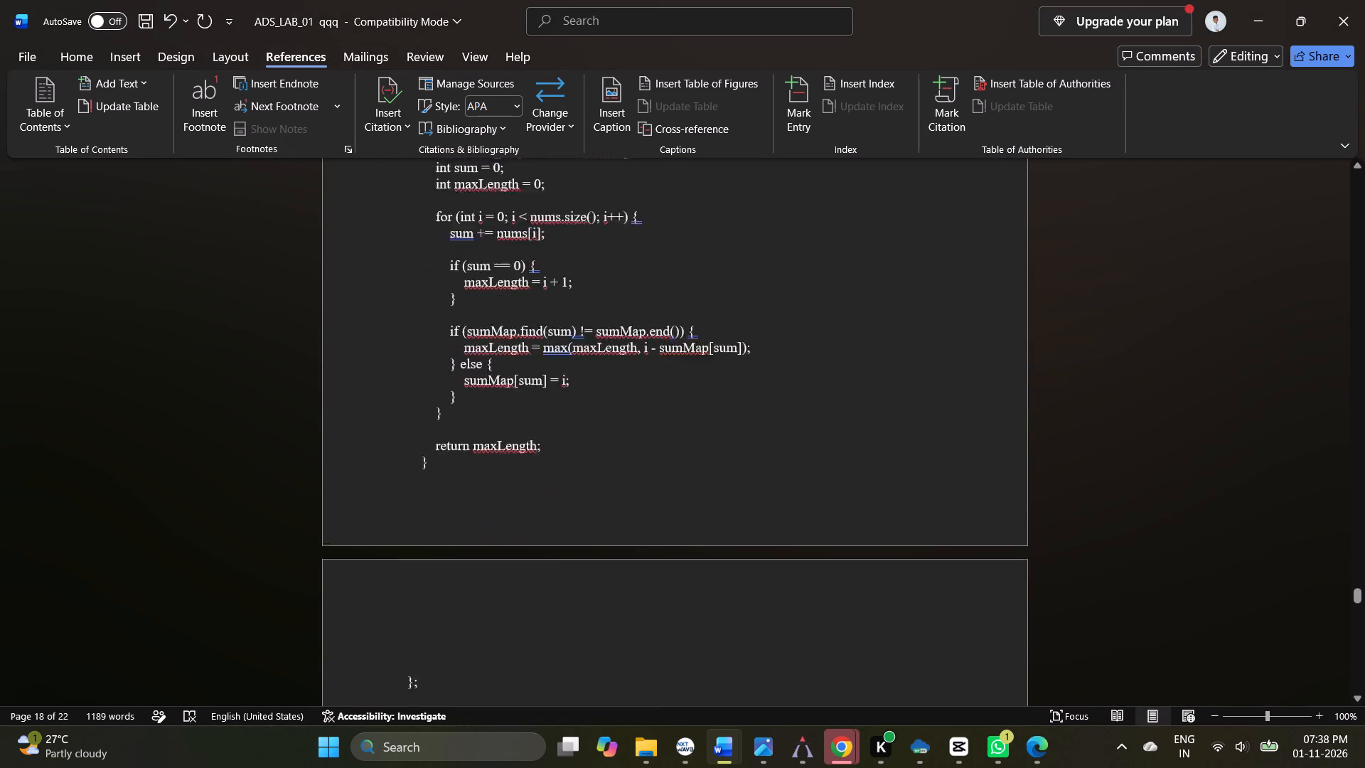
{"action": "scroll", "coordinate": [678, 580], "scroll_direction": "down", "scroll_amount": 2}
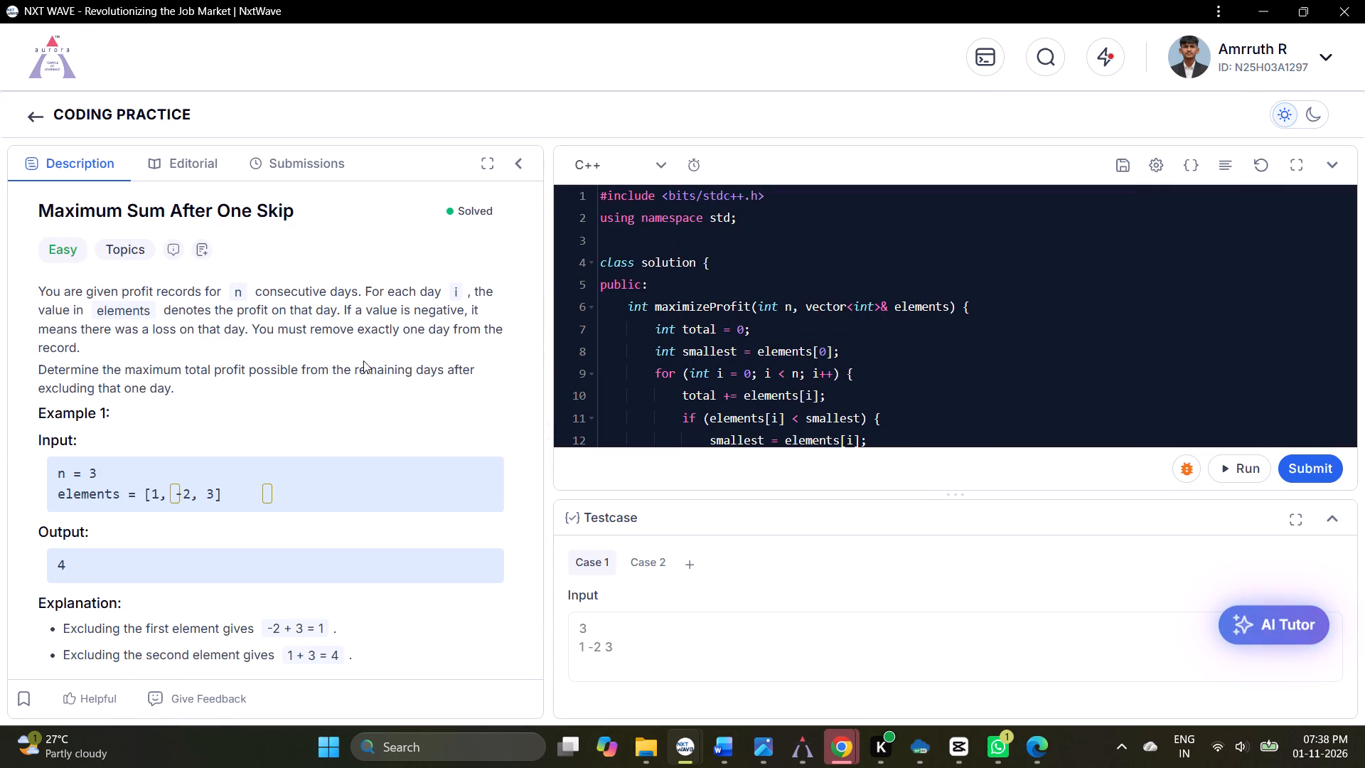
{"action": "left_click", "coordinate": [32, 111]}
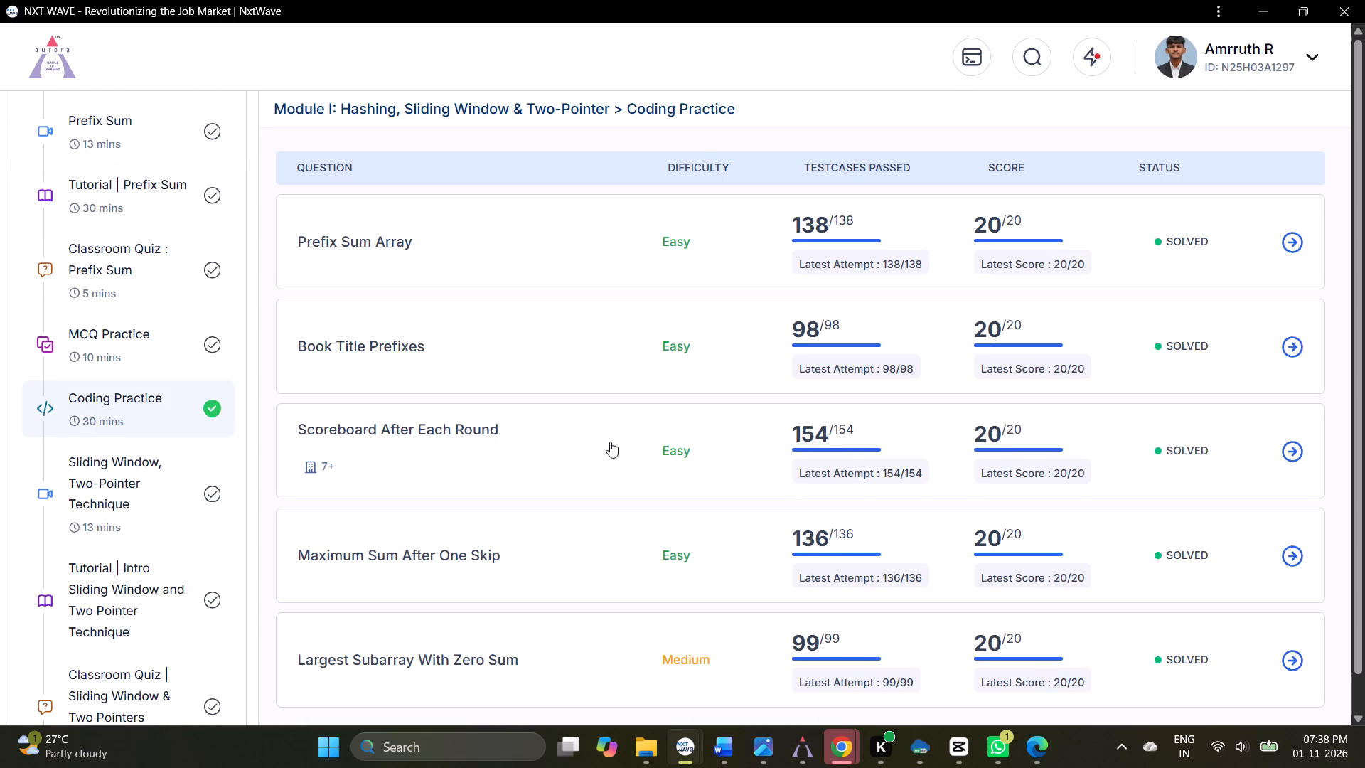
{"action": "scroll", "coordinate": [610, 442], "scroll_direction": "down", "scroll_amount": 4}
{"action": "left_click", "coordinate": [758, 612]}
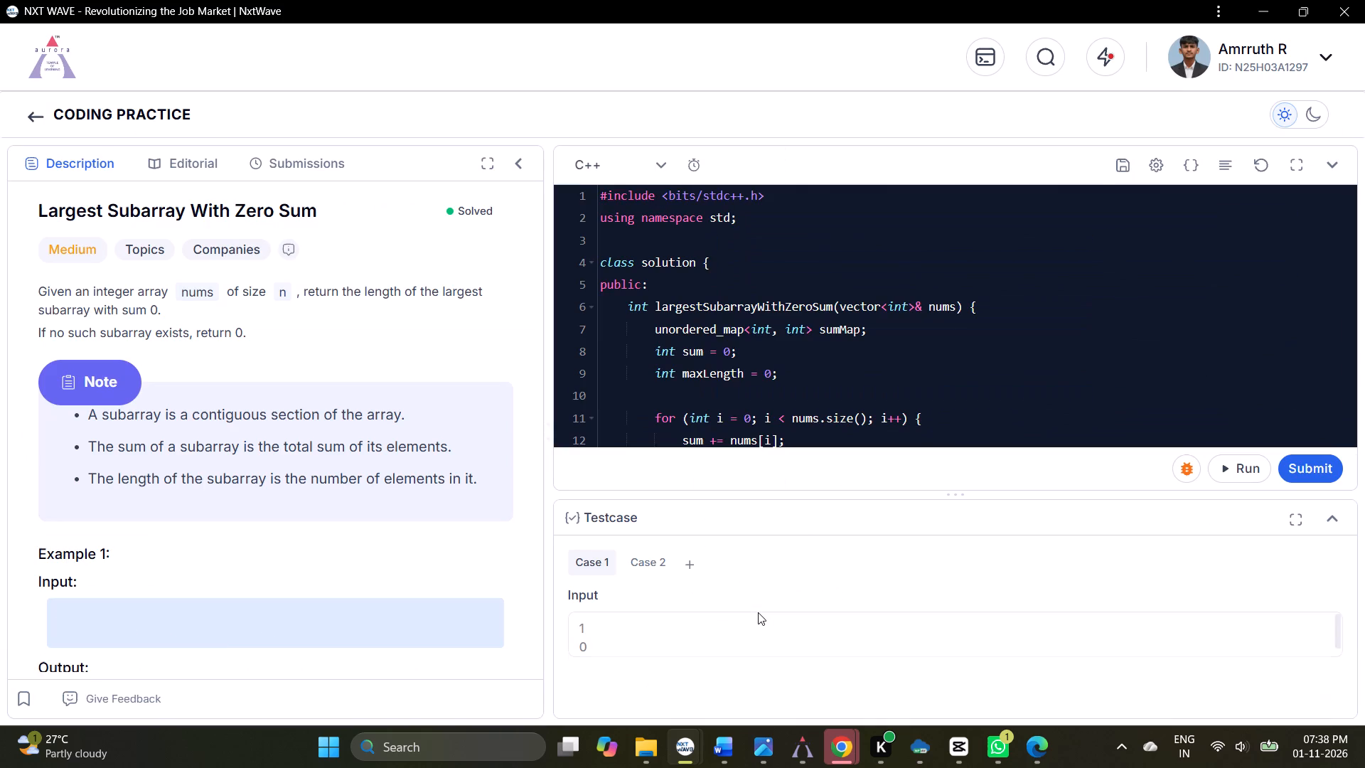
{"action": "key", "text": "Print"}
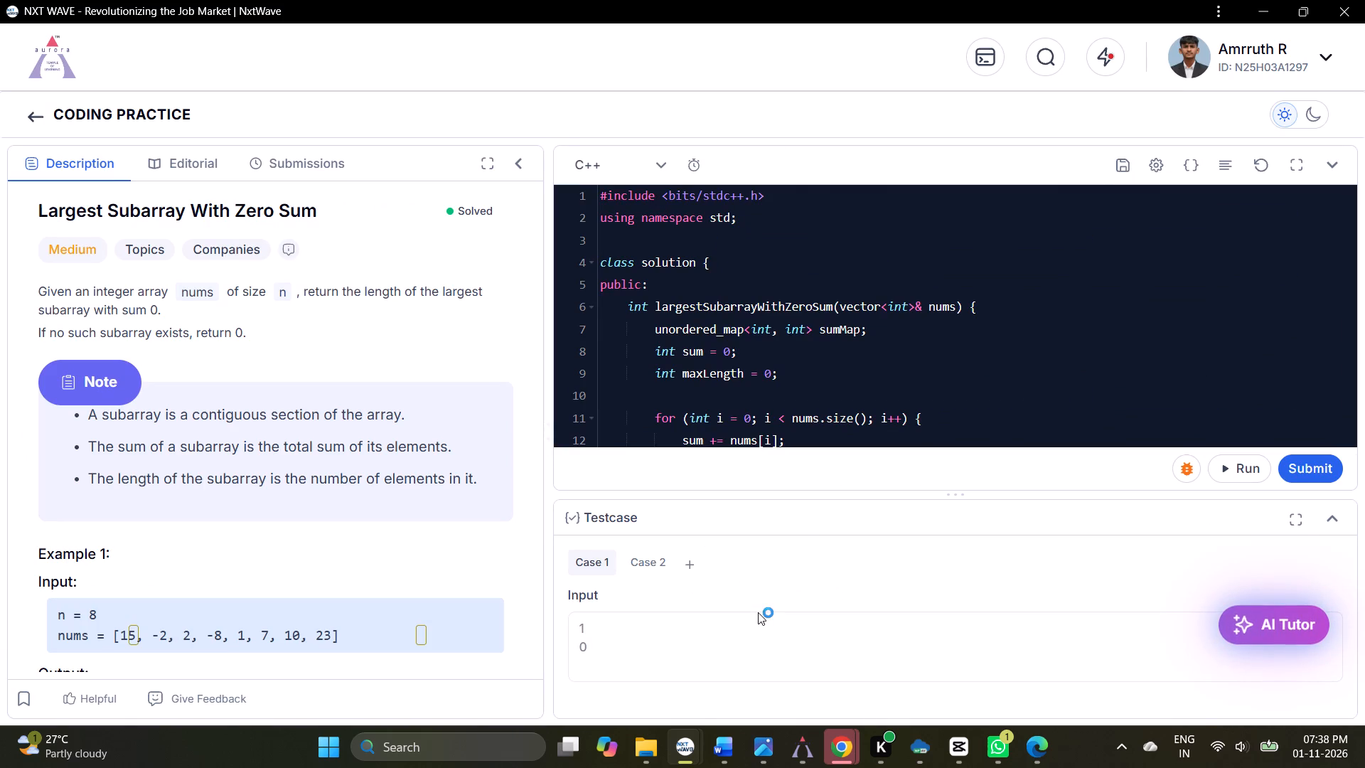
{"action": "left_click", "coordinate": [0, 0]}
{"action": "left_click_drag", "start_coordinate": [0, 0], "coordinate": [387, 283]}
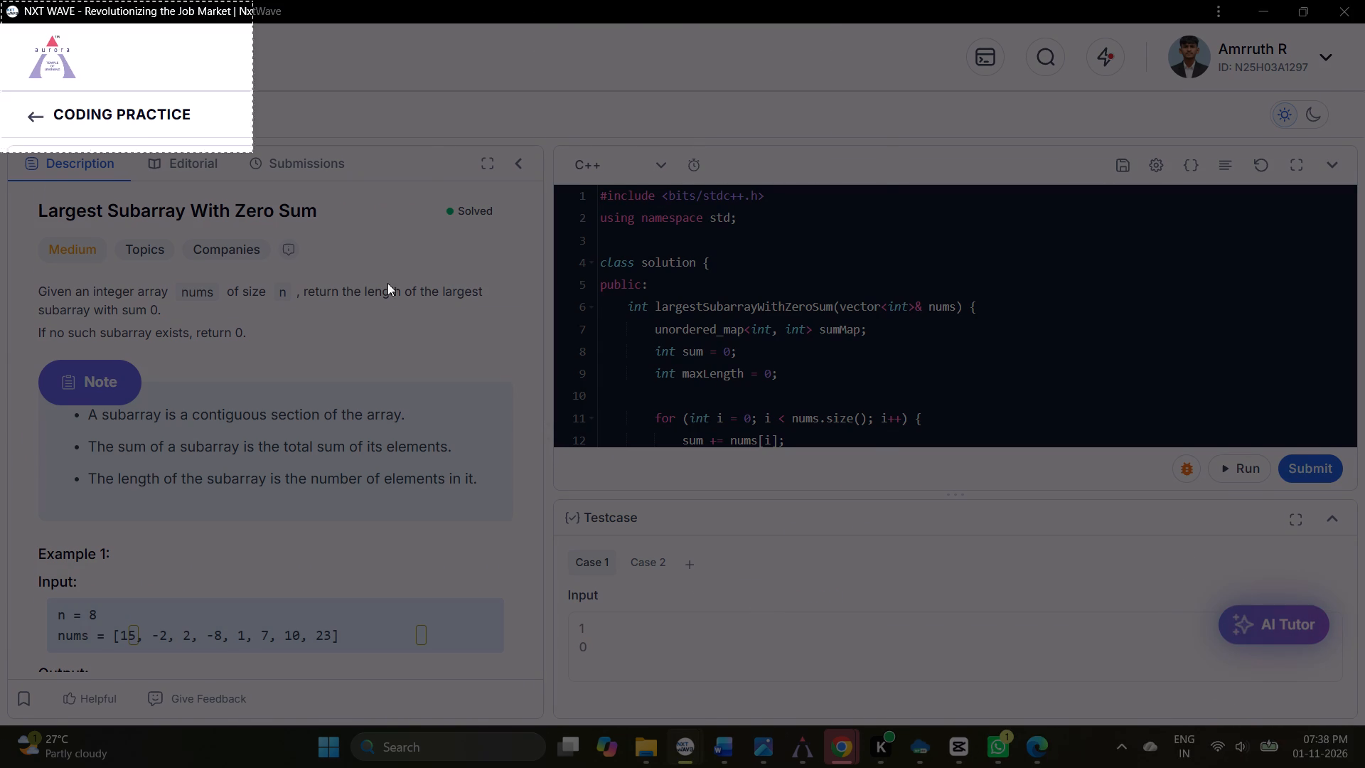
{"action": "left_click_drag", "start_coordinate": [387, 283], "coordinate": [1364, 708]}
{"action": "scroll", "coordinate": [882, 499], "scroll_direction": "right", "scroll_amount": 1}
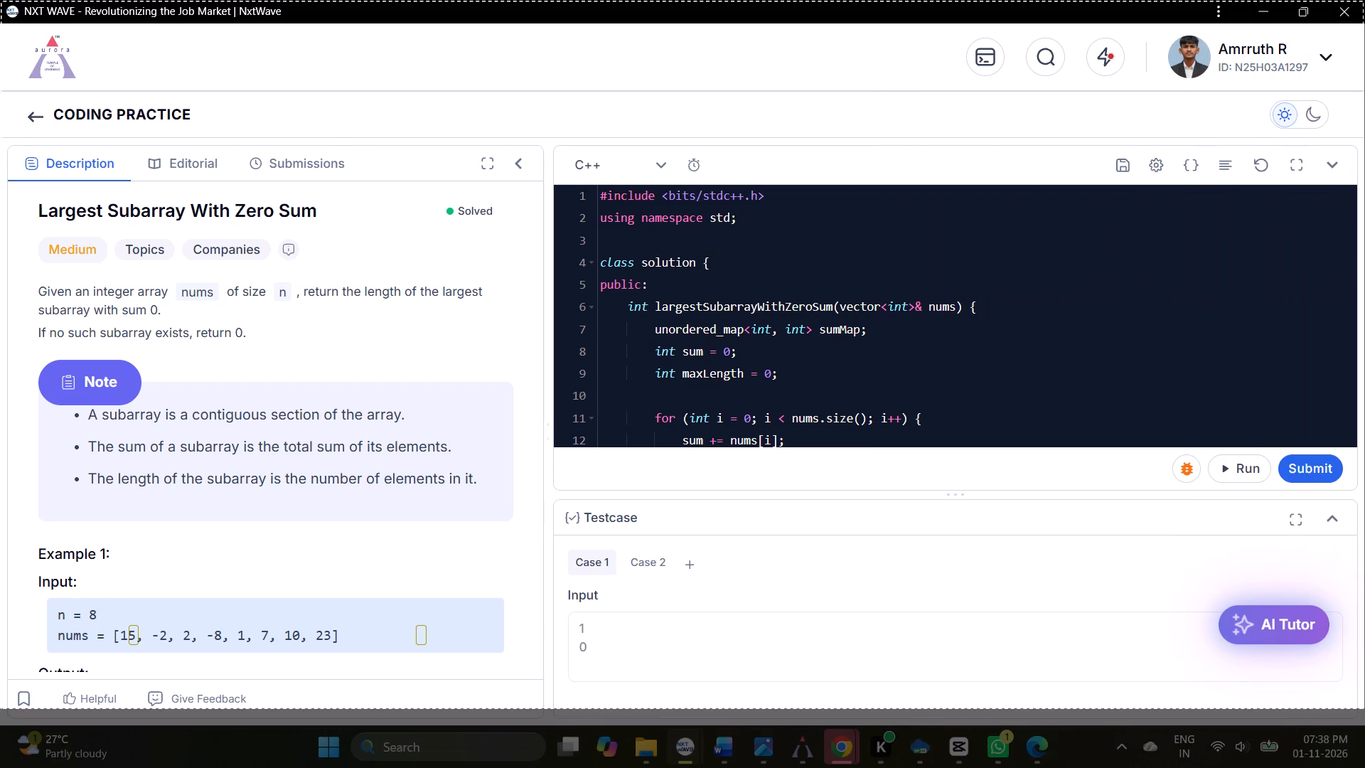
{"action": "left_click_drag", "start_coordinate": [1364, 708], "coordinate": [1364, 727]}
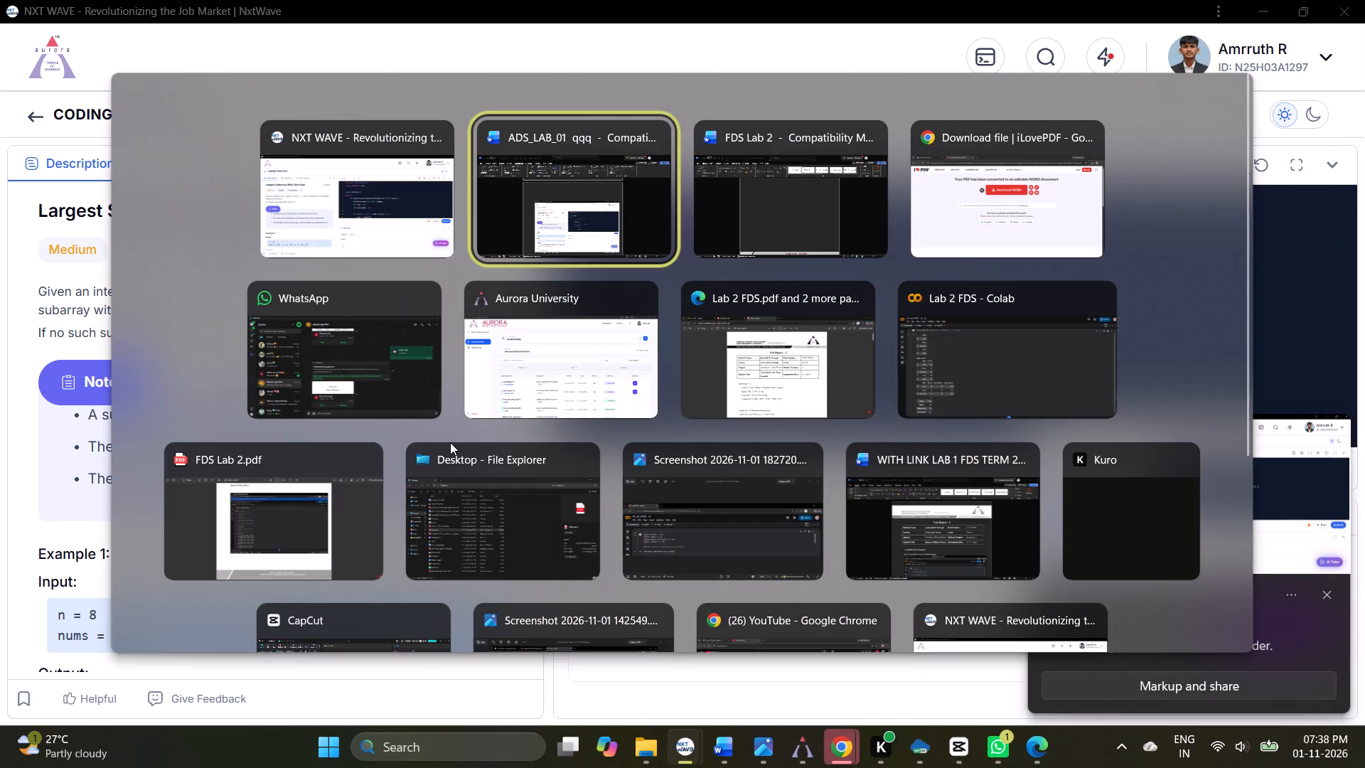
In the ADS_LAB_01 report, paste the new capture just below the old Largest Subarray With Zero Sum screenshot.
{"action": "left_click", "coordinate": [684, 434]}
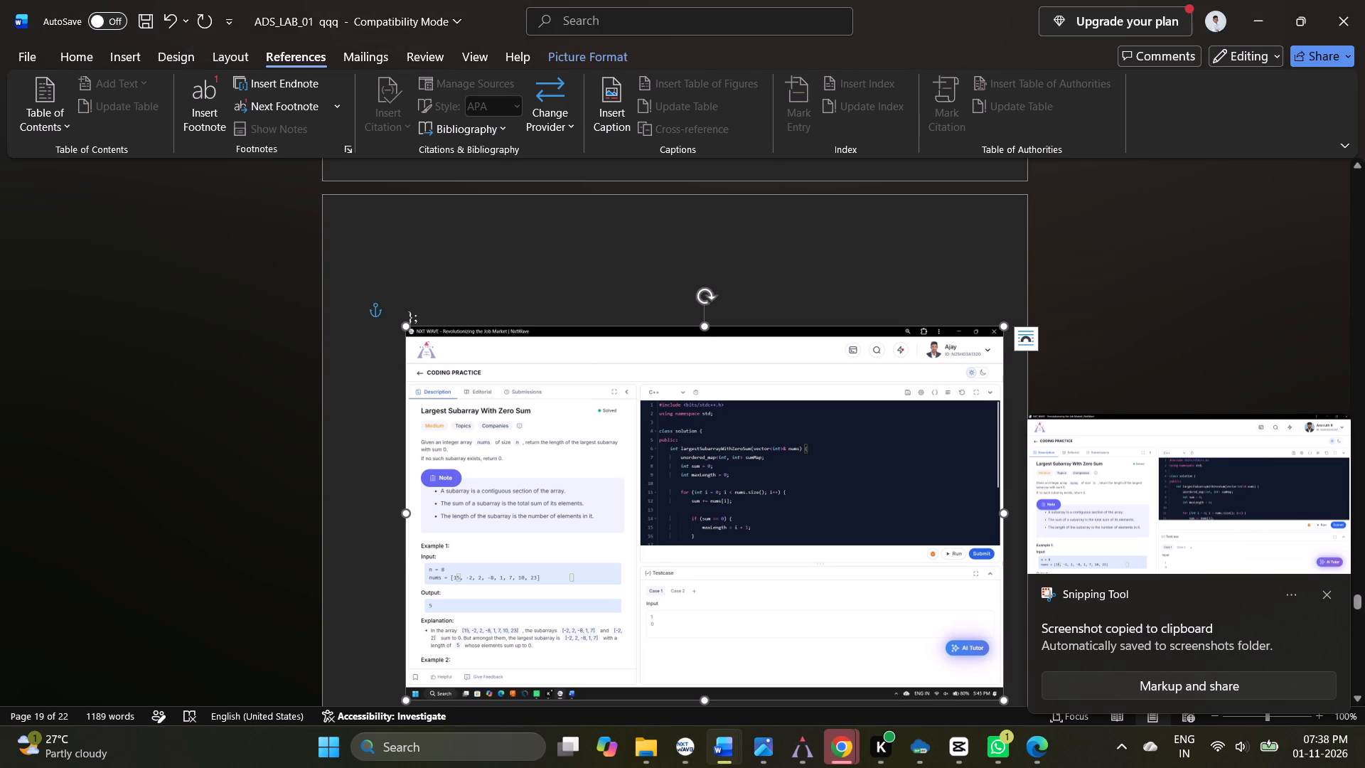
{"action": "key", "text": "ctrl+v"}
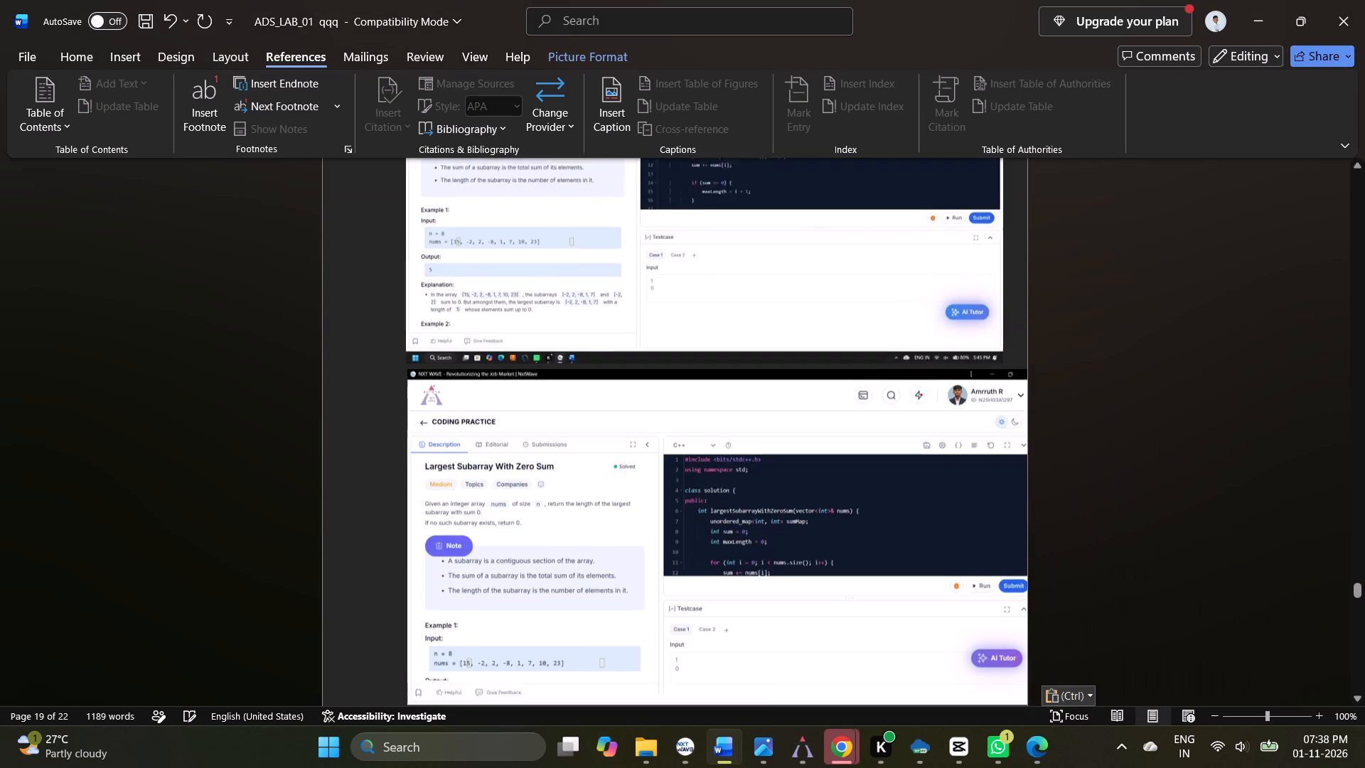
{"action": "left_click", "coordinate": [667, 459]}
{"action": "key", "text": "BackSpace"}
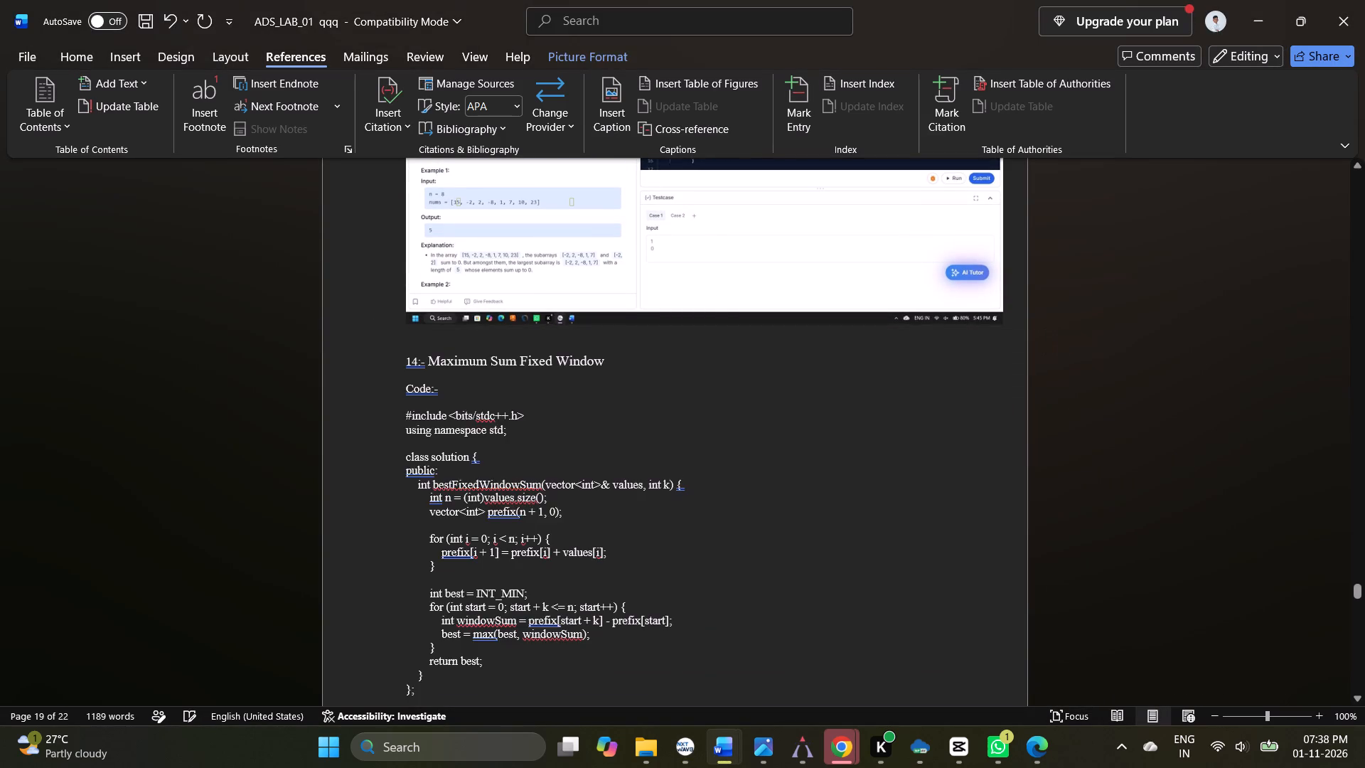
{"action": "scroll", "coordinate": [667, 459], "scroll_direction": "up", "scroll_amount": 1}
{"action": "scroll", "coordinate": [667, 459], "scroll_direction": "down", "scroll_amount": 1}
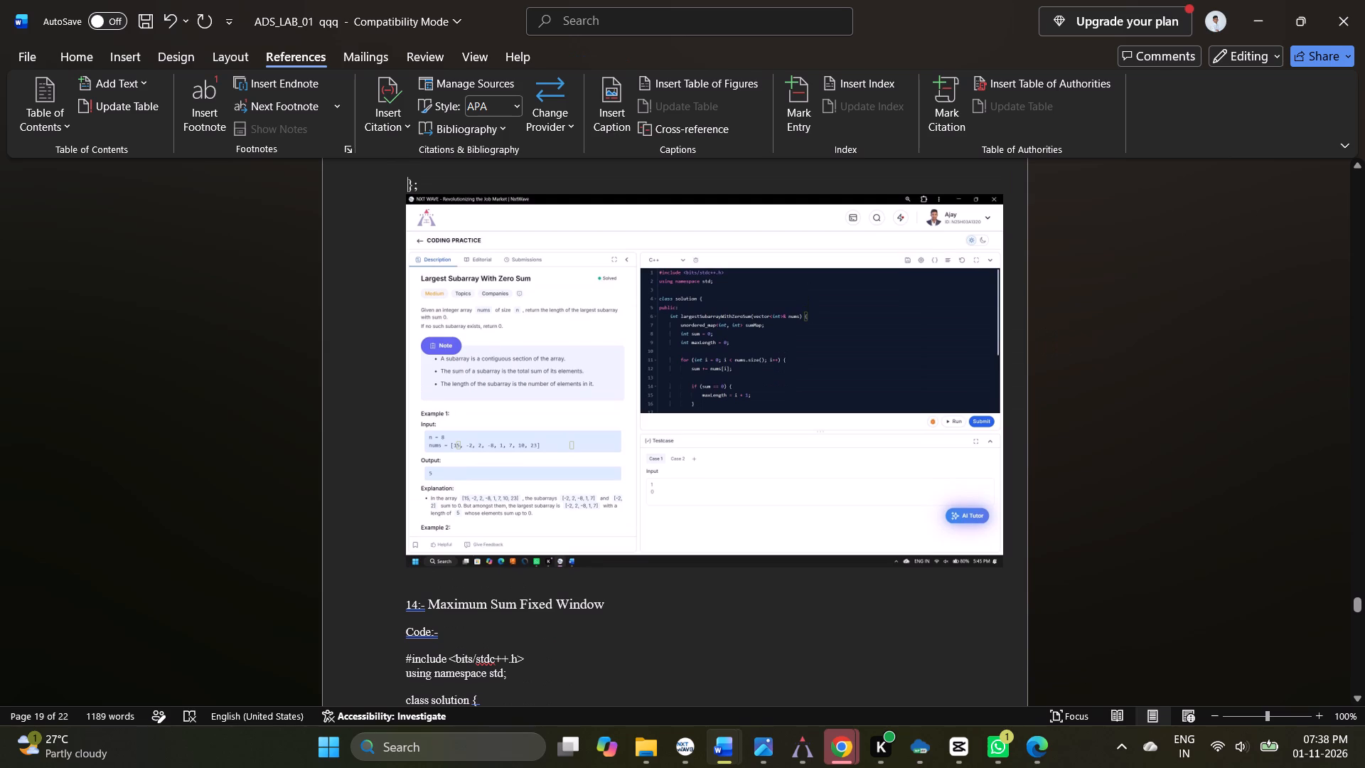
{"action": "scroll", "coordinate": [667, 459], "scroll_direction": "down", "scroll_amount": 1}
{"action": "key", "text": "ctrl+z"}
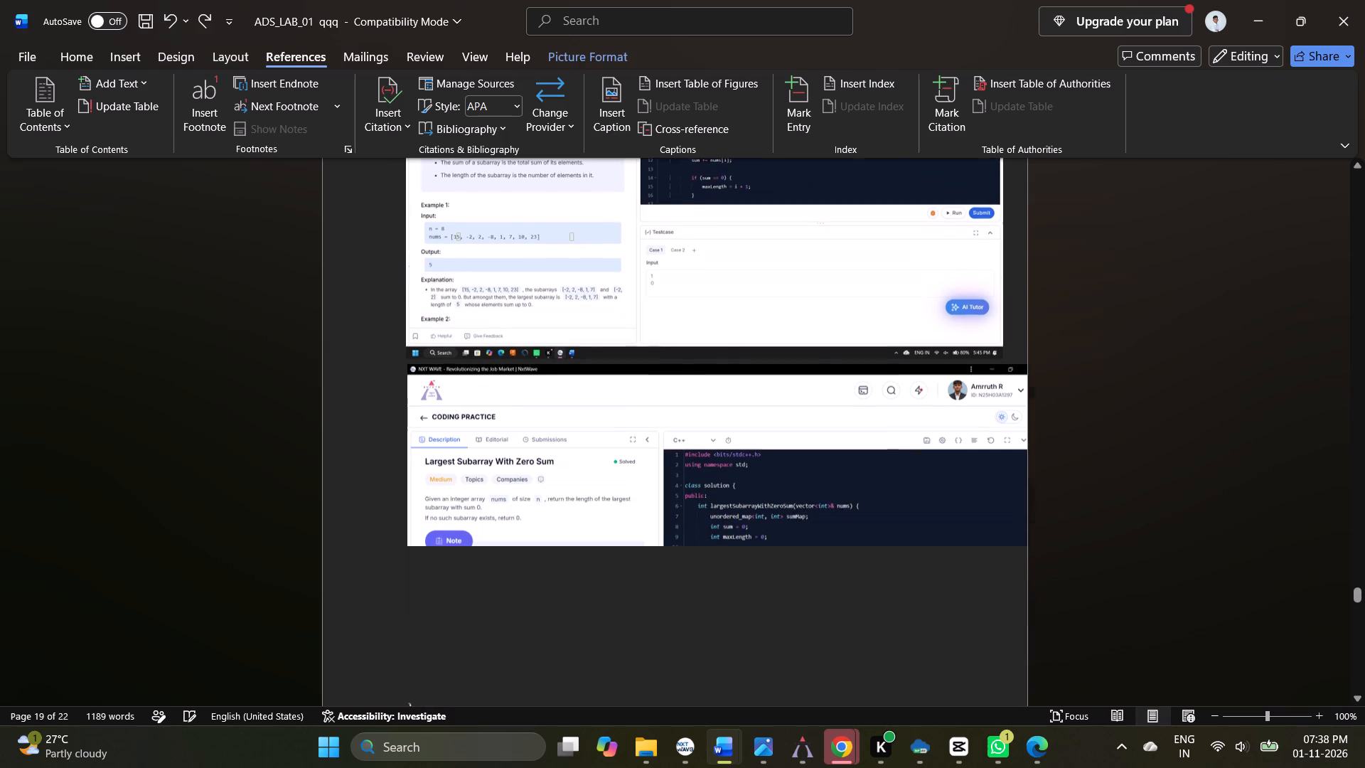
Delete the old Largest Subarray With Zero Sum screenshot, keeping the new capture, and check the surrounding pages.
{"action": "left_click", "coordinate": [727, 245]}
{"action": "key", "text": "BackSpace"}
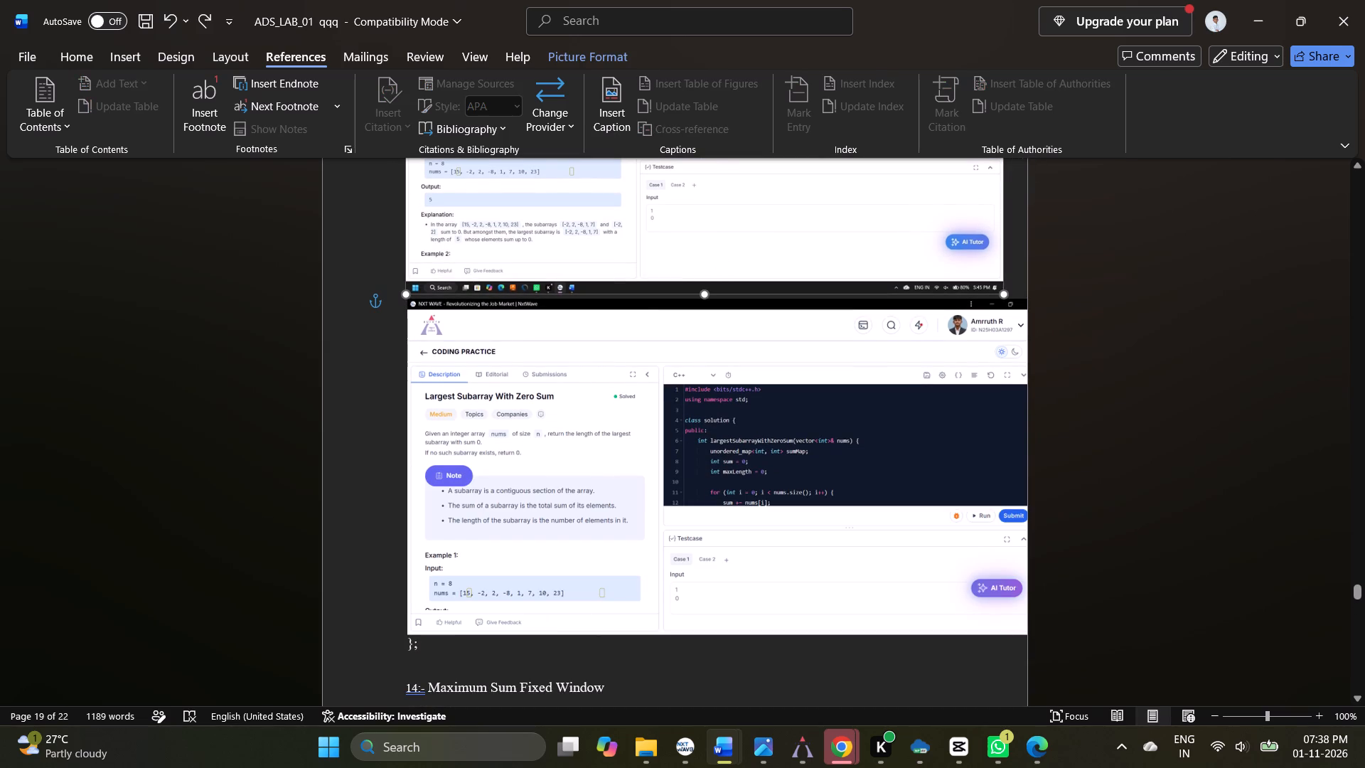
{"action": "scroll", "coordinate": [727, 245], "scroll_direction": "up", "scroll_amount": 10}
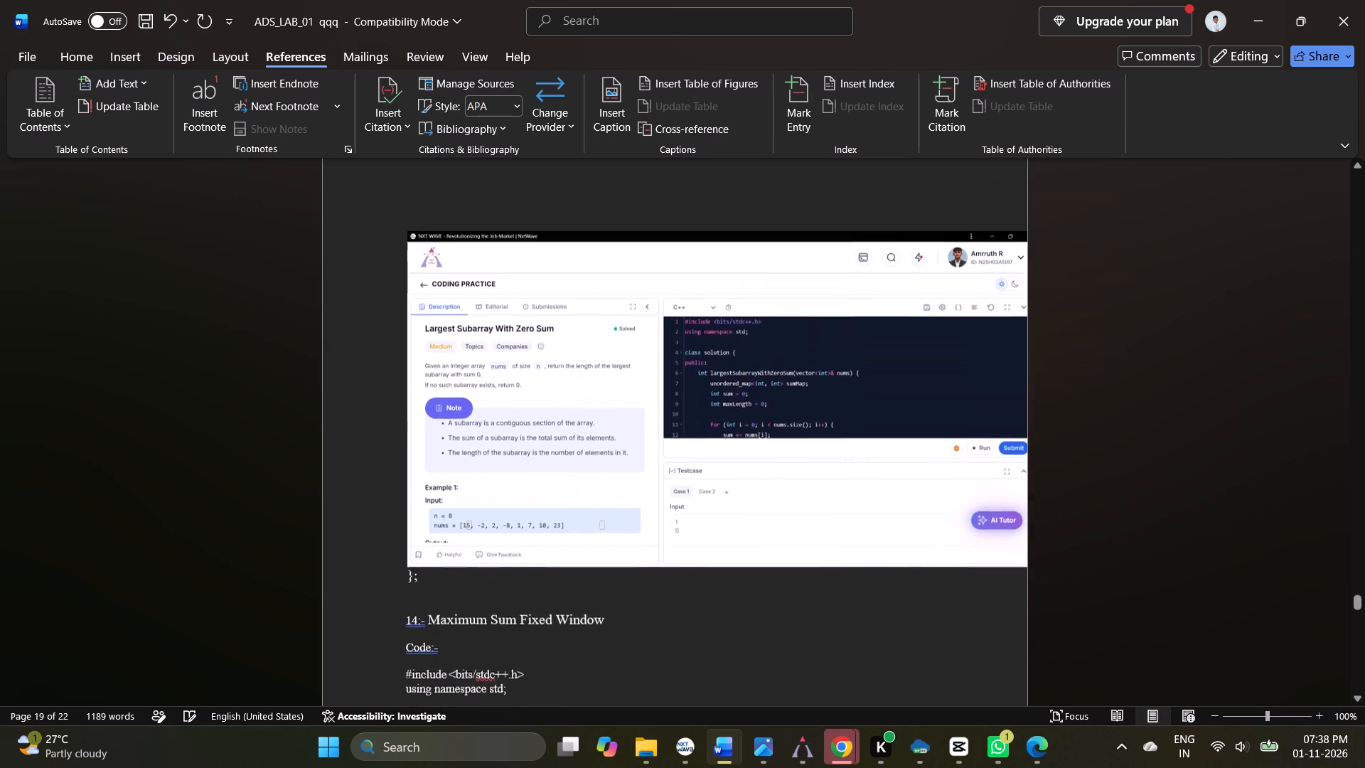
{"action": "scroll", "coordinate": [727, 245], "scroll_direction": "up", "scroll_amount": 5}
Locate the report's old Maximum Sum Fixed Window screenshot, return to the NxtWave question list and find the sliding-window Coding Practice set.
{"action": "scroll", "coordinate": [727, 245], "scroll_direction": "down", "scroll_amount": 5}
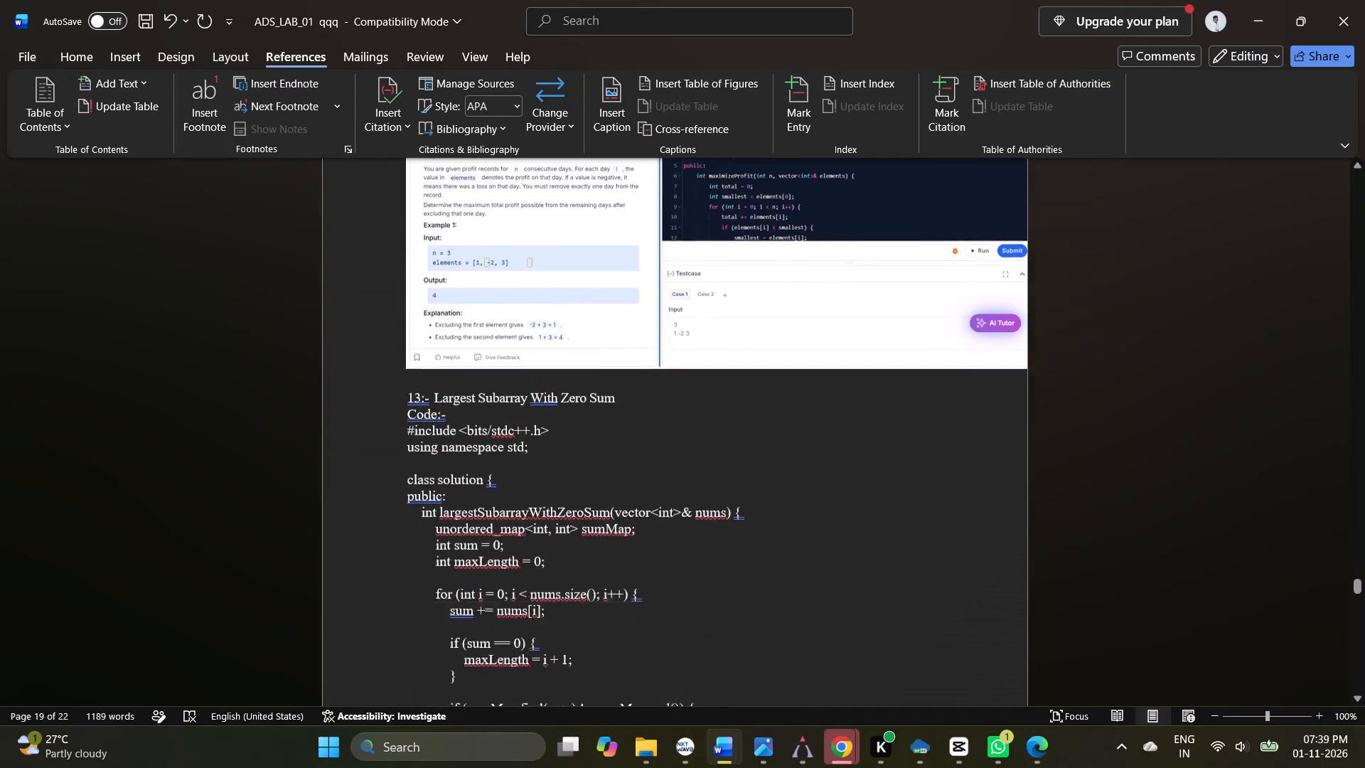
{"action": "scroll", "coordinate": [727, 245], "scroll_direction": "down", "scroll_amount": 17}
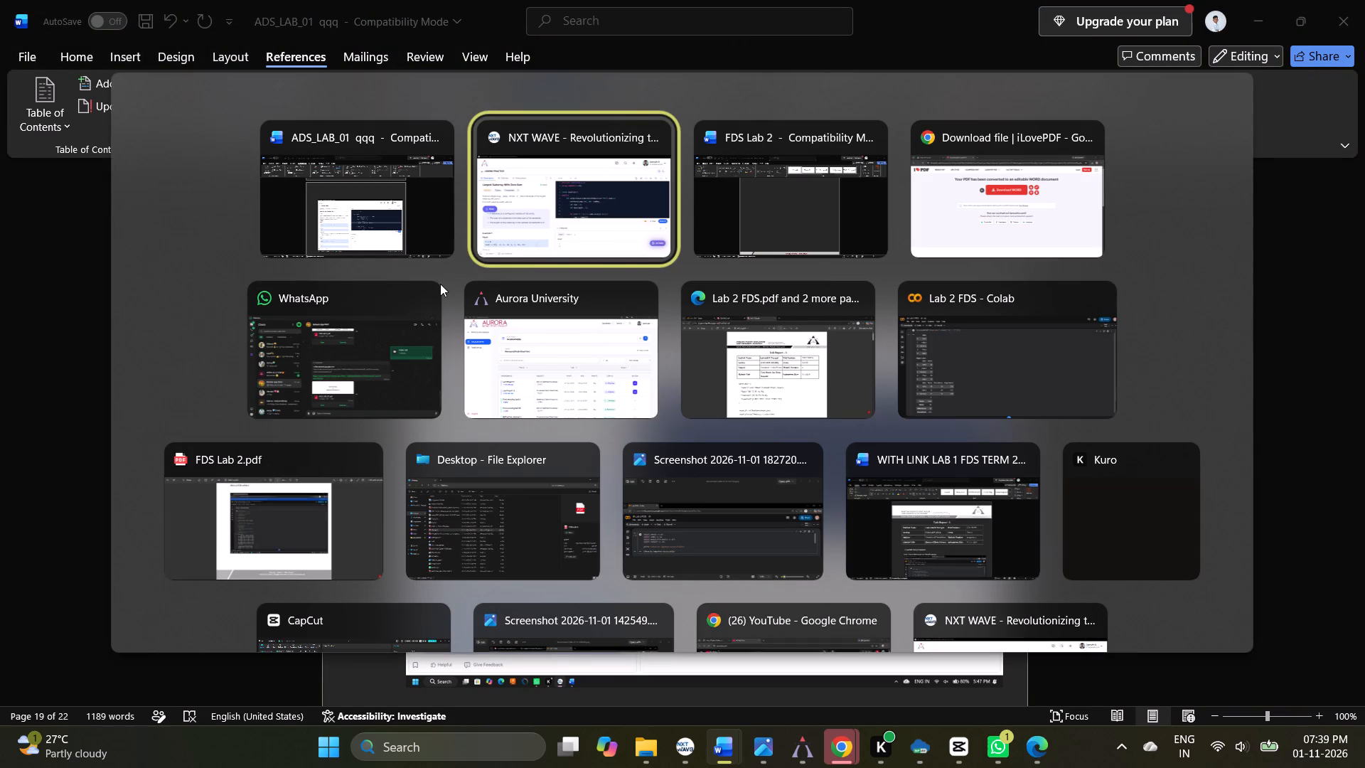
{"action": "scroll", "coordinate": [146, 323], "scroll_direction": "up", "scroll_amount": 6}
{"action": "left_click", "coordinate": [26, 110]}
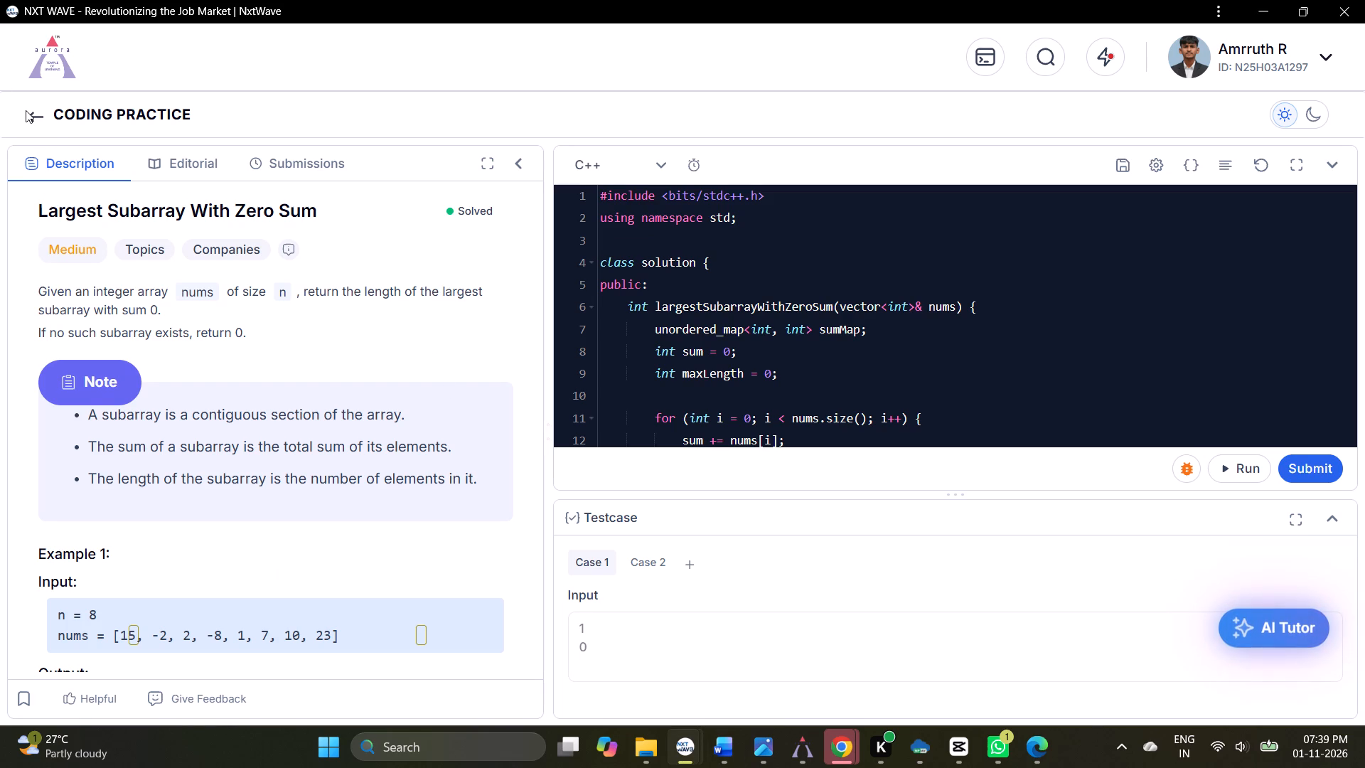
{"action": "left_click", "coordinate": [33, 114]}
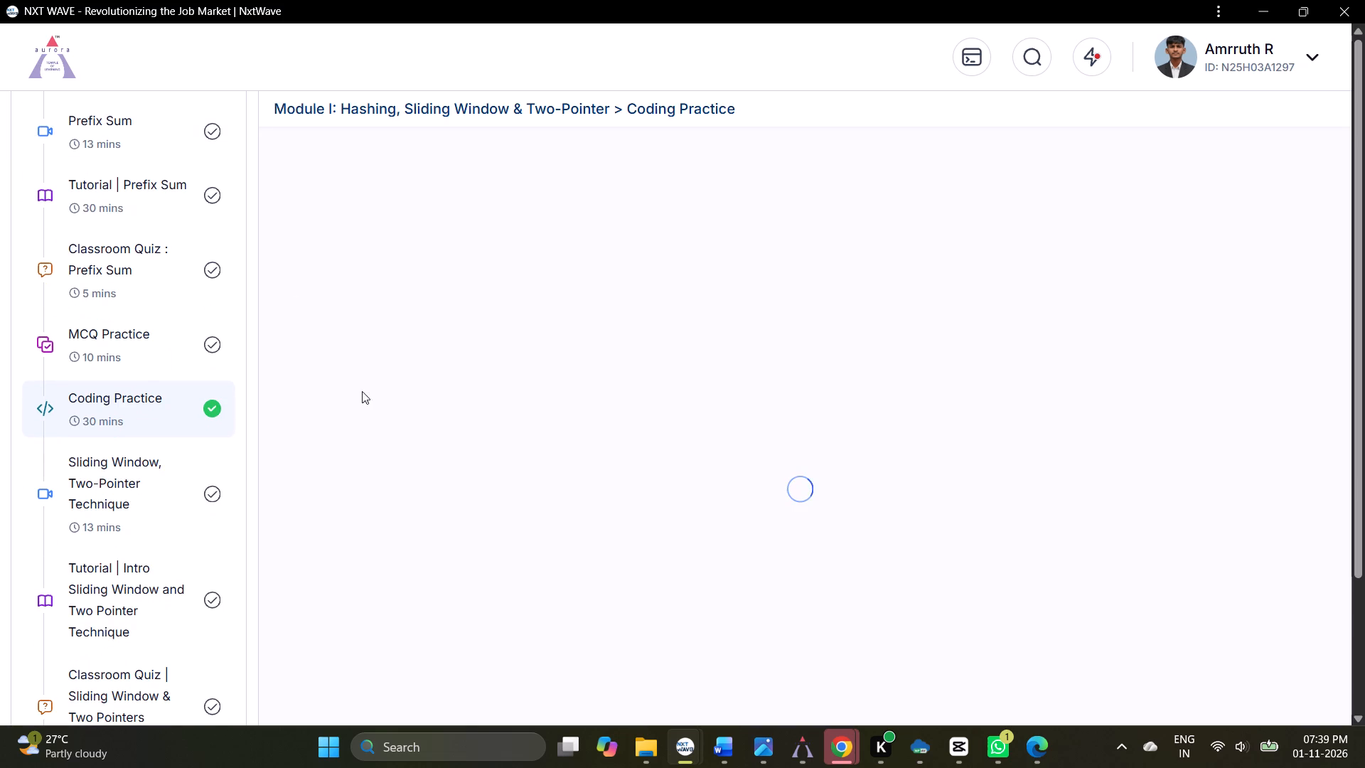
{"action": "scroll", "coordinate": [369, 428], "scroll_direction": "down", "scroll_amount": 6}
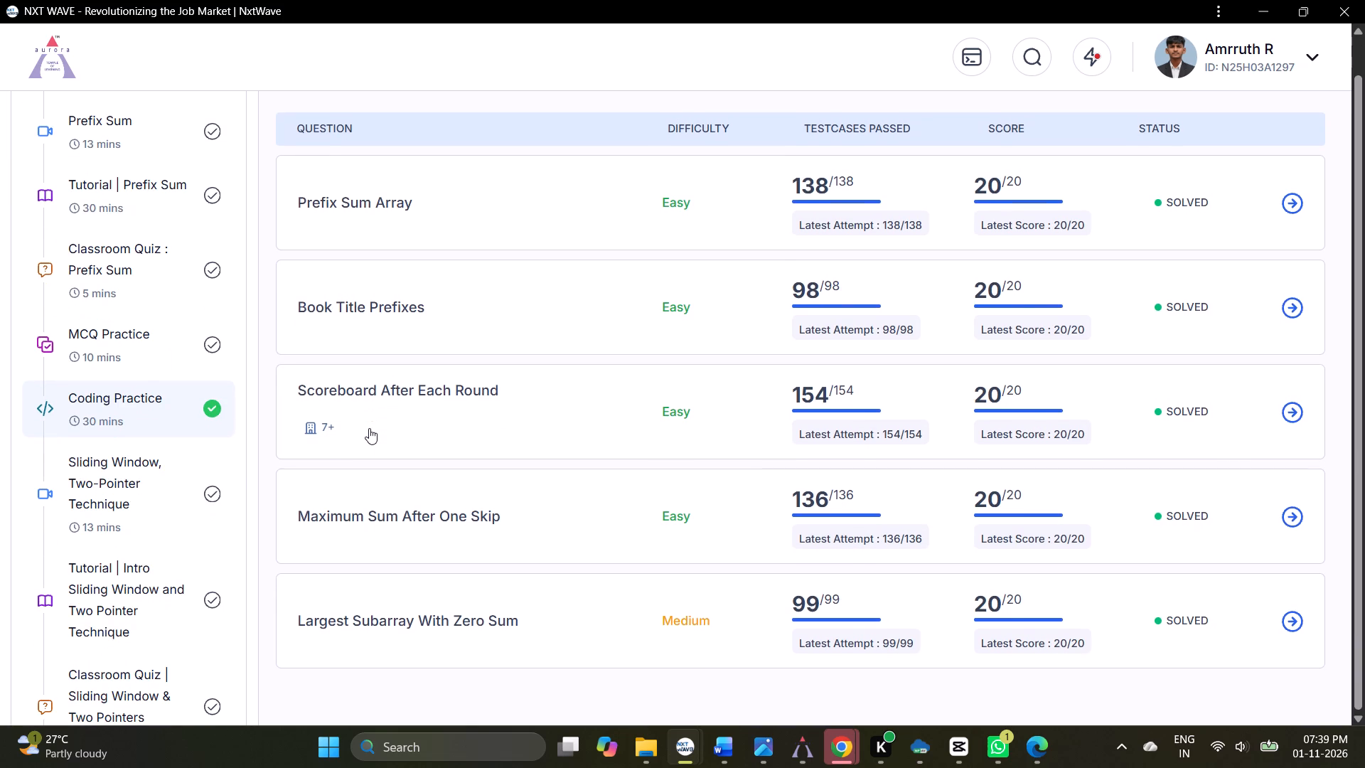
{"action": "scroll", "coordinate": [207, 537], "scroll_direction": "down", "scroll_amount": 3}
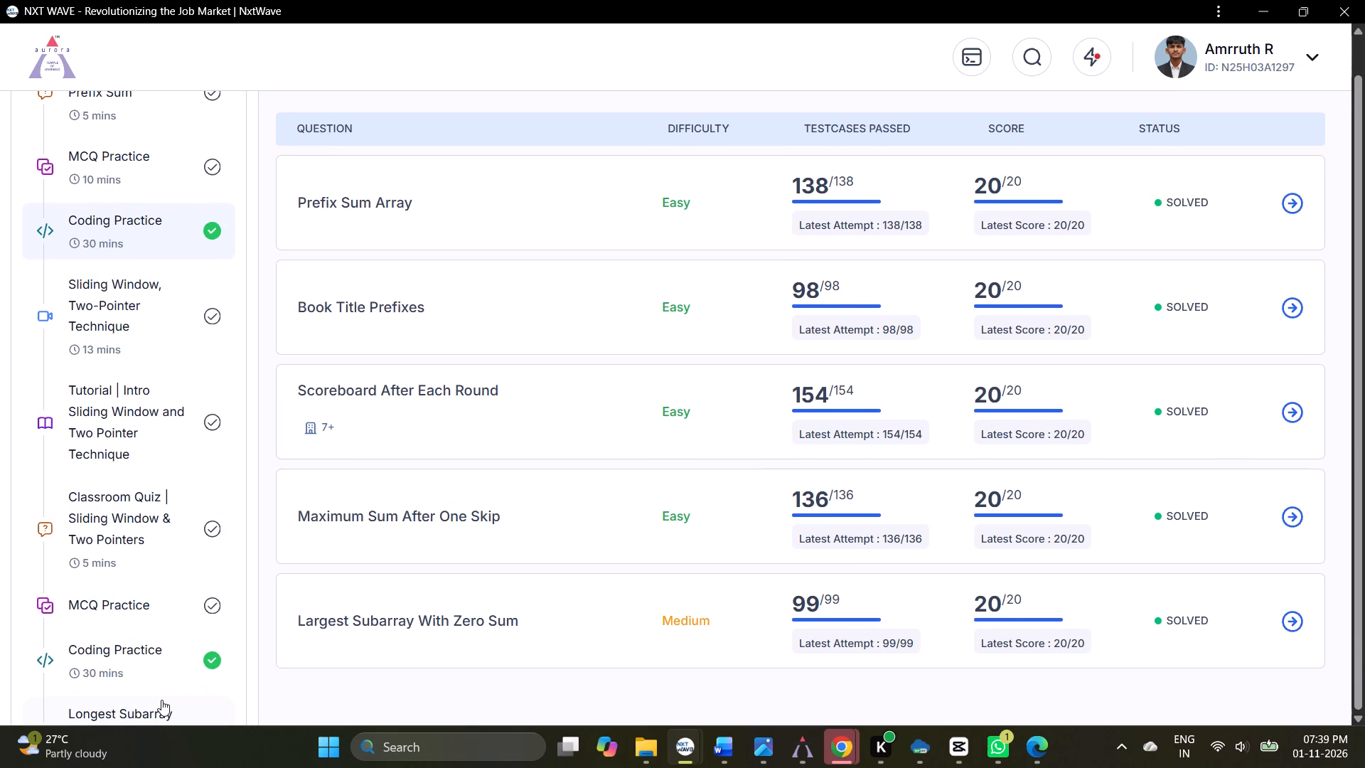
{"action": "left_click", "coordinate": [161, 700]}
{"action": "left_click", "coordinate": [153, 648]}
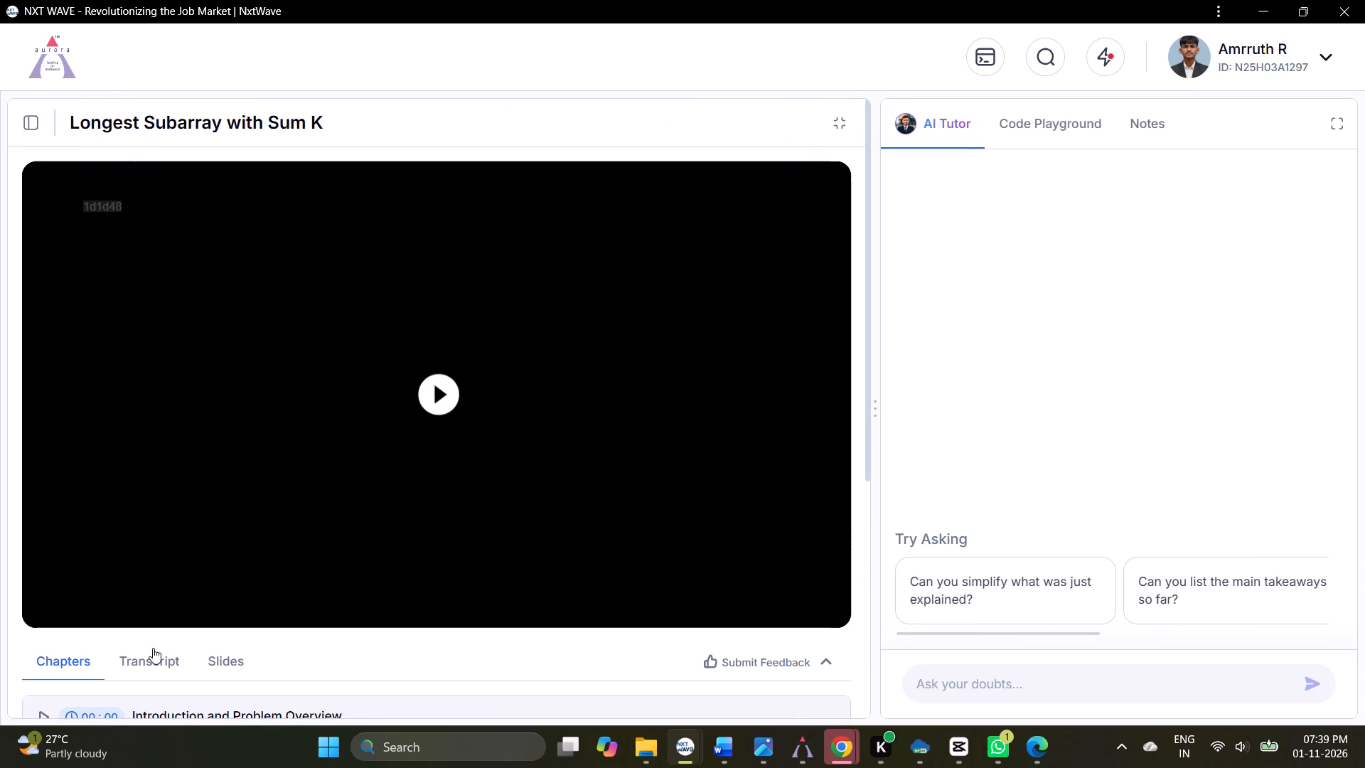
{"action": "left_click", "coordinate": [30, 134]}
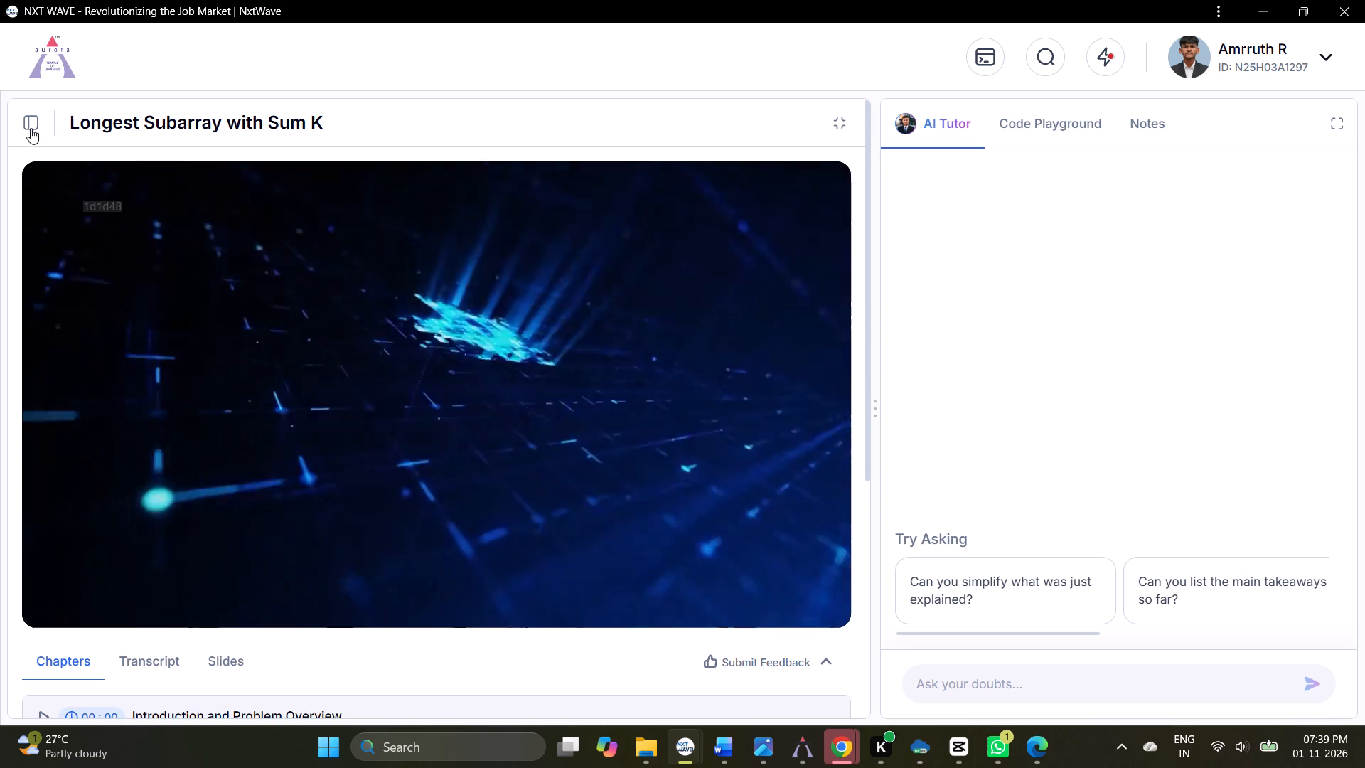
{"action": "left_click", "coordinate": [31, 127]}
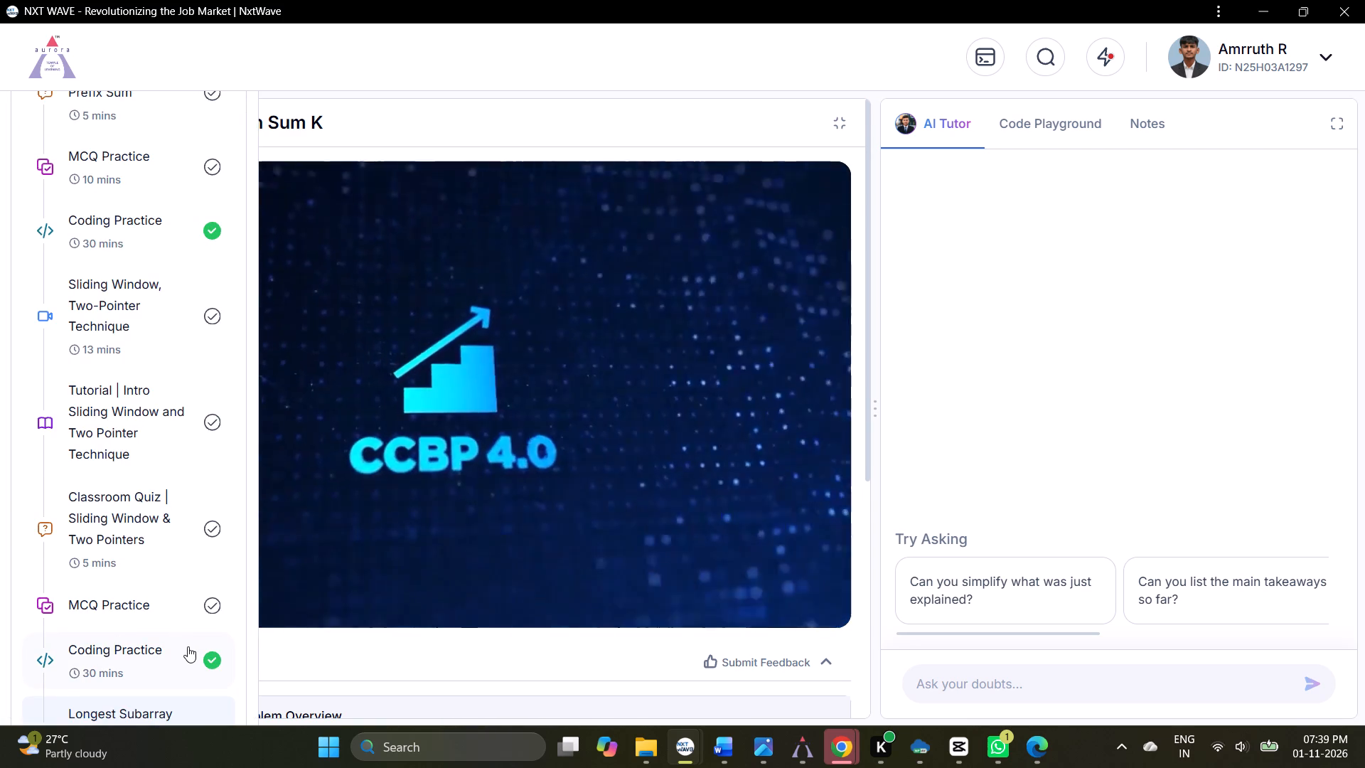
Open the Maximum Sum Fixed Window problem from the Coding Practice set that follows the sliding-window lessons.
{"action": "left_click", "coordinate": [188, 646]}
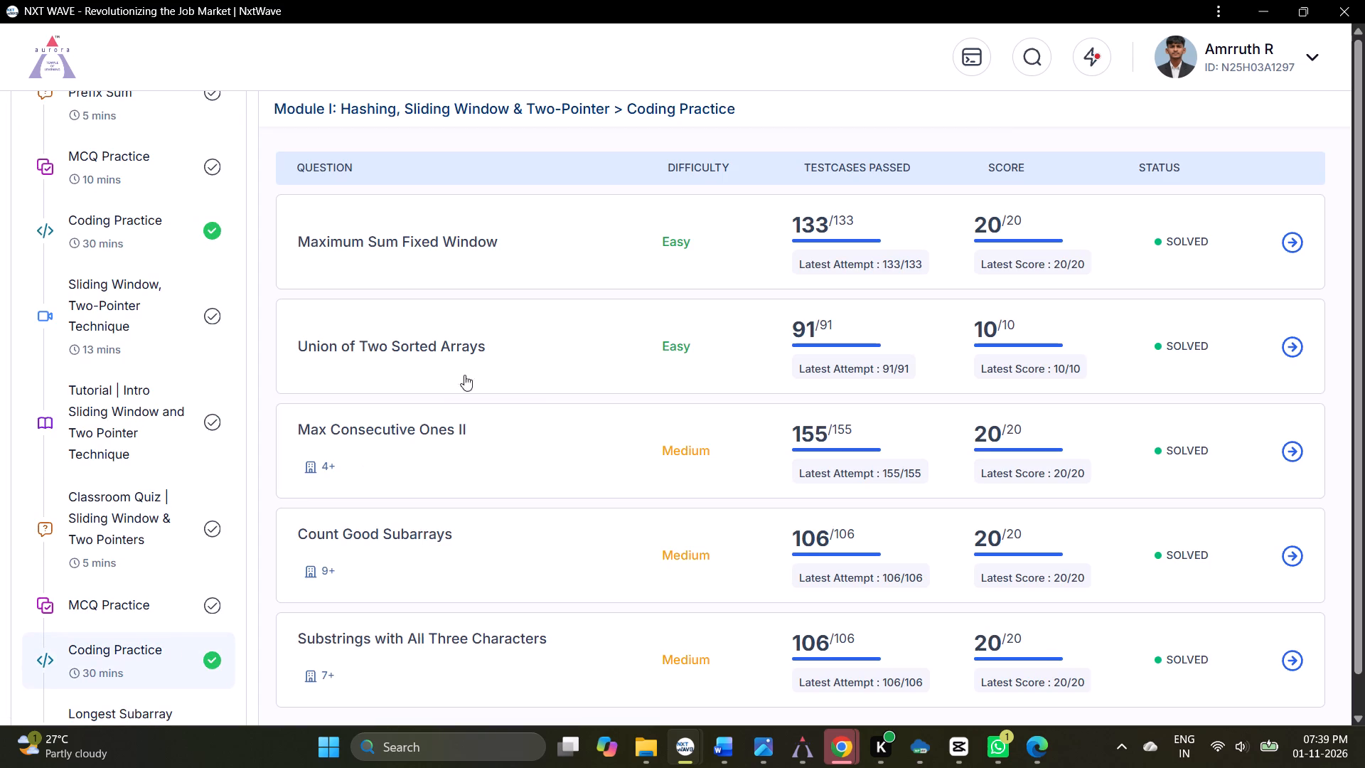
{"action": "left_click", "coordinate": [754, 218]}
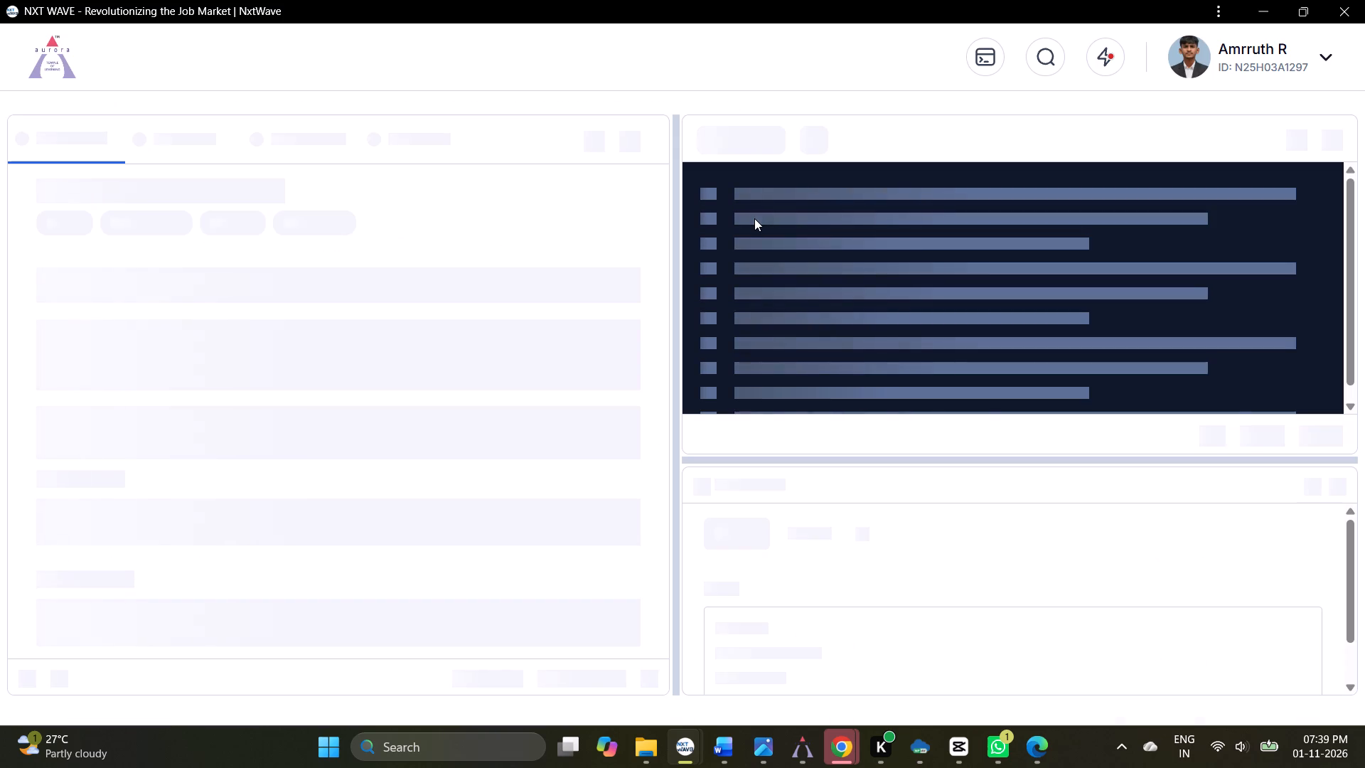
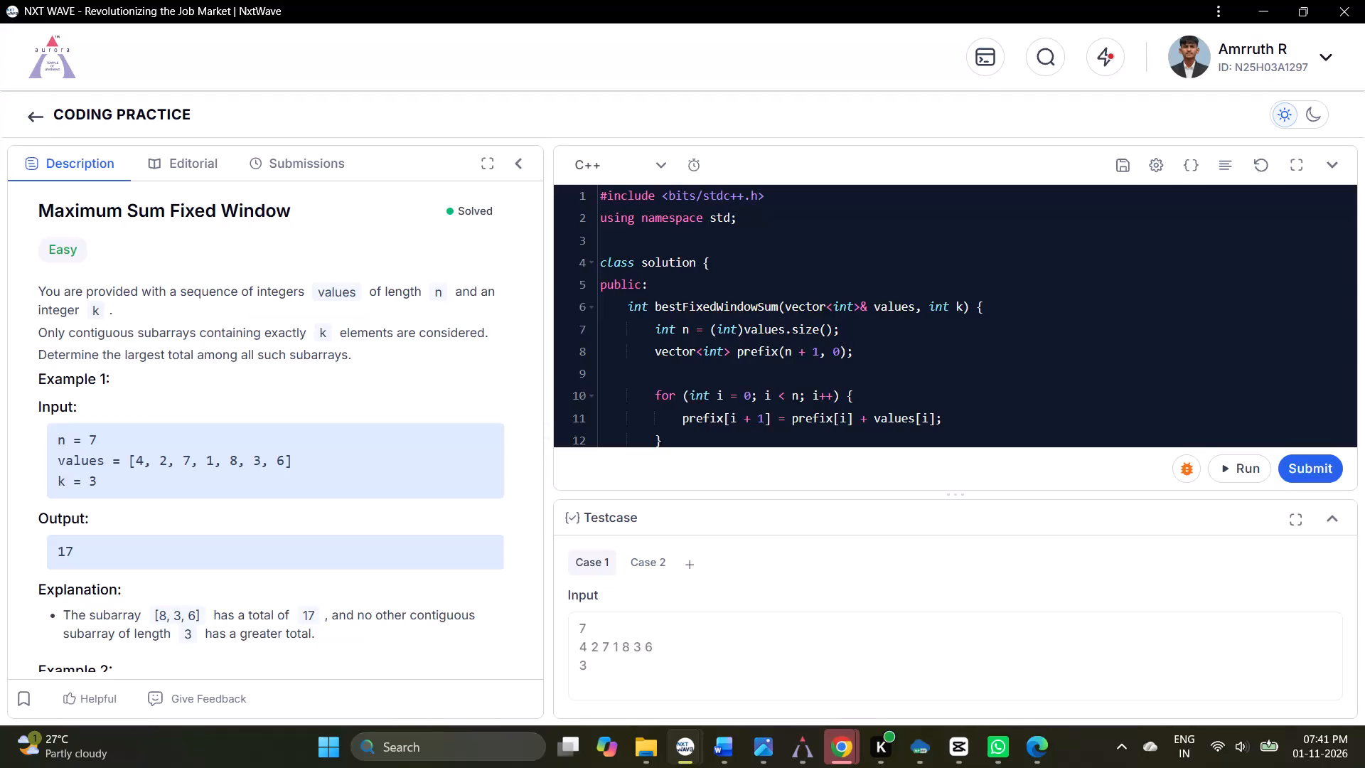
Capture the Maximum Sum Fixed Window problem page as a screenshot, leaving out the taskbar.
{"action": "key", "text": "Print"}
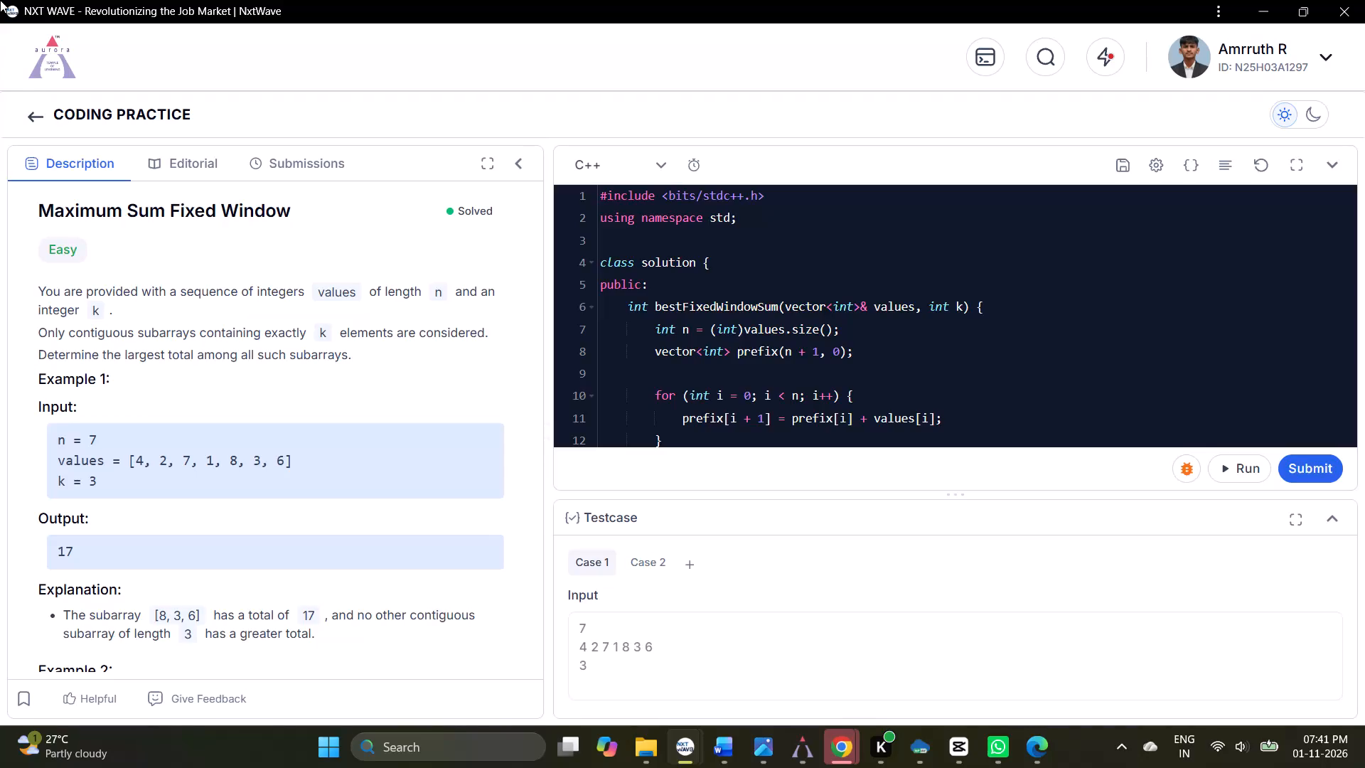
{"action": "double_click", "coordinate": [0, 0]}
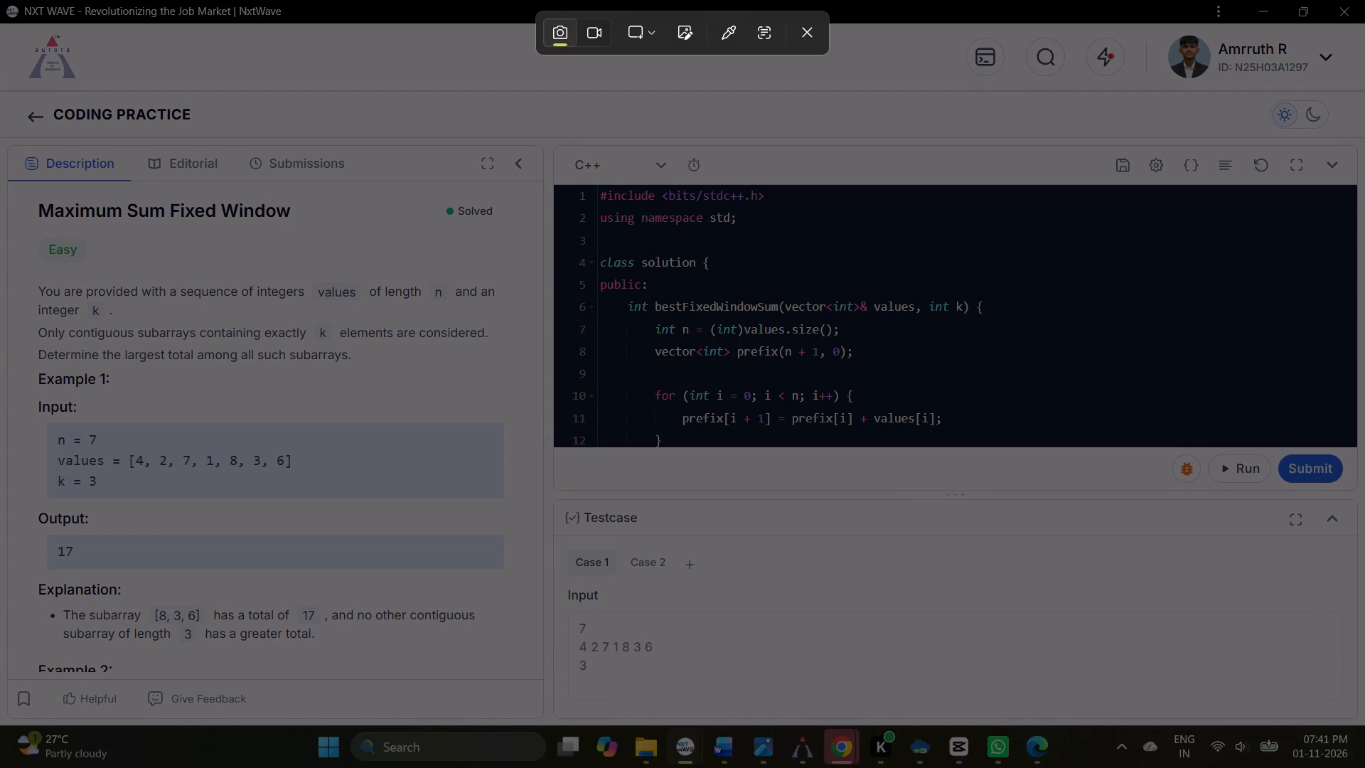
{"action": "left_click", "coordinate": [0, 0]}
{"action": "left_click_drag", "start_coordinate": [0, 0], "coordinate": [1218, 654]}
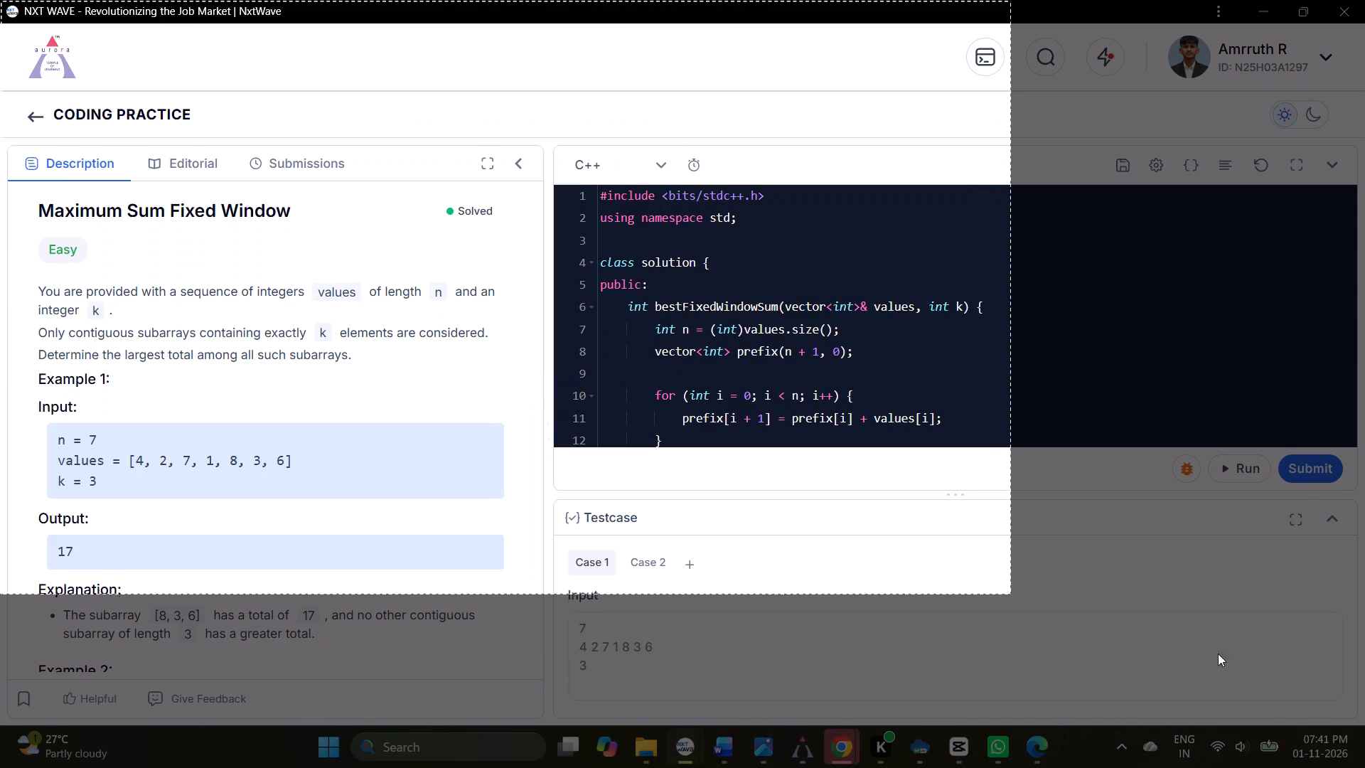
{"action": "left_click_drag", "start_coordinate": [1218, 654], "coordinate": [1364, 722]}
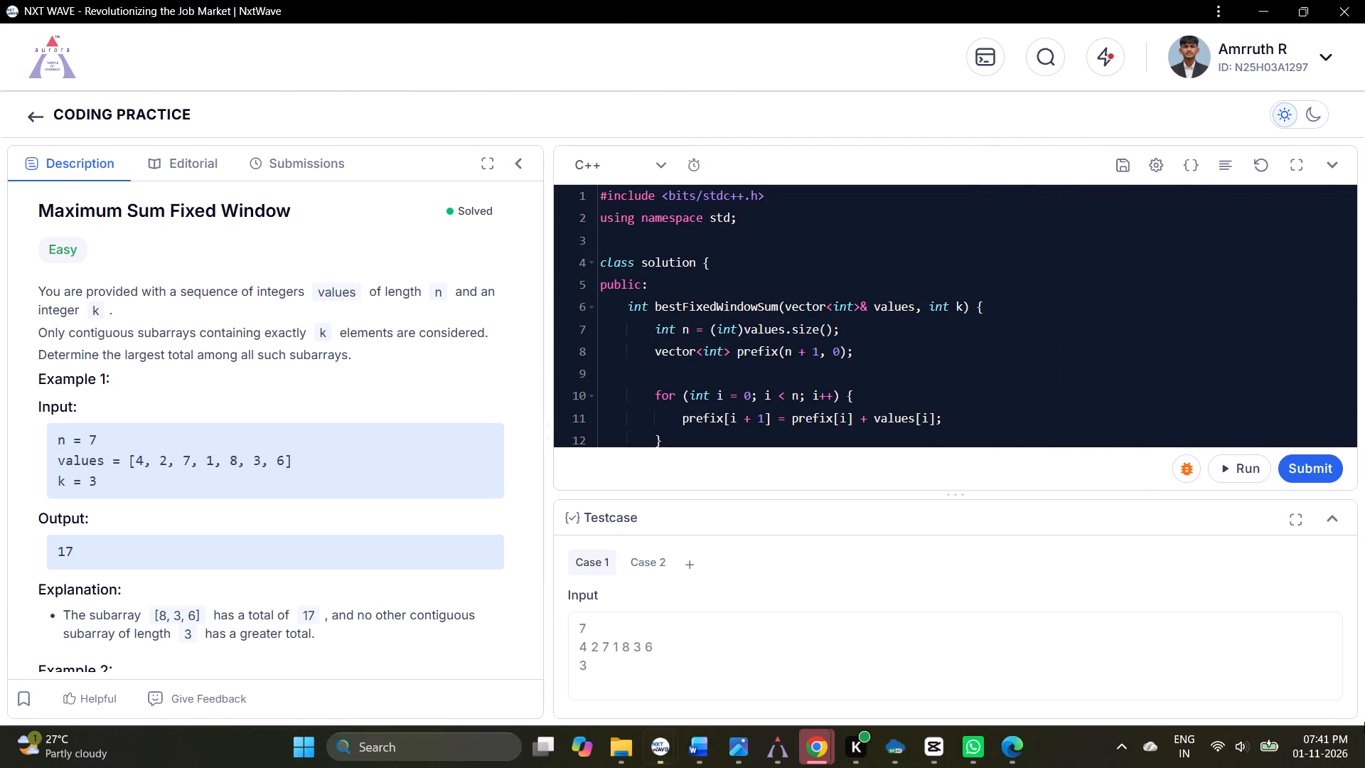
{"action": "scroll", "coordinate": [796, 559], "scroll_direction": "right", "scroll_amount": 1}
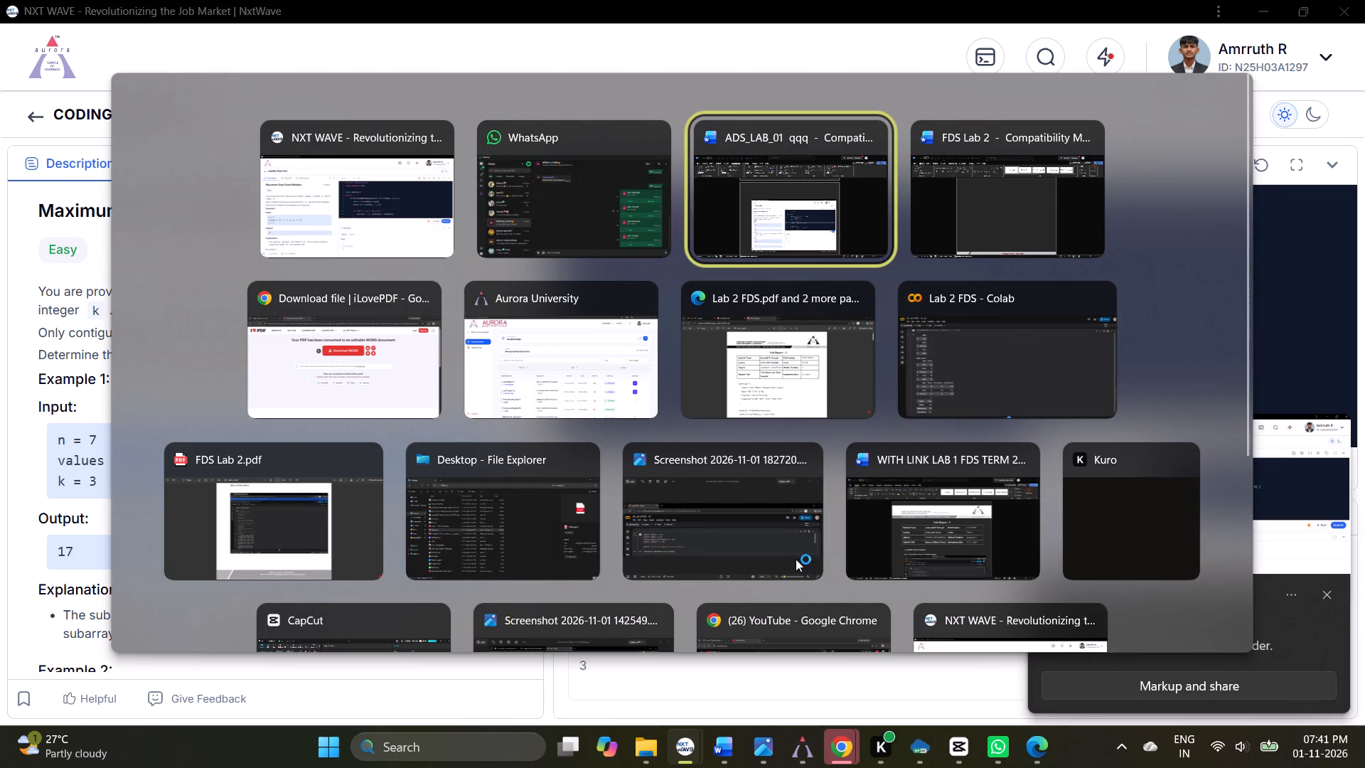
In the ADS_LAB_01 report, paste the new Maximum Sum Fixed Window capture and delete the old screenshot beside it.
{"action": "left_click", "coordinate": [688, 521]}
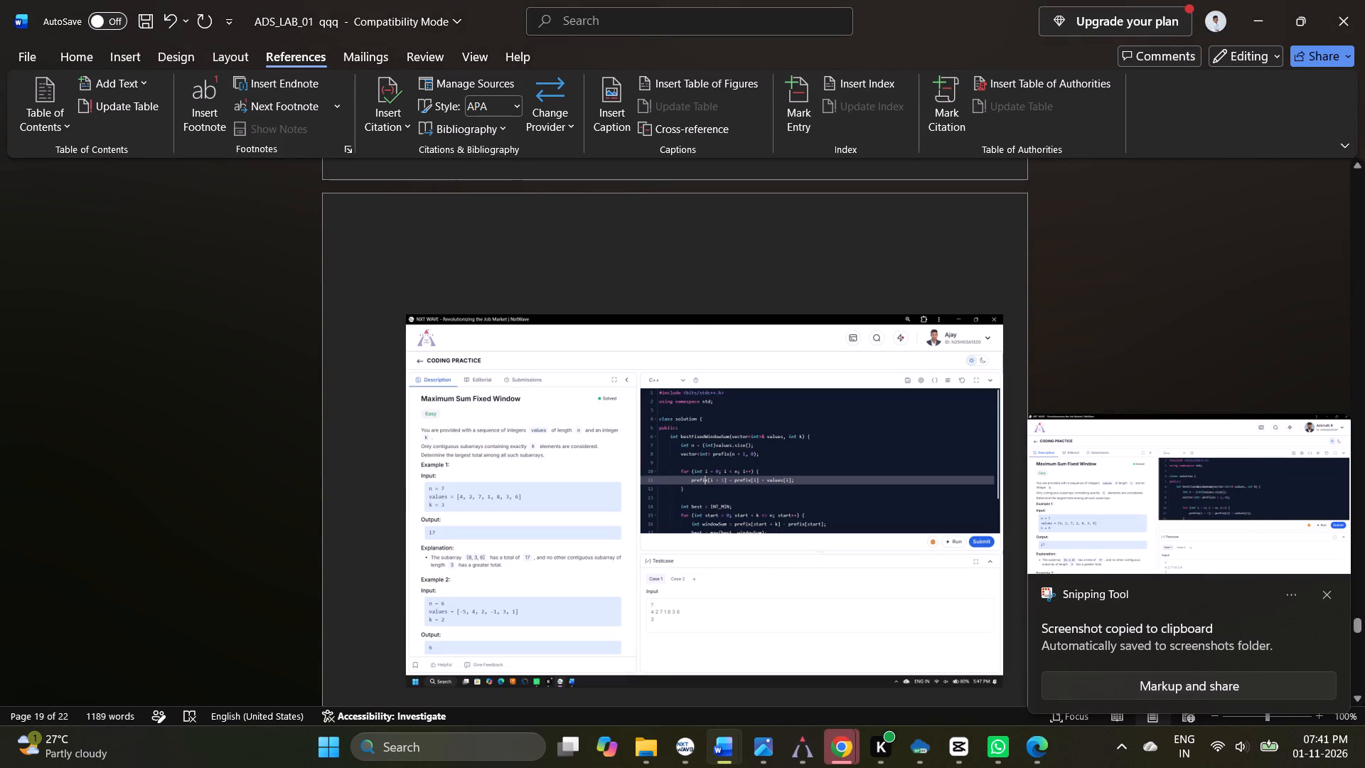
{"action": "key", "text": "ctrl+v"}
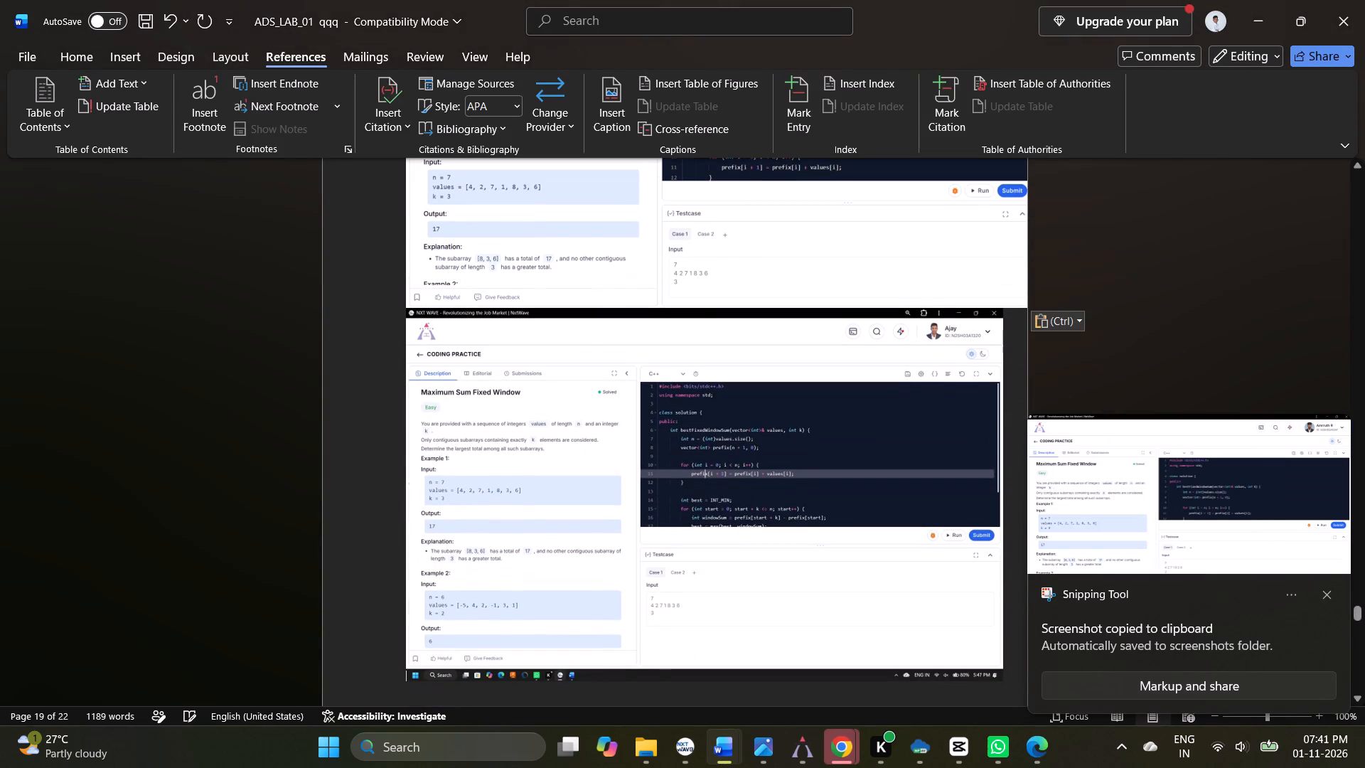
{"action": "left_click_drag", "start_coordinate": [714, 526], "coordinate": [938, 170]}
{"action": "key", "text": "BackSpace"}
Select the report's old Union of Two Sorted Arrays screenshot, and open that problem from NxtWave's Coding Practice list.
{"action": "scroll", "coordinate": [938, 170], "scroll_direction": "down", "scroll_amount": 6}
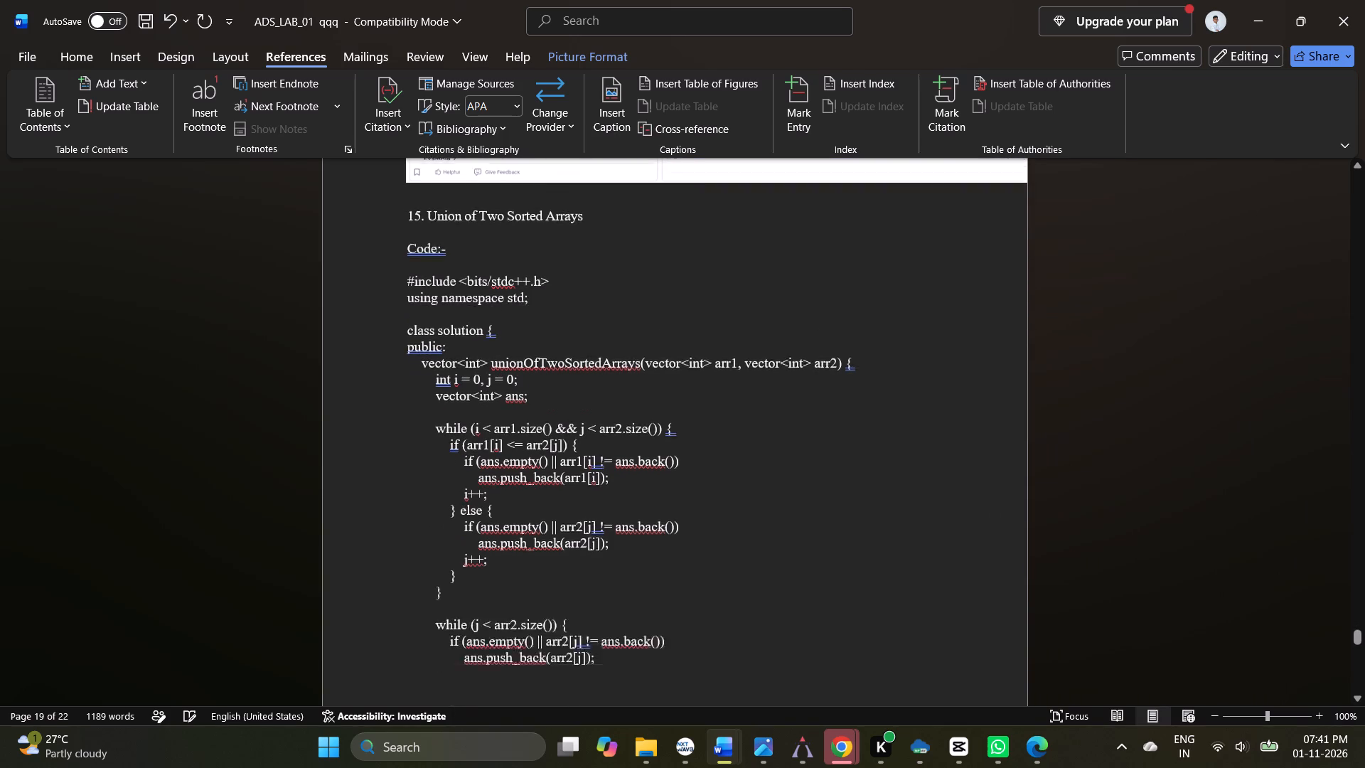
{"action": "scroll", "coordinate": [938, 170], "scroll_direction": "down", "scroll_amount": 3}
{"action": "left_click", "coordinate": [610, 474]}
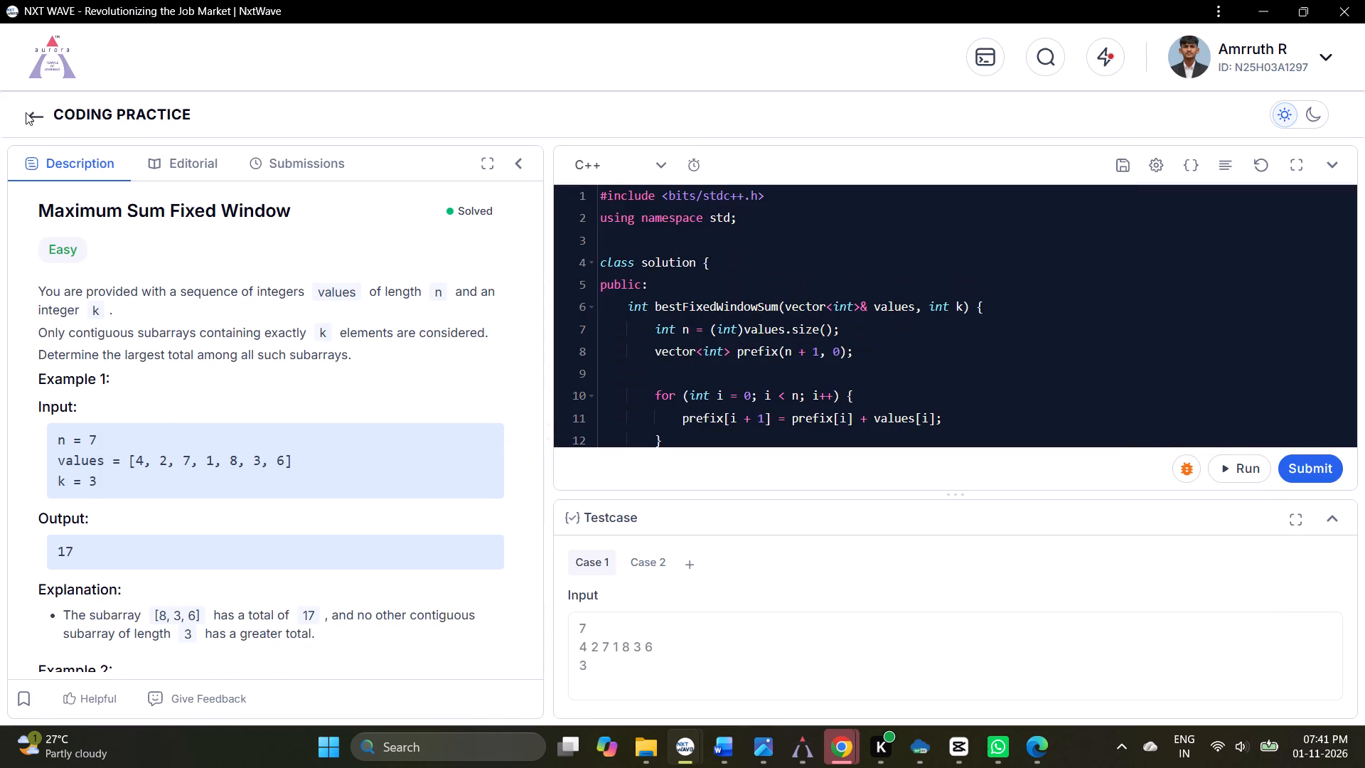
{"action": "left_click", "coordinate": [32, 116]}
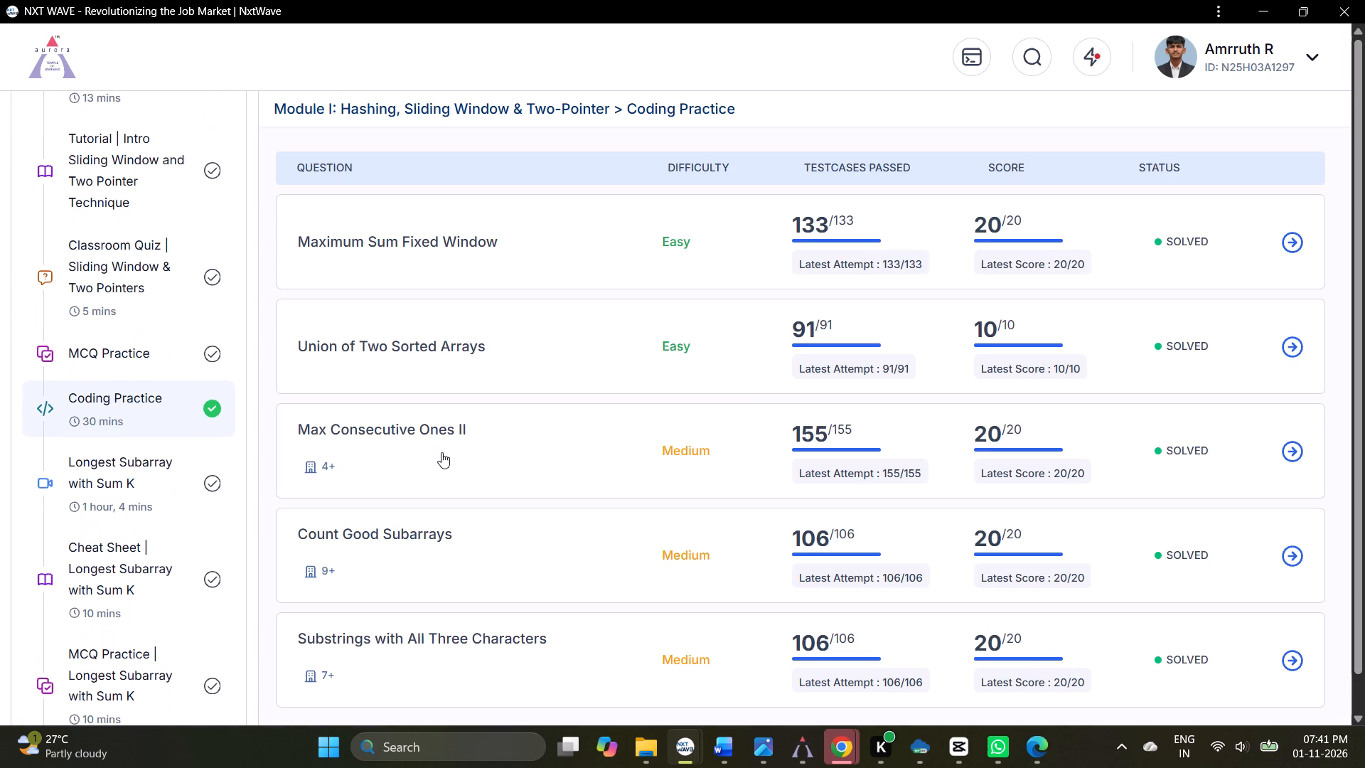
{"action": "left_click", "coordinate": [572, 345]}
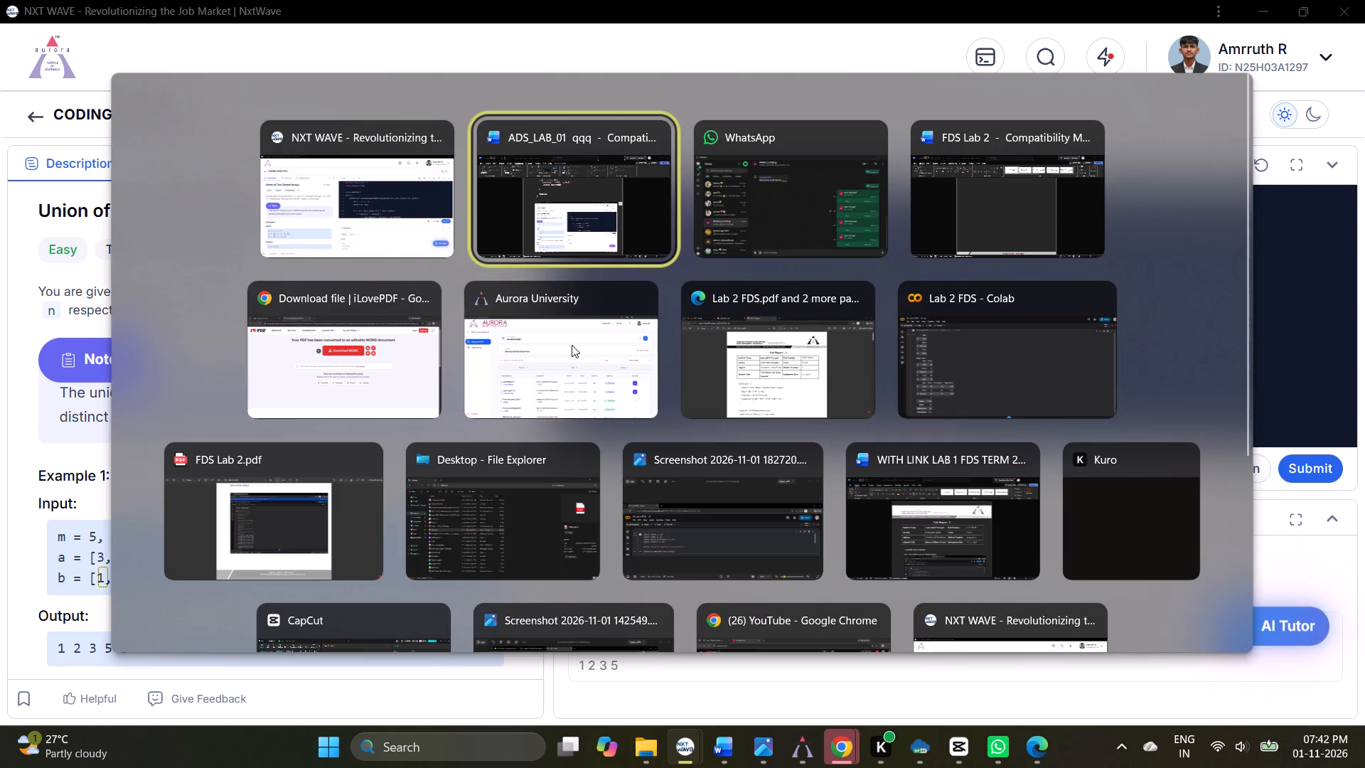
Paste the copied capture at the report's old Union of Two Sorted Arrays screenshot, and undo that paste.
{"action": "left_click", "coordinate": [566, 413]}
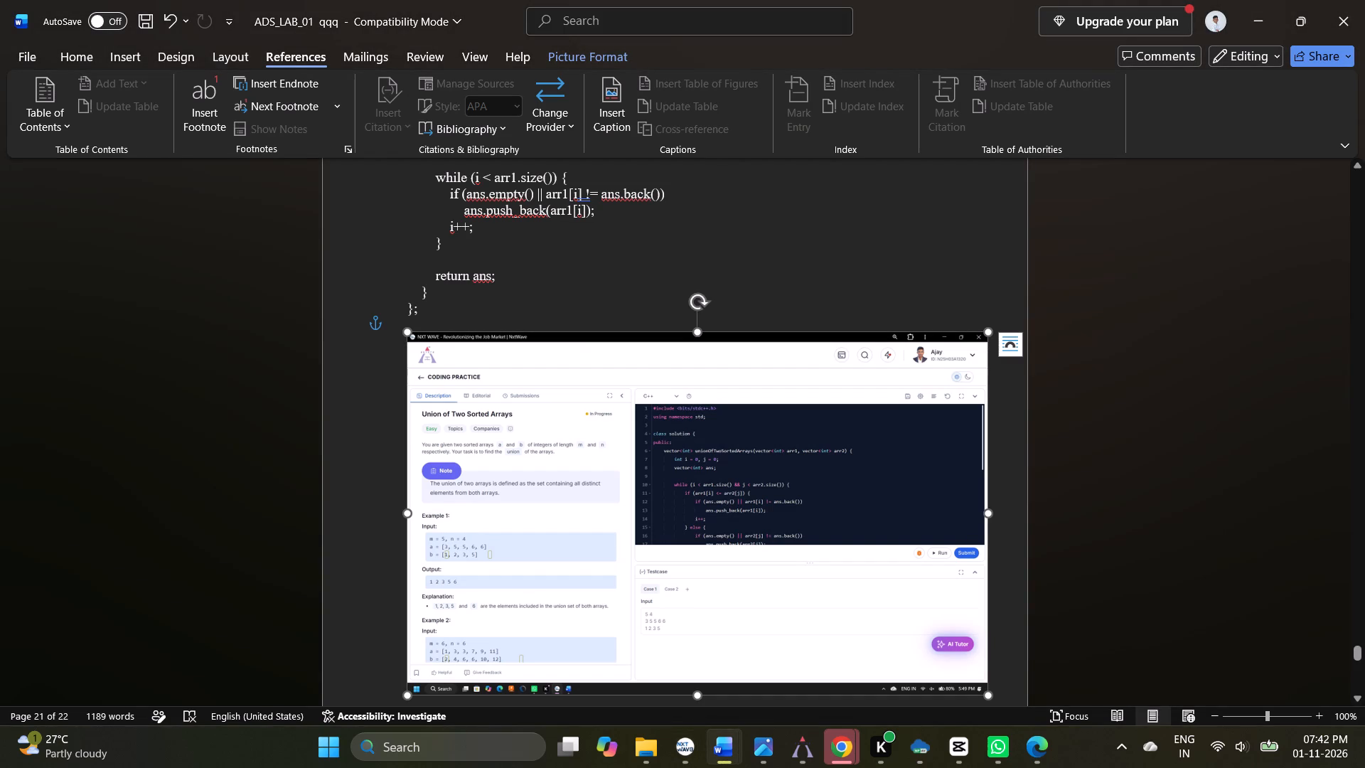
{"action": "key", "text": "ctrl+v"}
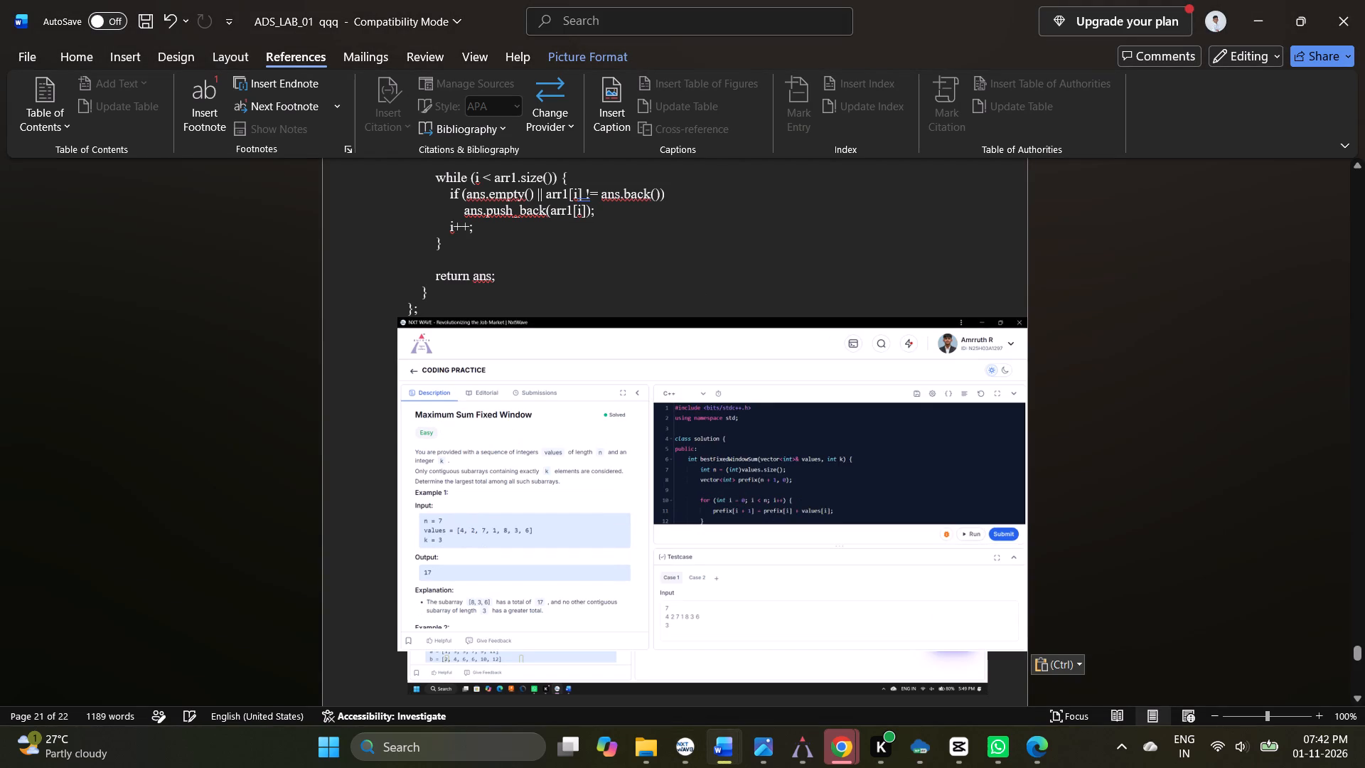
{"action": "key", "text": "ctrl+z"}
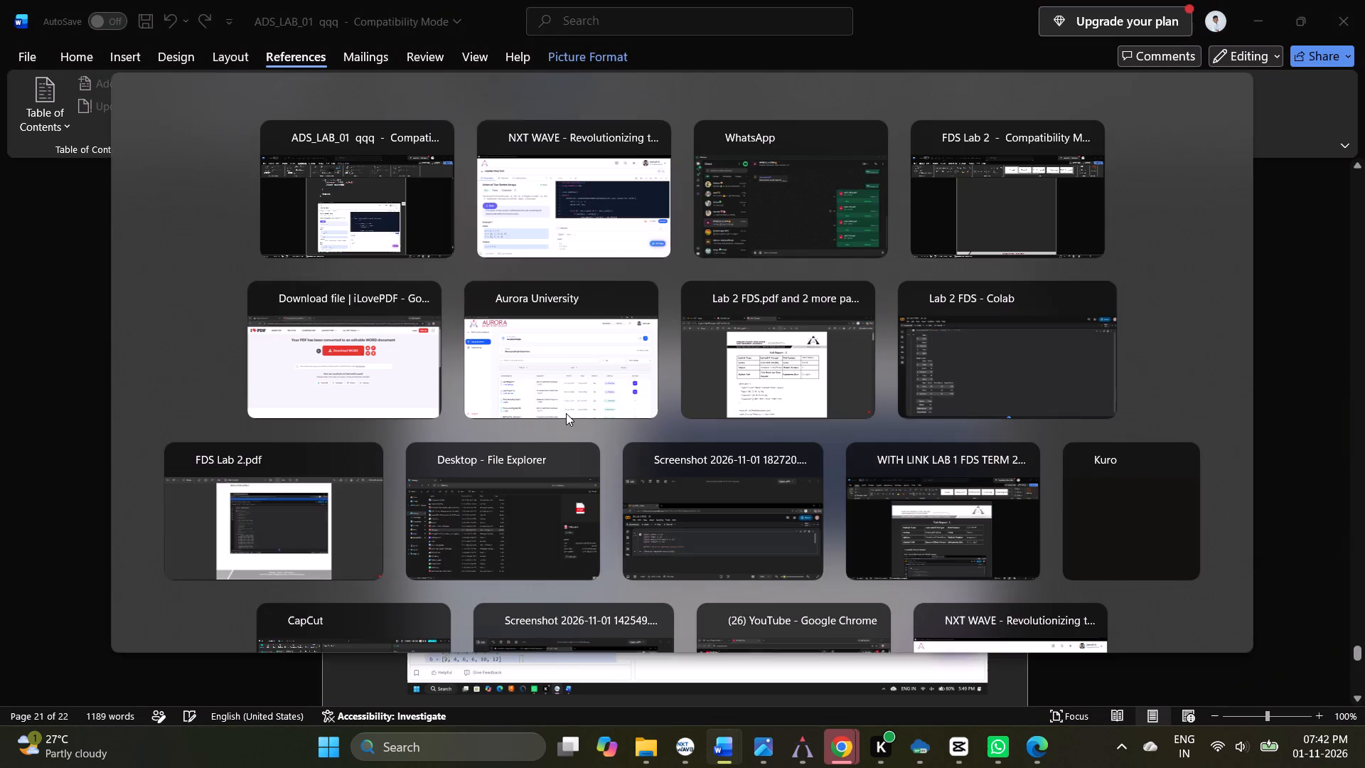
Capture the Union of Two Sorted Arrays problem page in NxtWave as a screenshot, leaving out the taskbar.
{"action": "key", "text": "Print"}
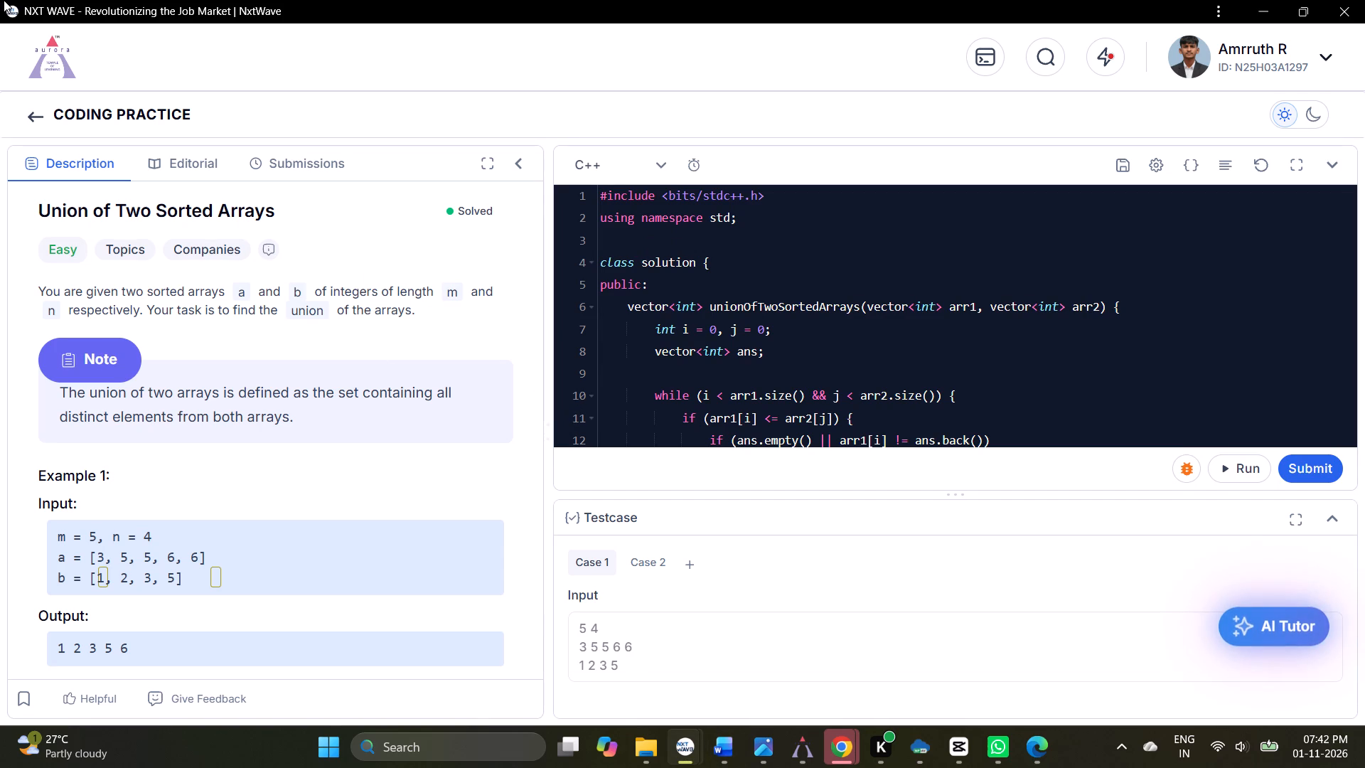
{"action": "left_click", "coordinate": [4, 0]}
{"action": "left_click_drag", "start_coordinate": [4, 0], "coordinate": [110, 53]}
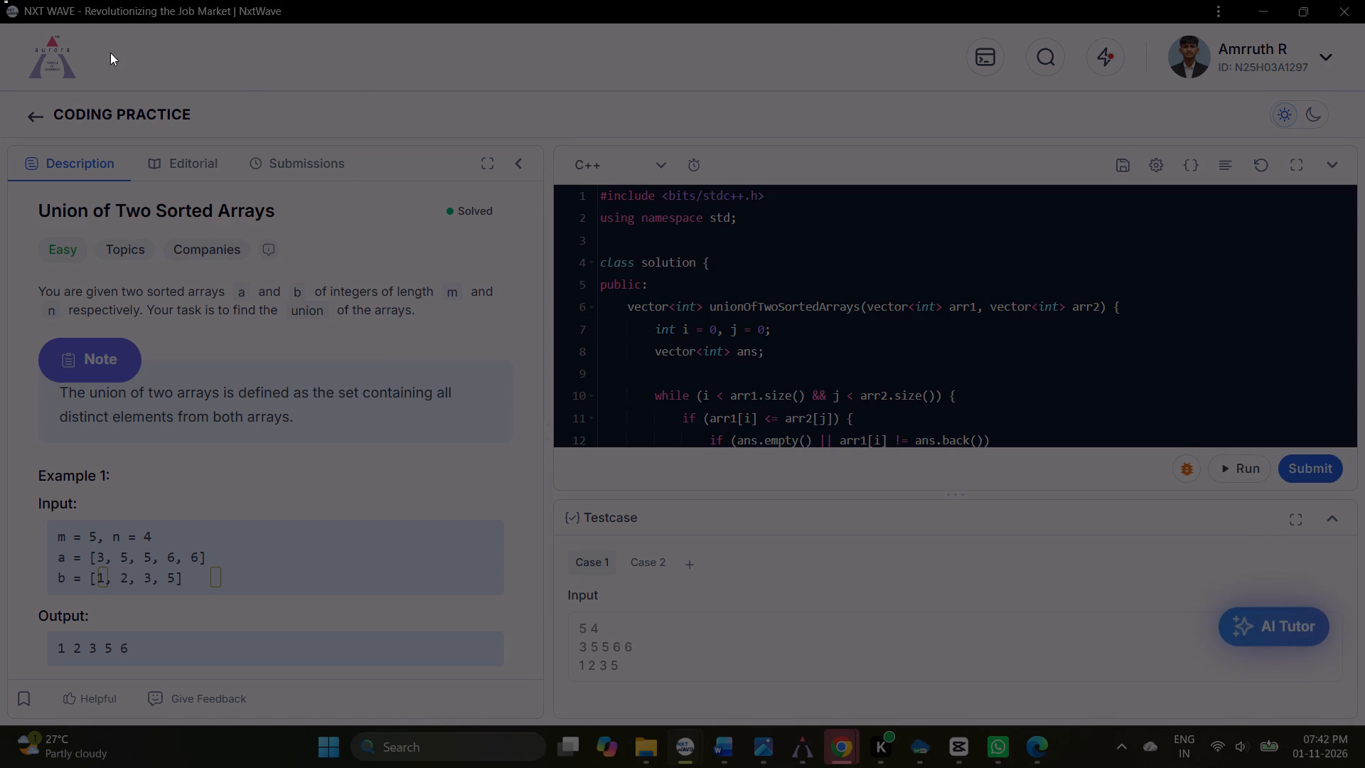
{"action": "left_click_drag", "start_coordinate": [110, 53], "coordinate": [1364, 744]}
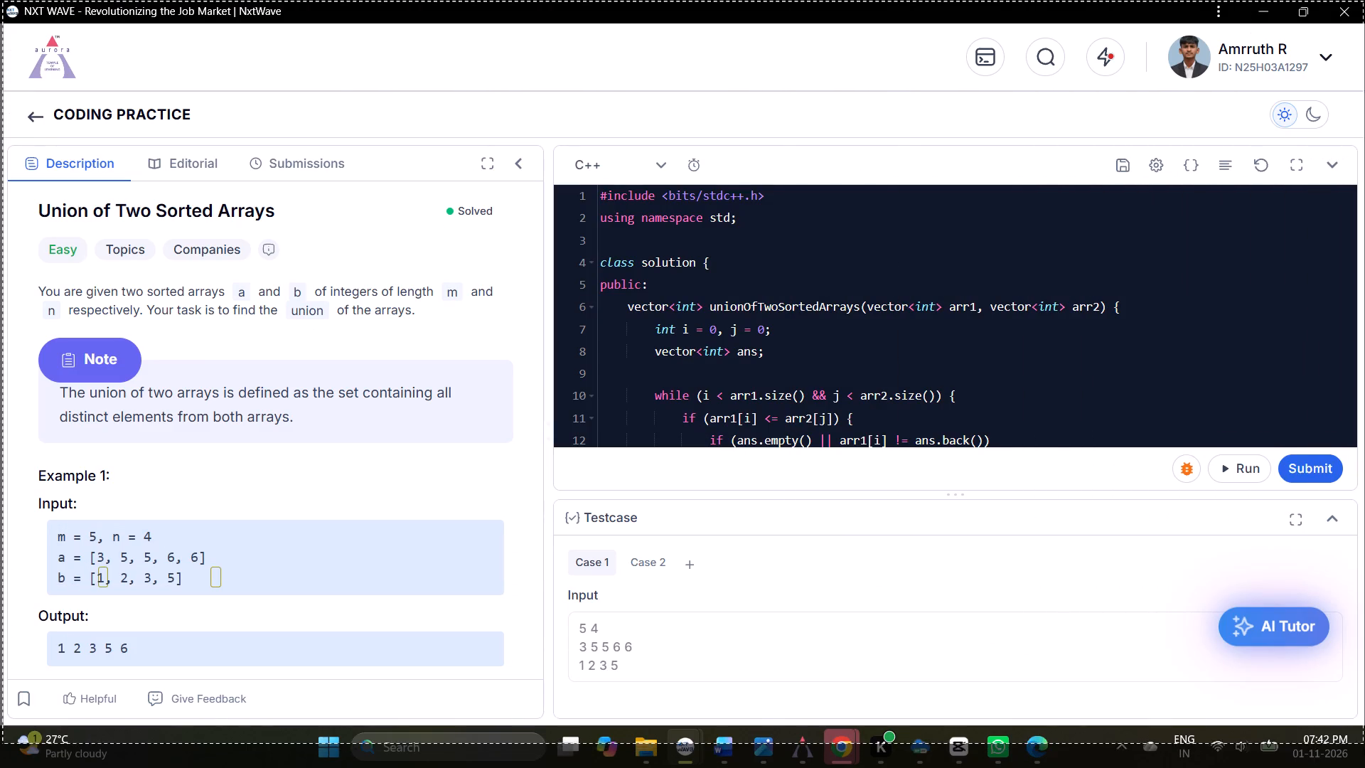
{"action": "left_click_drag", "start_coordinate": [1364, 744], "coordinate": [1364, 727]}
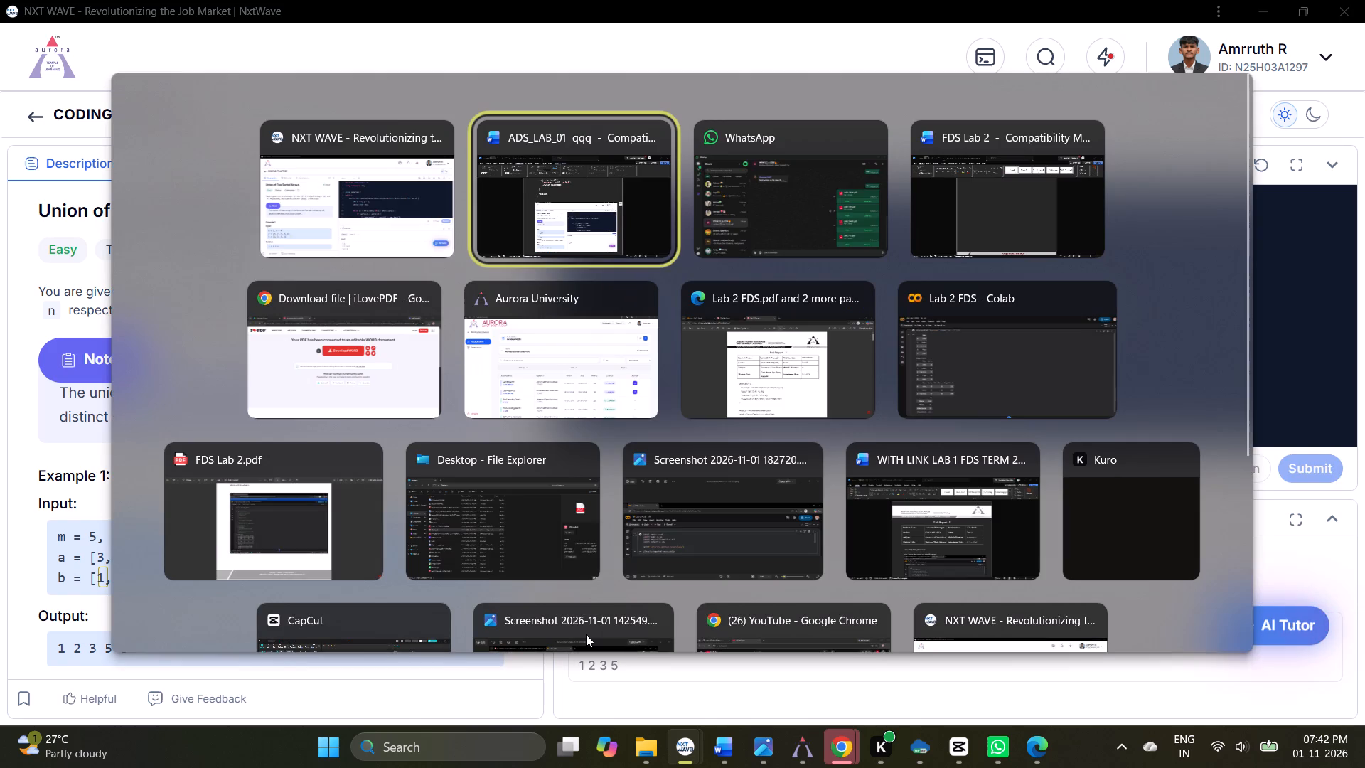
In the ADS_LAB_01 report, paste the new Union of Two Sorted Arrays capture and delete the old screenshot behind it.
{"action": "left_click", "coordinate": [651, 557]}
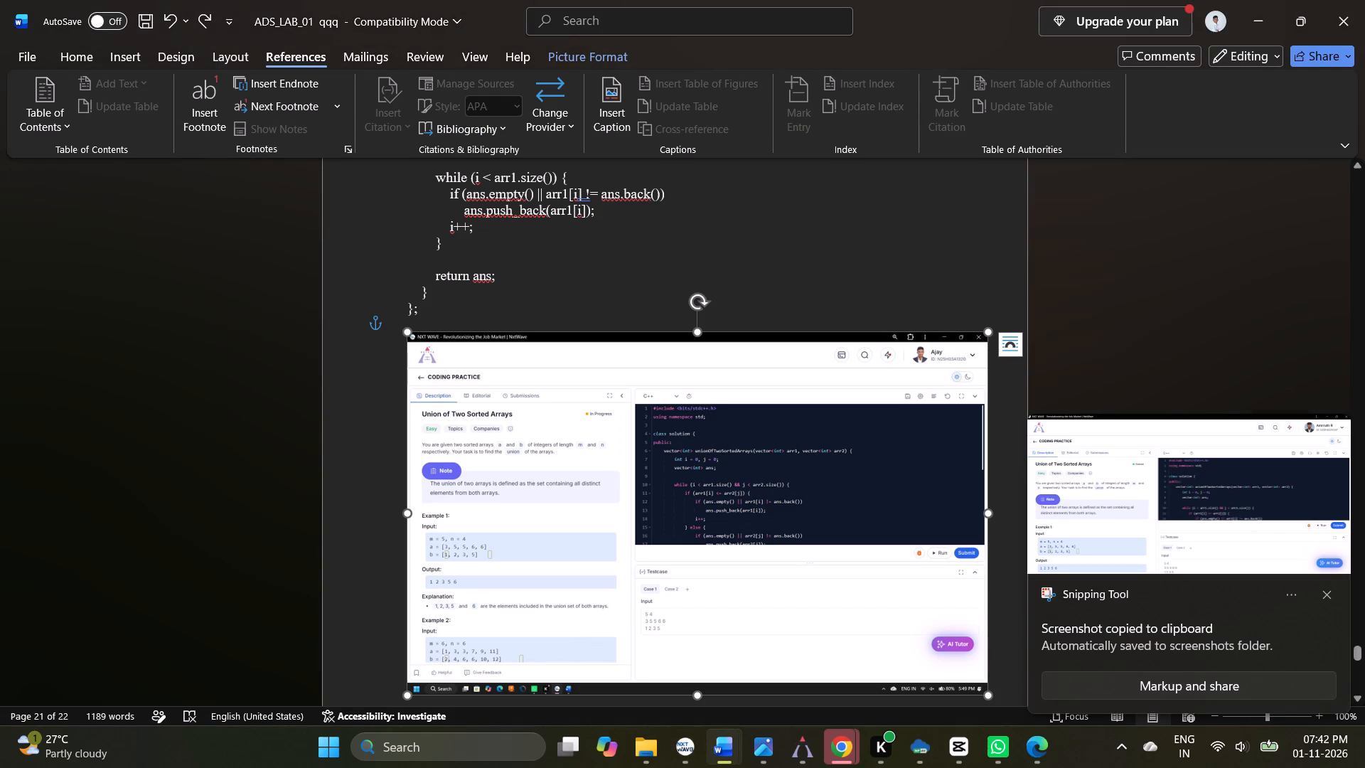
{"action": "key", "text": "ctrl+v"}
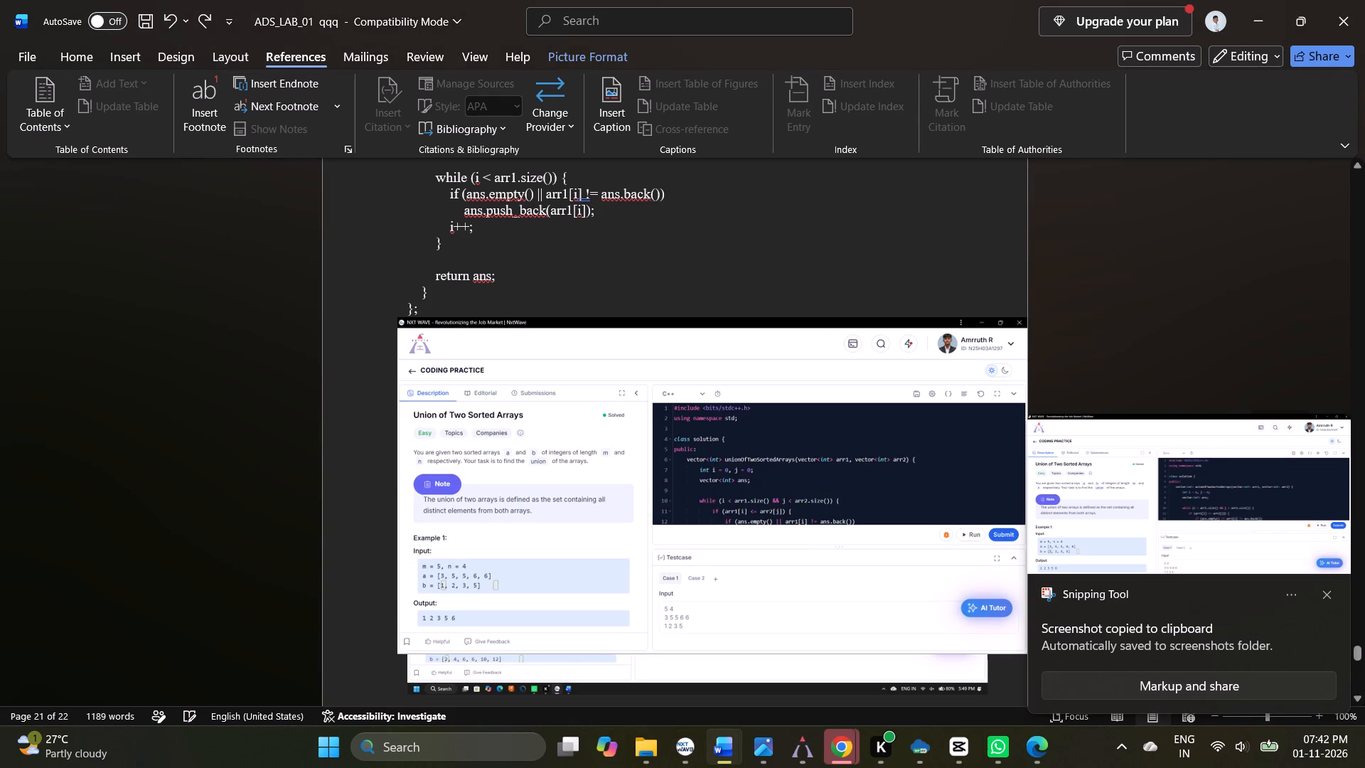
{"action": "left_click", "coordinate": [656, 678]}
{"action": "key", "text": "BackSpace"}
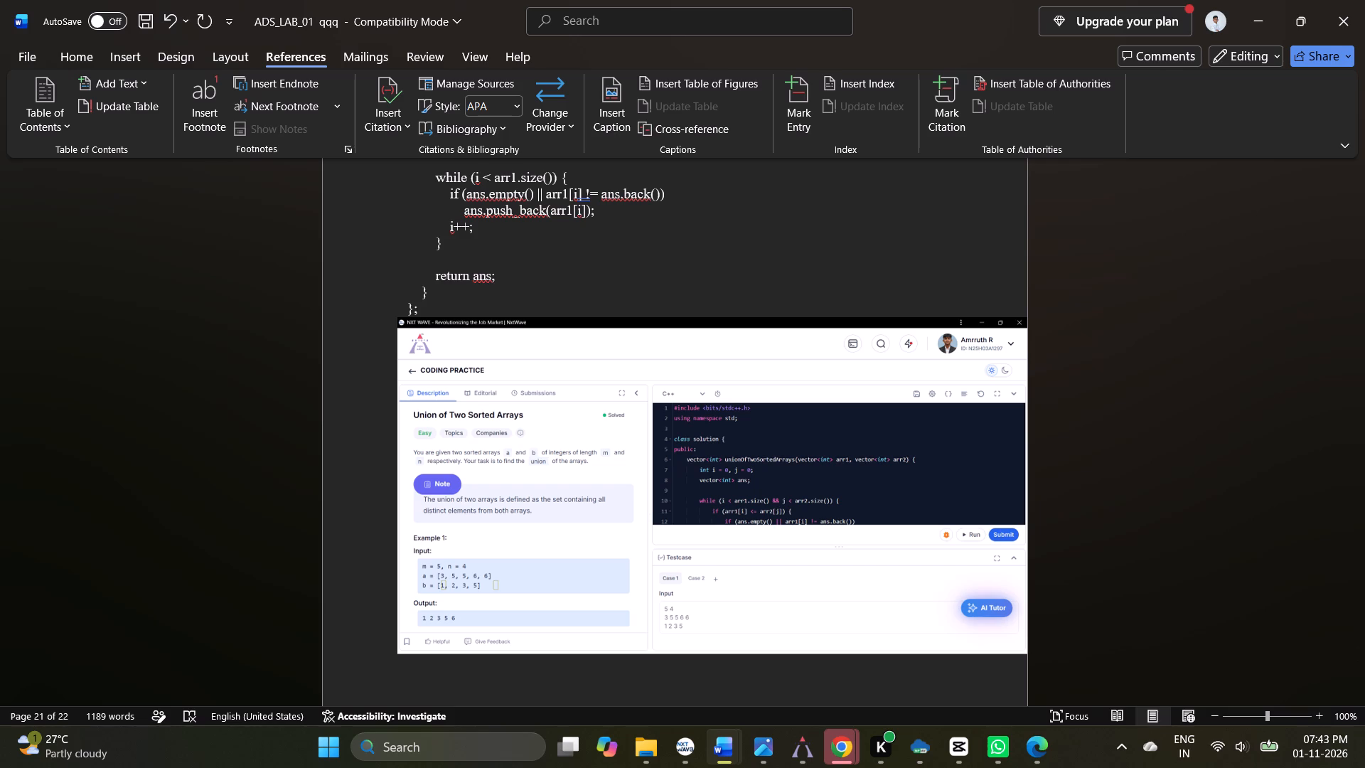
Look back through the ADS_LAB_01 report from the Union of Two Sorted Arrays capture to the certificate and cover page.
{"action": "scroll", "coordinate": [591, 412], "scroll_direction": "up", "scroll_amount": 8}
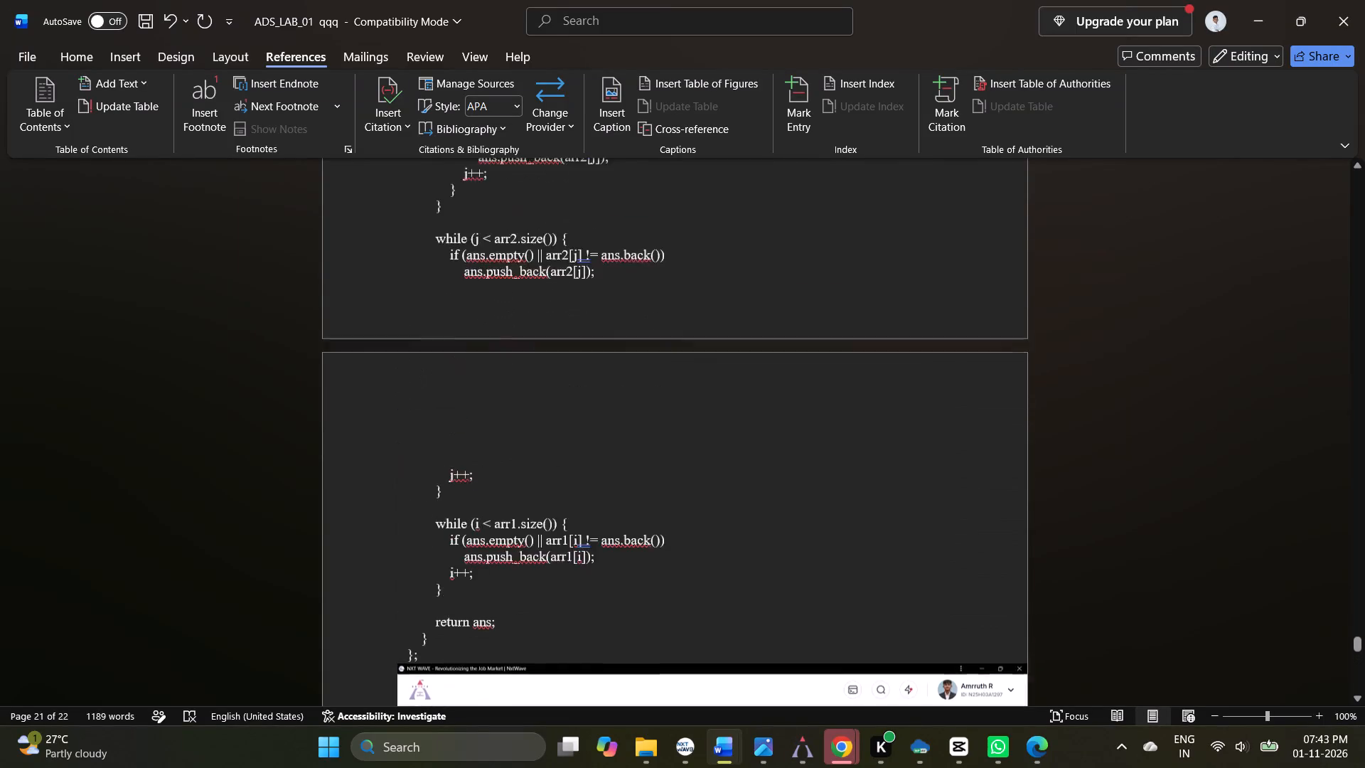
{"action": "scroll", "coordinate": [591, 412], "scroll_direction": "up", "scroll_amount": 20}
{"action": "scroll", "coordinate": [591, 412], "scroll_direction": "up", "scroll_amount": 20}
{"action": "scroll", "coordinate": [591, 412], "scroll_direction": "up", "scroll_amount": 20}
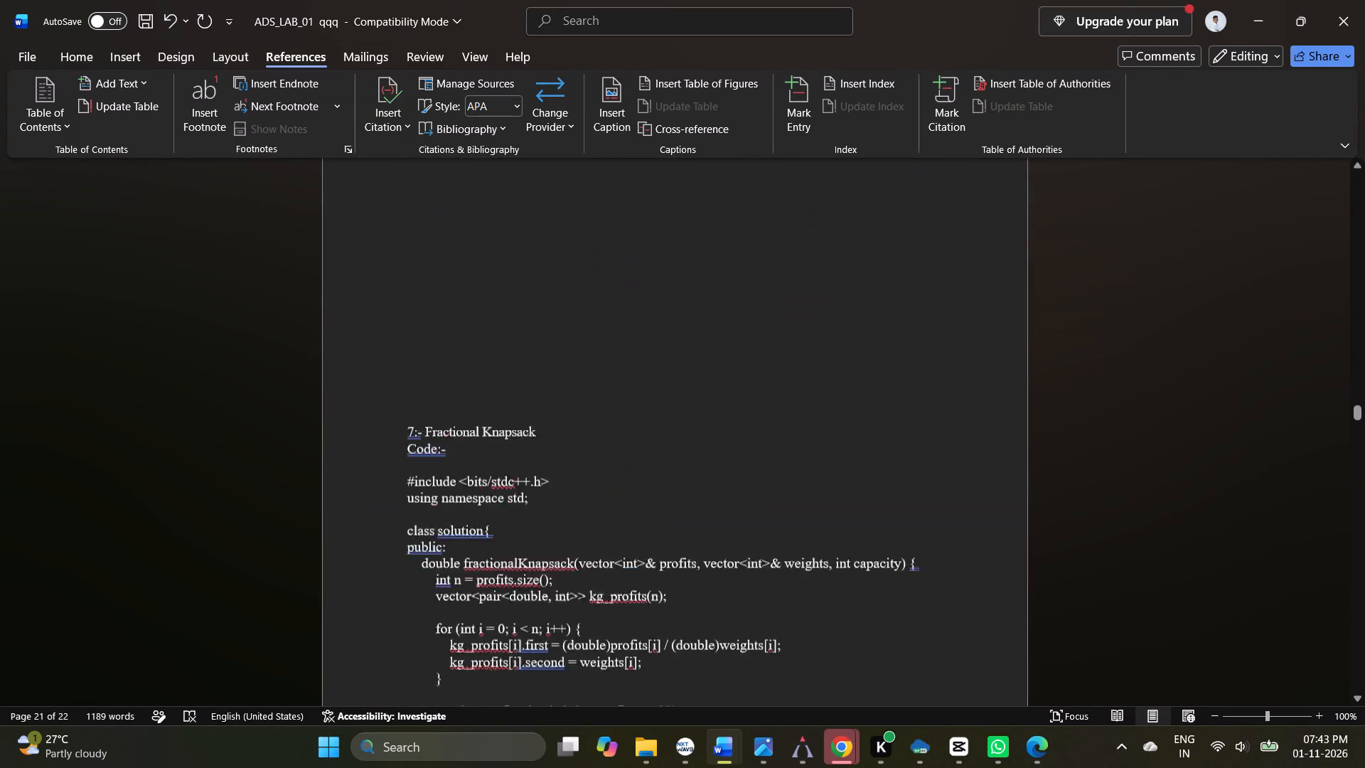
{"action": "scroll", "coordinate": [591, 412], "scroll_direction": "up", "scroll_amount": 20}
{"action": "scroll", "coordinate": [591, 412], "scroll_direction": "up", "scroll_amount": 4}
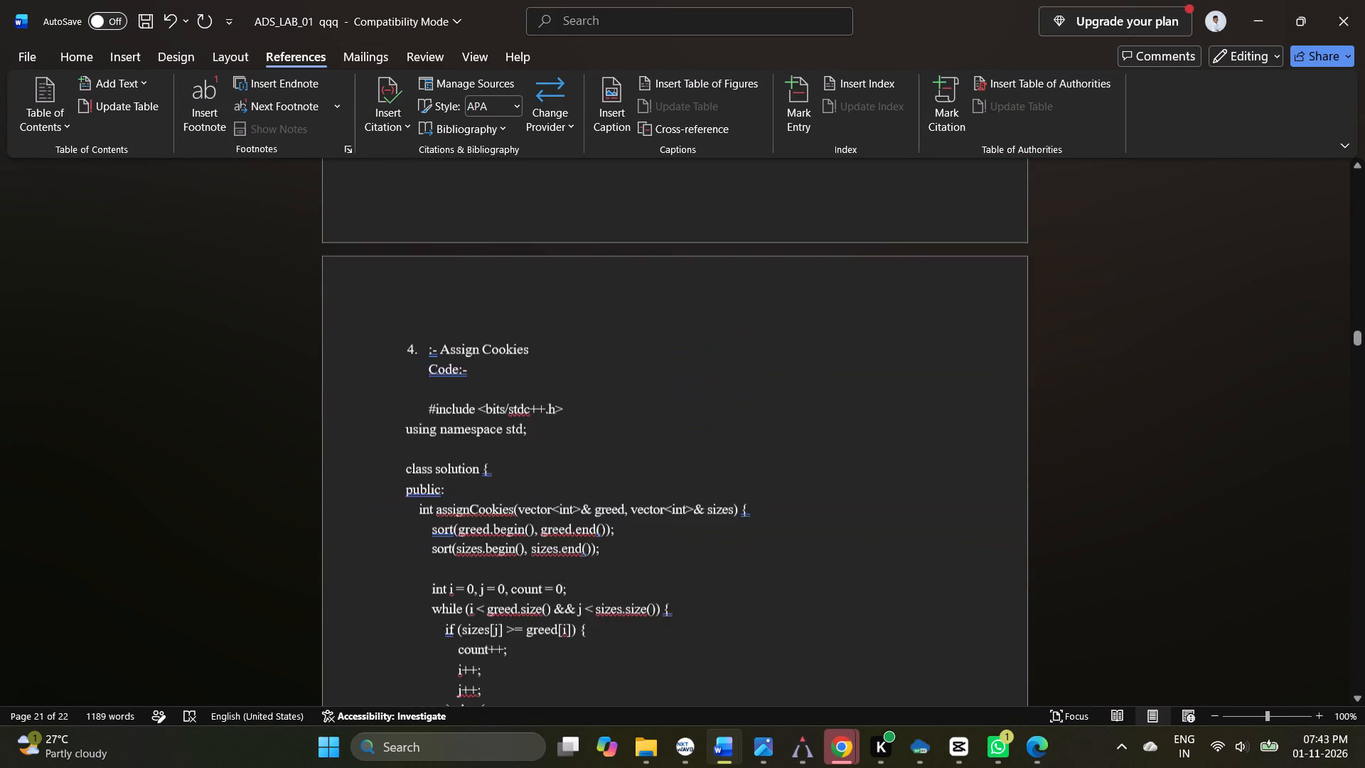
{"action": "scroll", "coordinate": [591, 412], "scroll_direction": "up", "scroll_amount": 12}
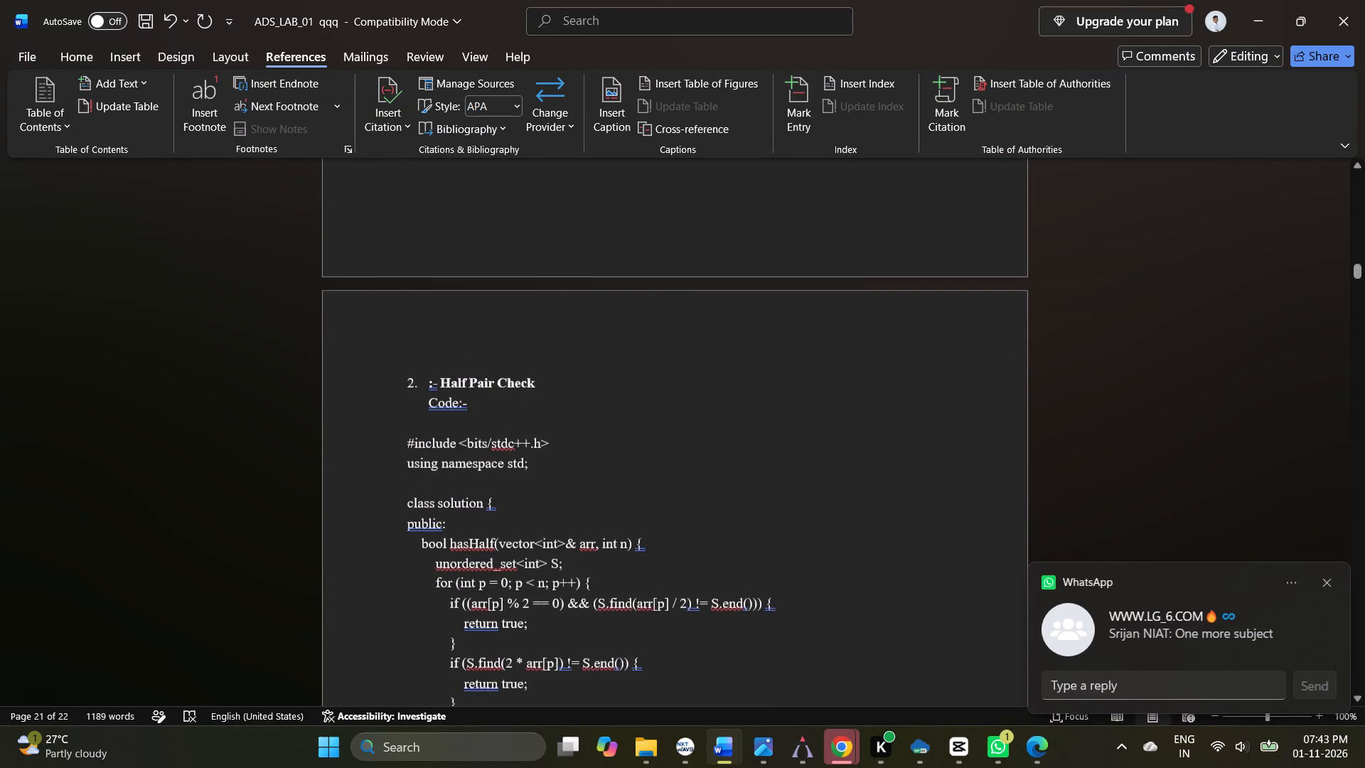
{"action": "scroll", "coordinate": [591, 412], "scroll_direction": "up", "scroll_amount": 4}
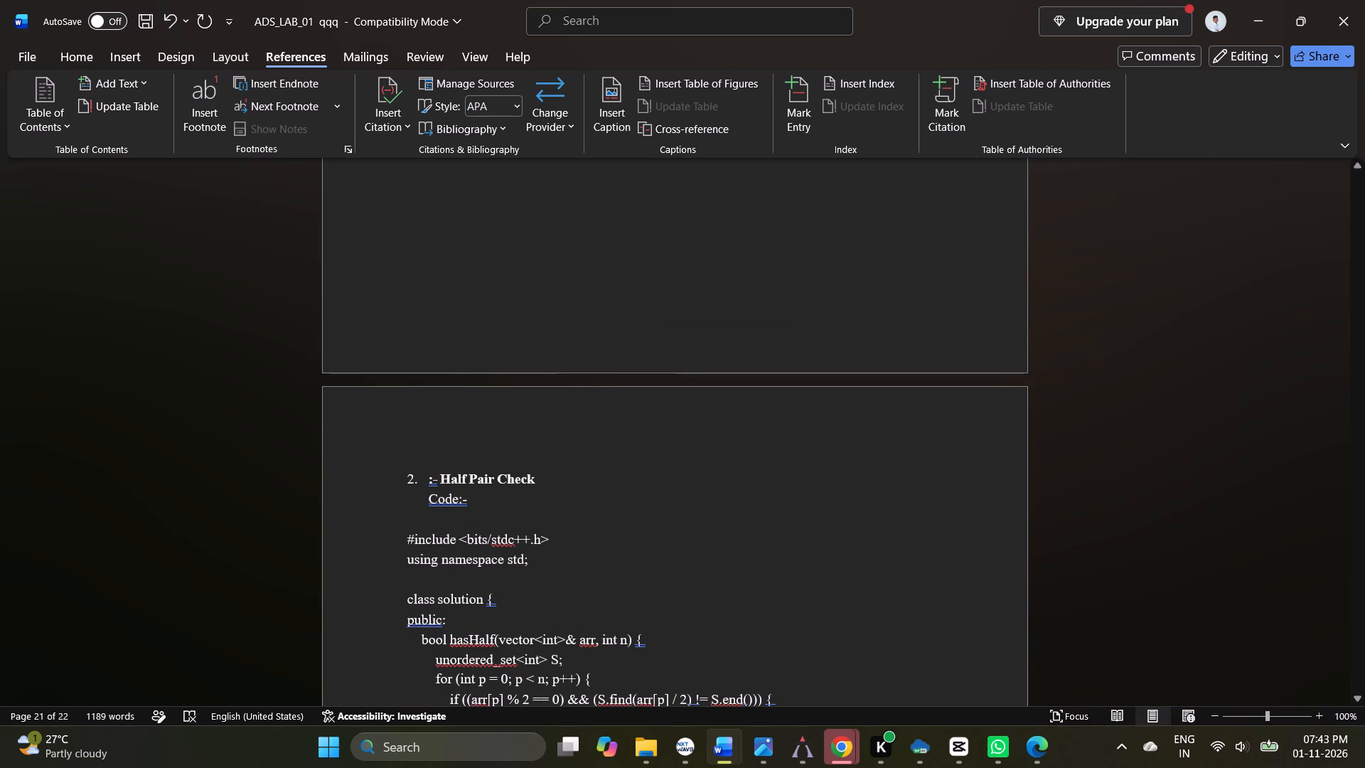
{"action": "scroll", "coordinate": [862, 449], "scroll_direction": "up", "scroll_amount": 15}
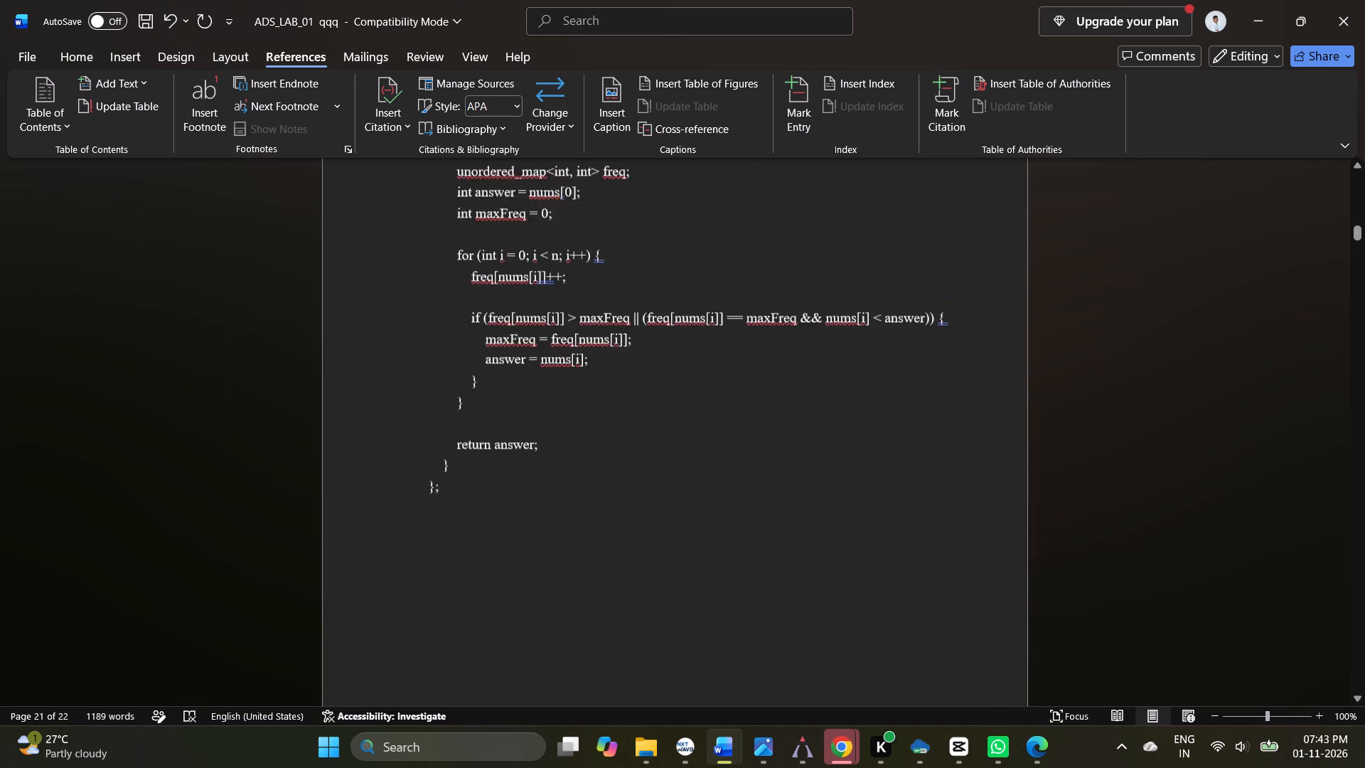
{"action": "scroll", "coordinate": [862, 449], "scroll_direction": "up", "scroll_amount": 4}
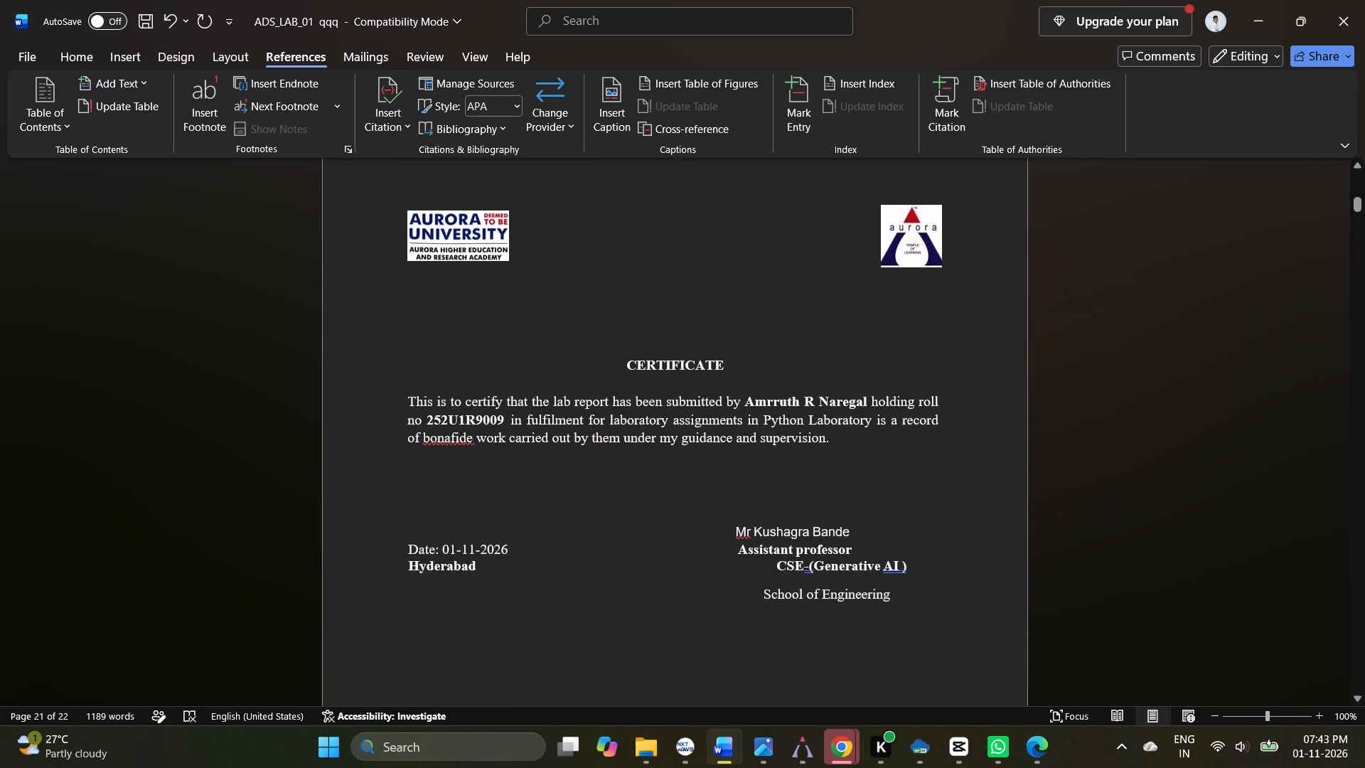
{"action": "scroll", "coordinate": [862, 449], "scroll_direction": "up", "scroll_amount": 1}
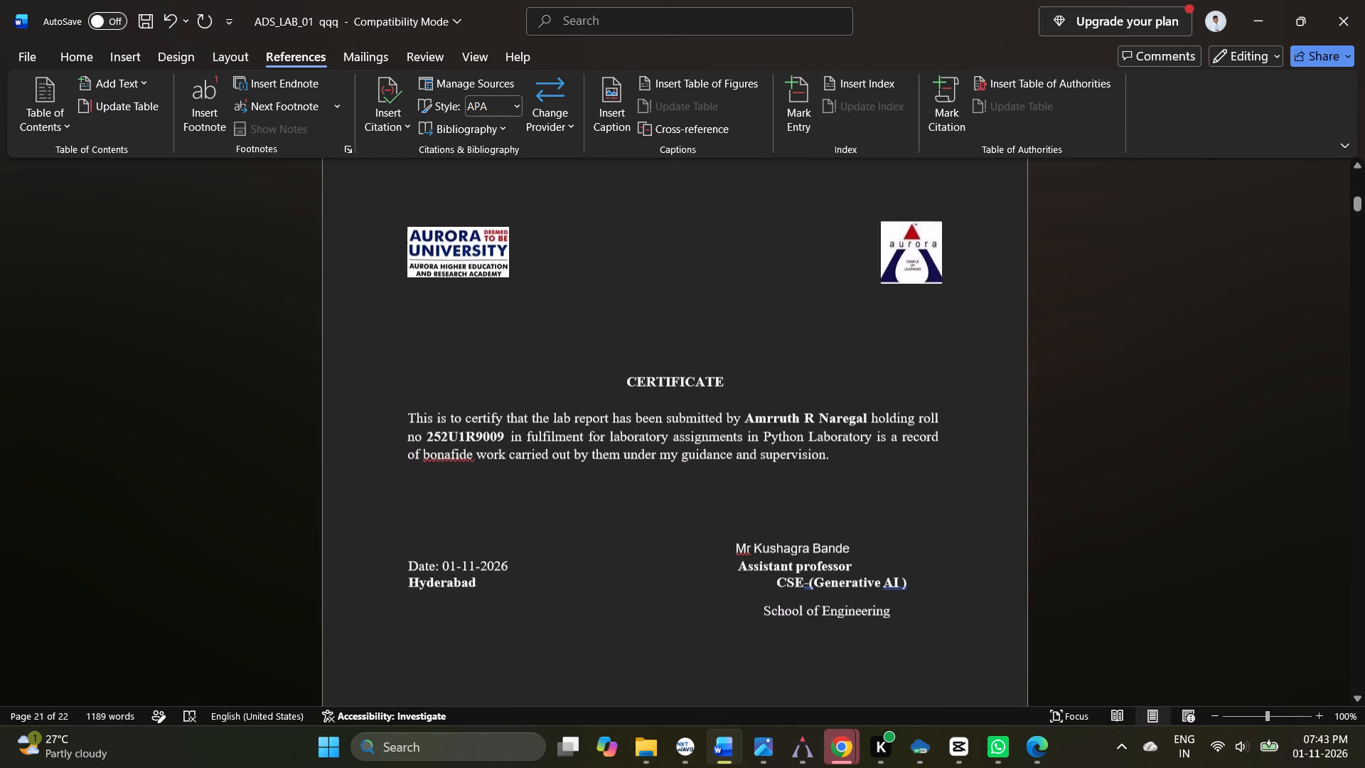
{"action": "scroll", "coordinate": [862, 449], "scroll_direction": "up", "scroll_amount": 12}
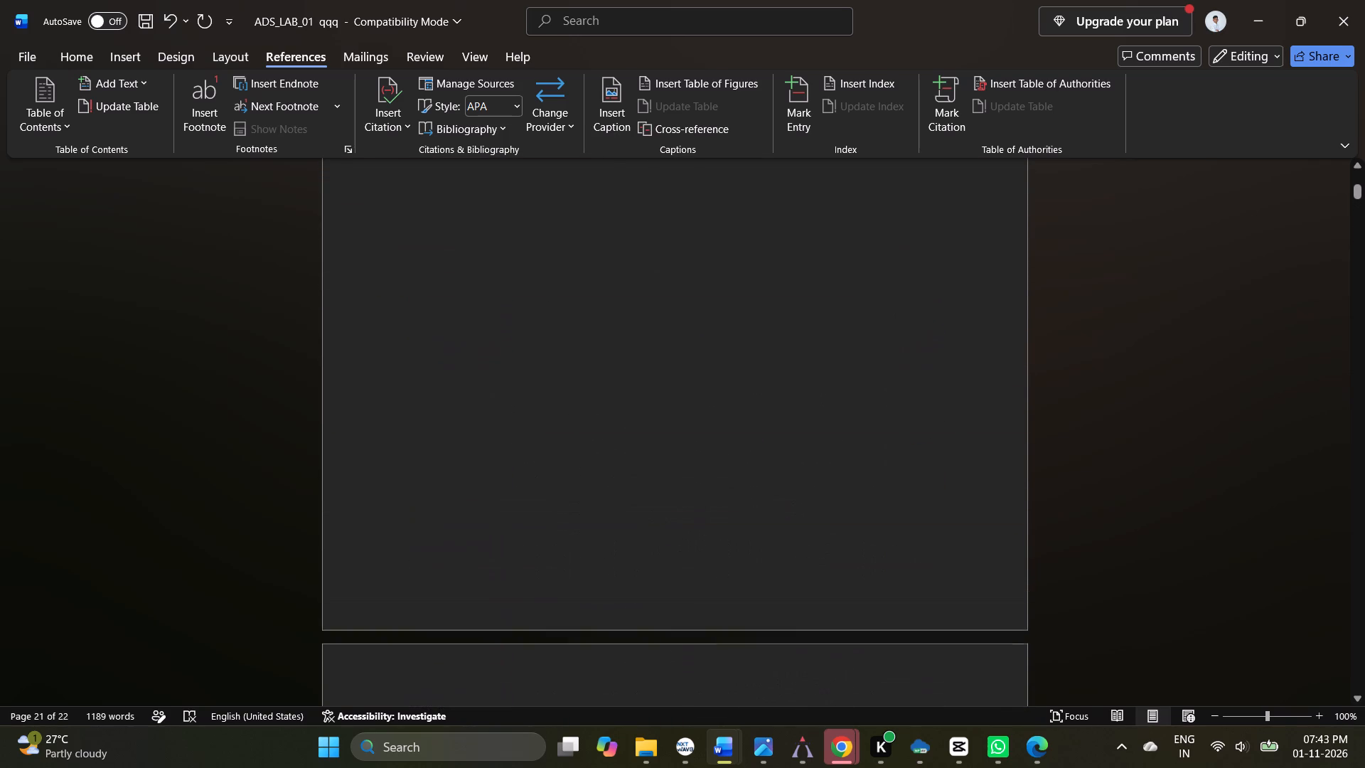
{"action": "scroll", "coordinate": [862, 449], "scroll_direction": "up", "scroll_amount": 8}
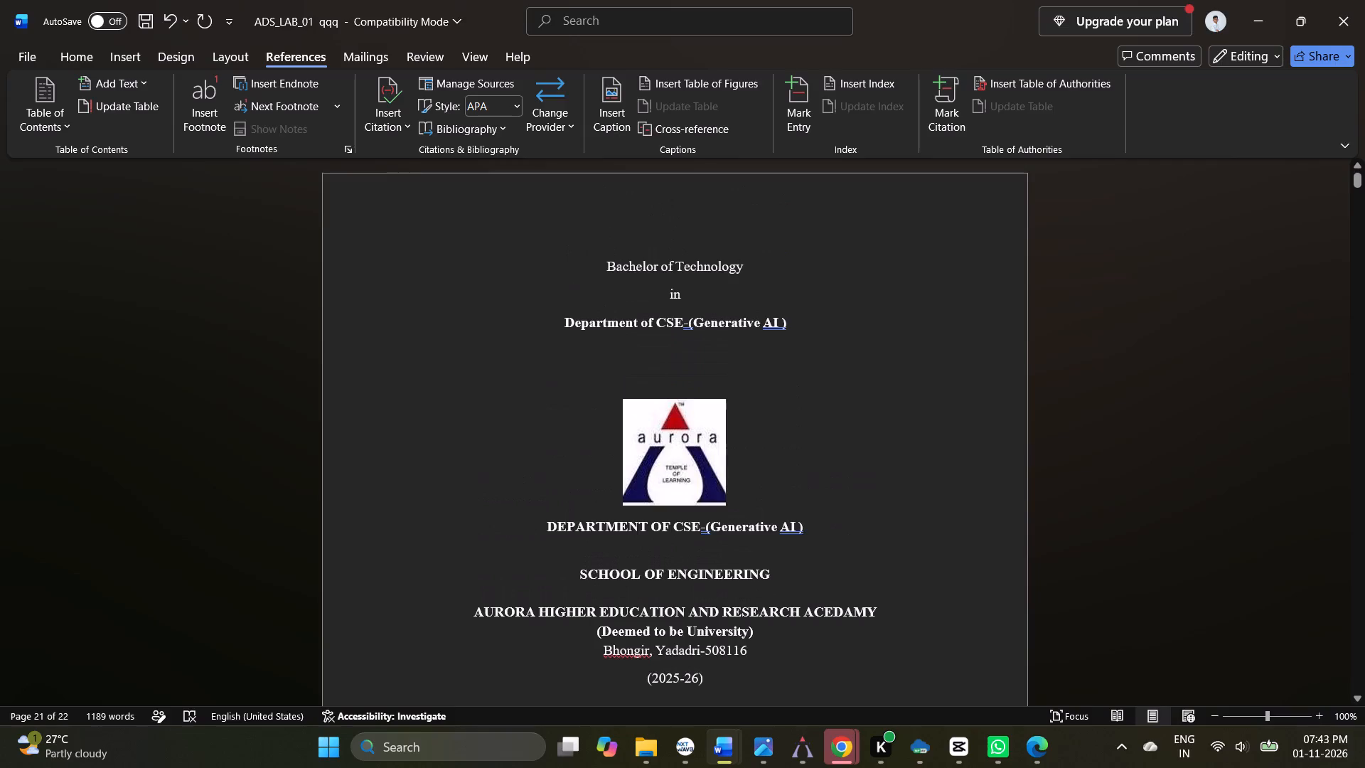
{"action": "scroll", "coordinate": [698, 508], "scroll_direction": "down", "scroll_amount": 4}
Open the choice of upload location for a copy of the report from its file details.
{"action": "left_click", "coordinate": [359, 0]}
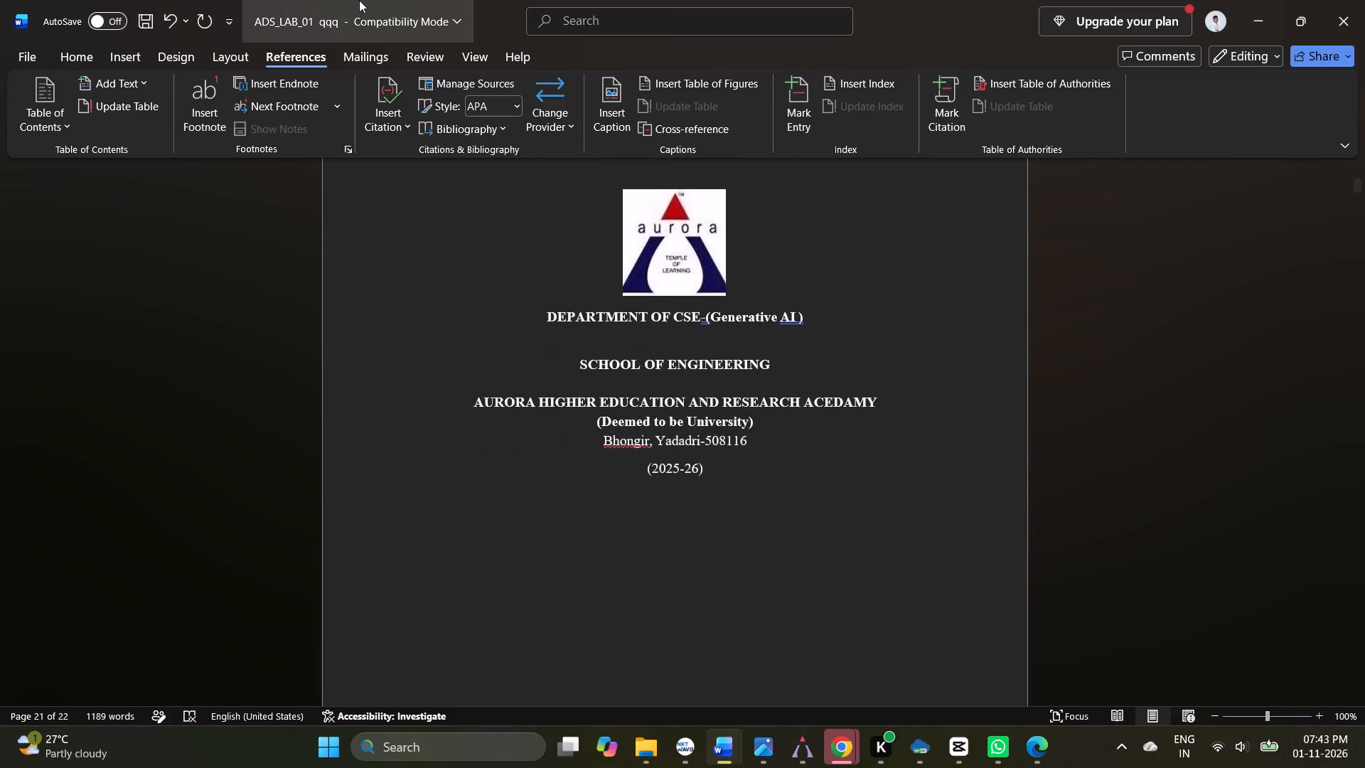
{"action": "left_click", "coordinate": [473, 300]}
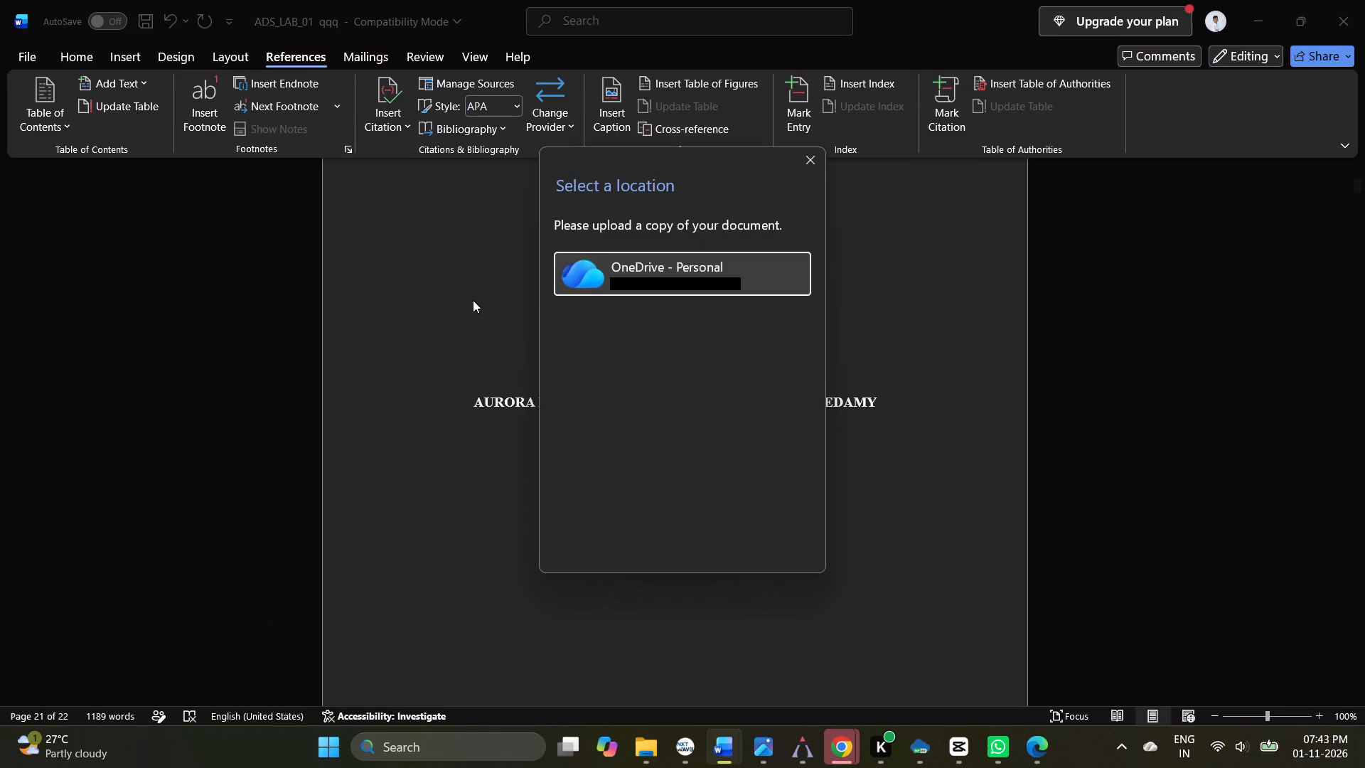
Choose OneDrive - Personal as the upload location for the report's autosaved copy.
{"action": "left_click", "coordinate": [594, 276]}
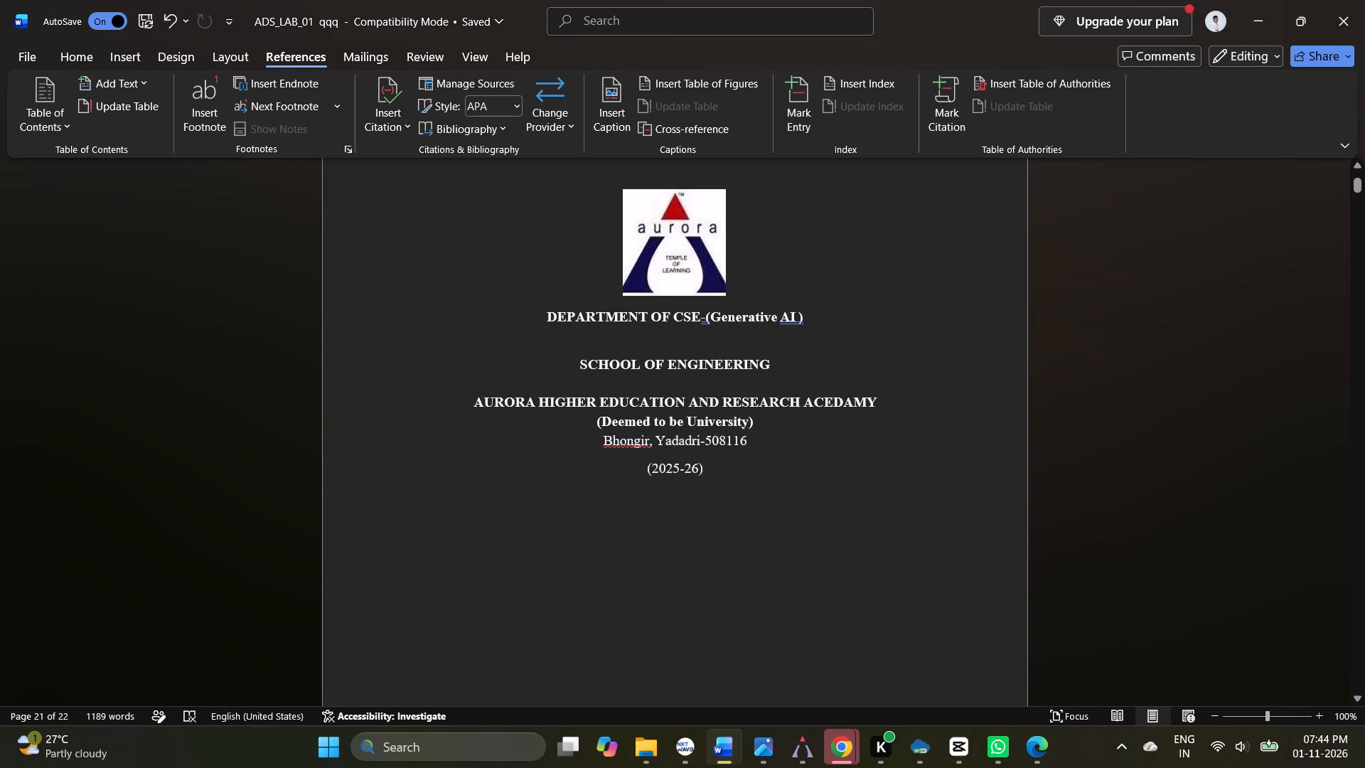
Start exporting the report as a PDF and choose the Music folder as its destination.
{"action": "left_click", "coordinate": [39, 55]}
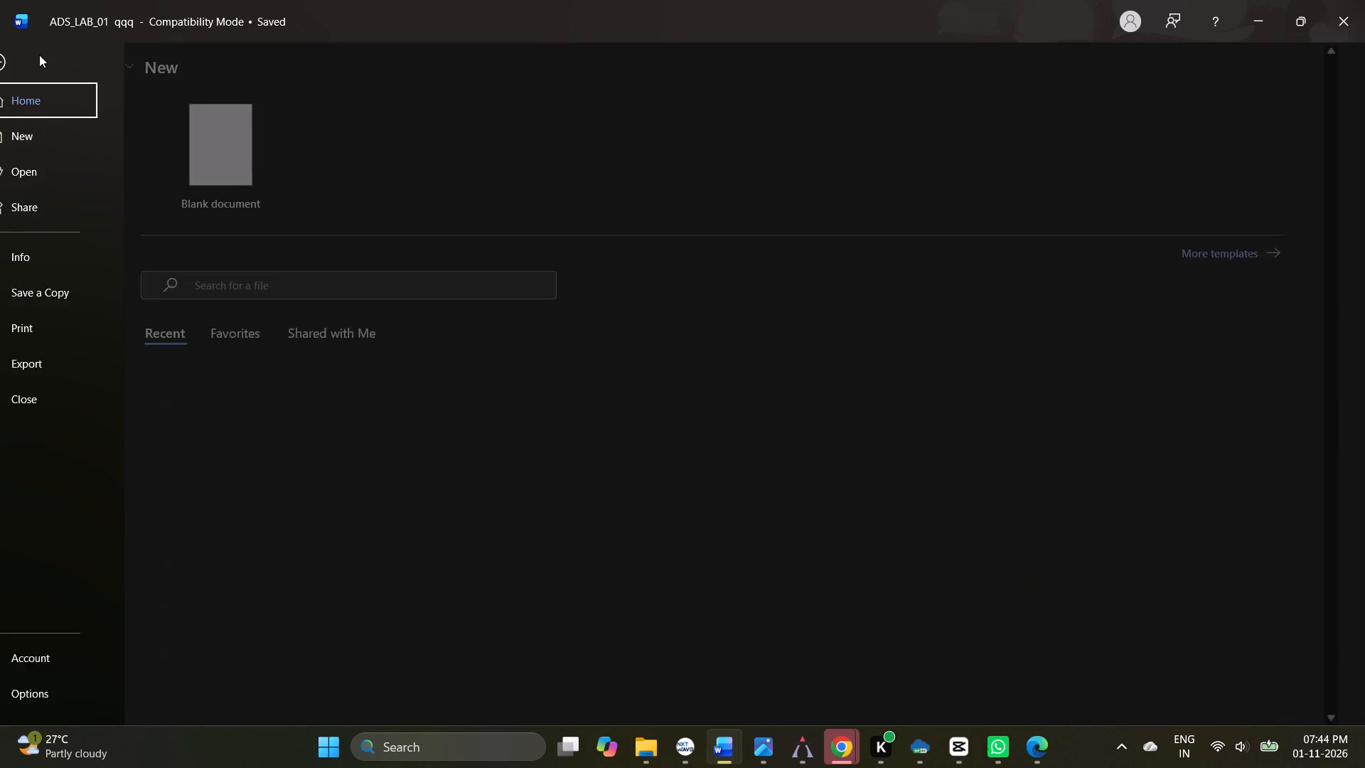
{"action": "left_click", "coordinate": [68, 367]}
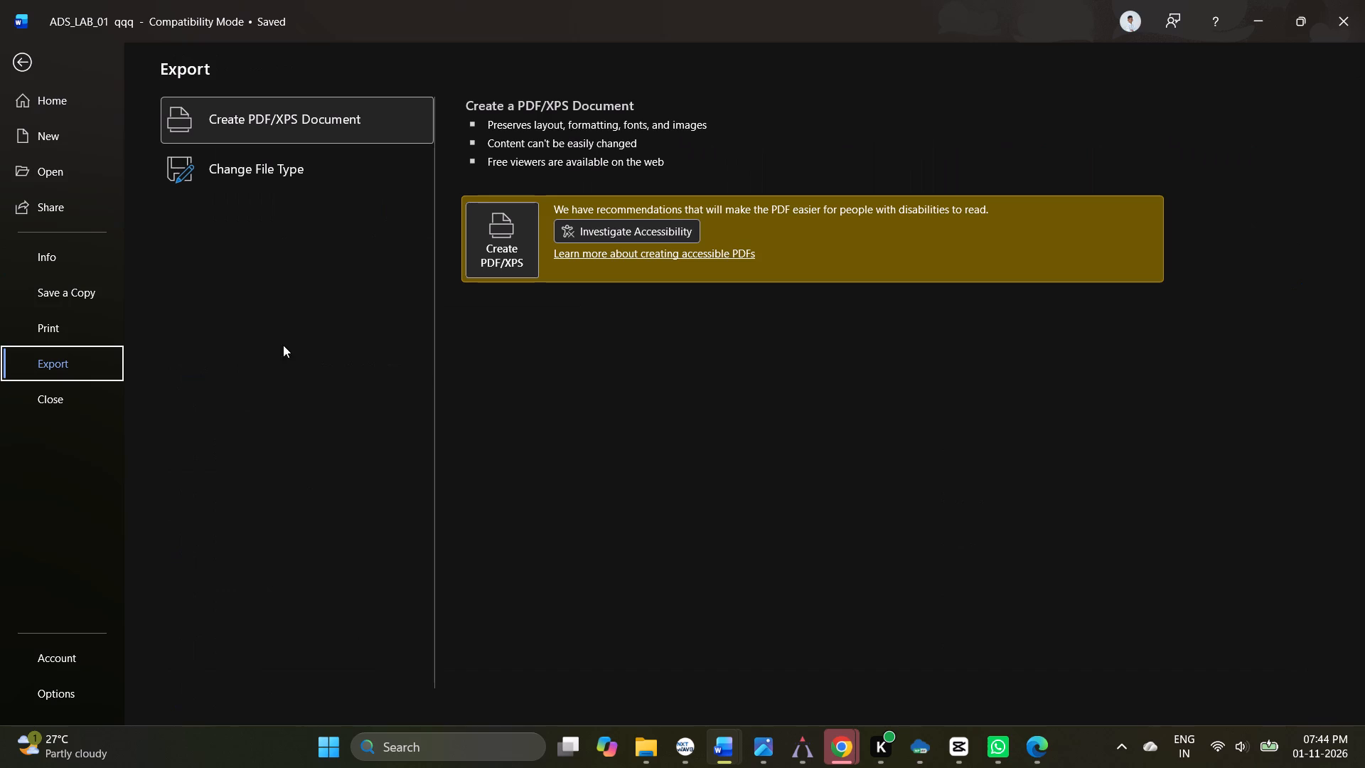
{"action": "left_click", "coordinate": [530, 245]}
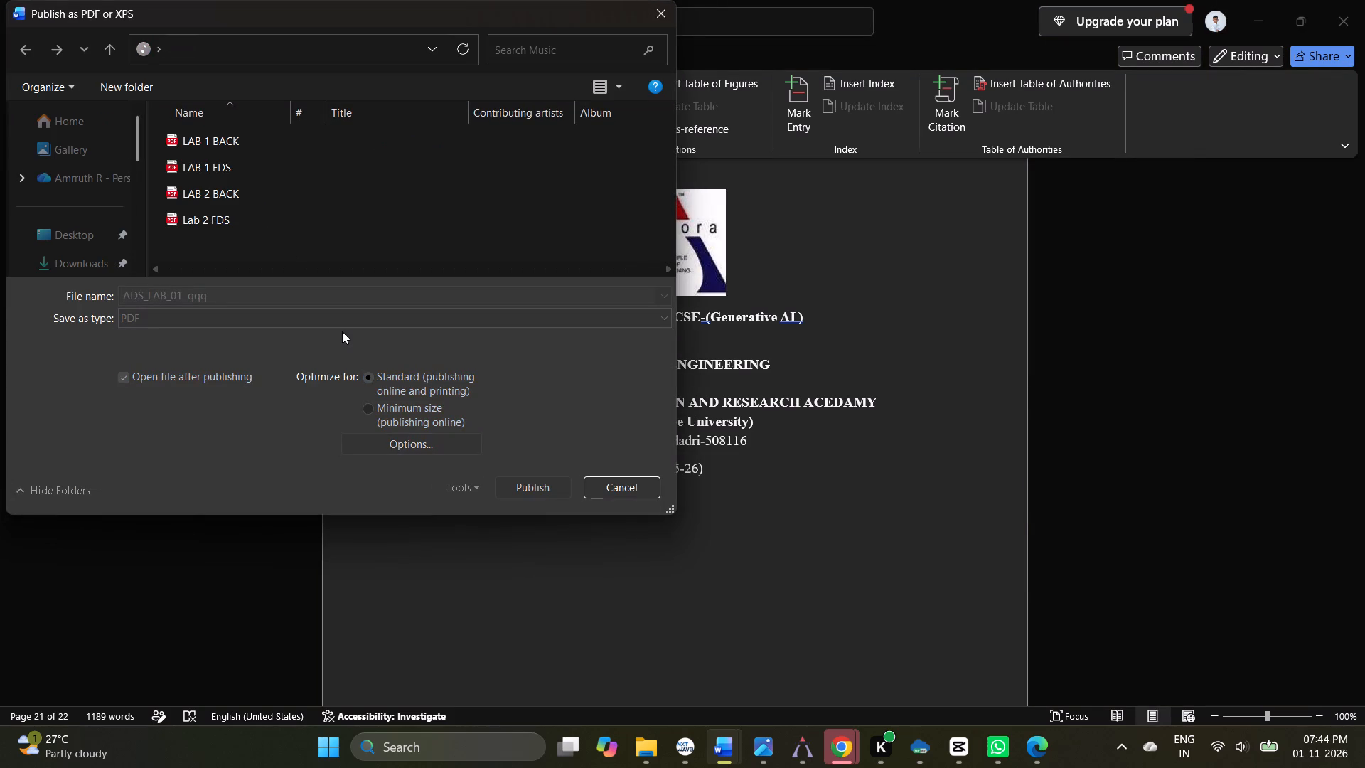
{"action": "scroll", "coordinate": [79, 252], "scroll_direction": "down", "scroll_amount": 2}
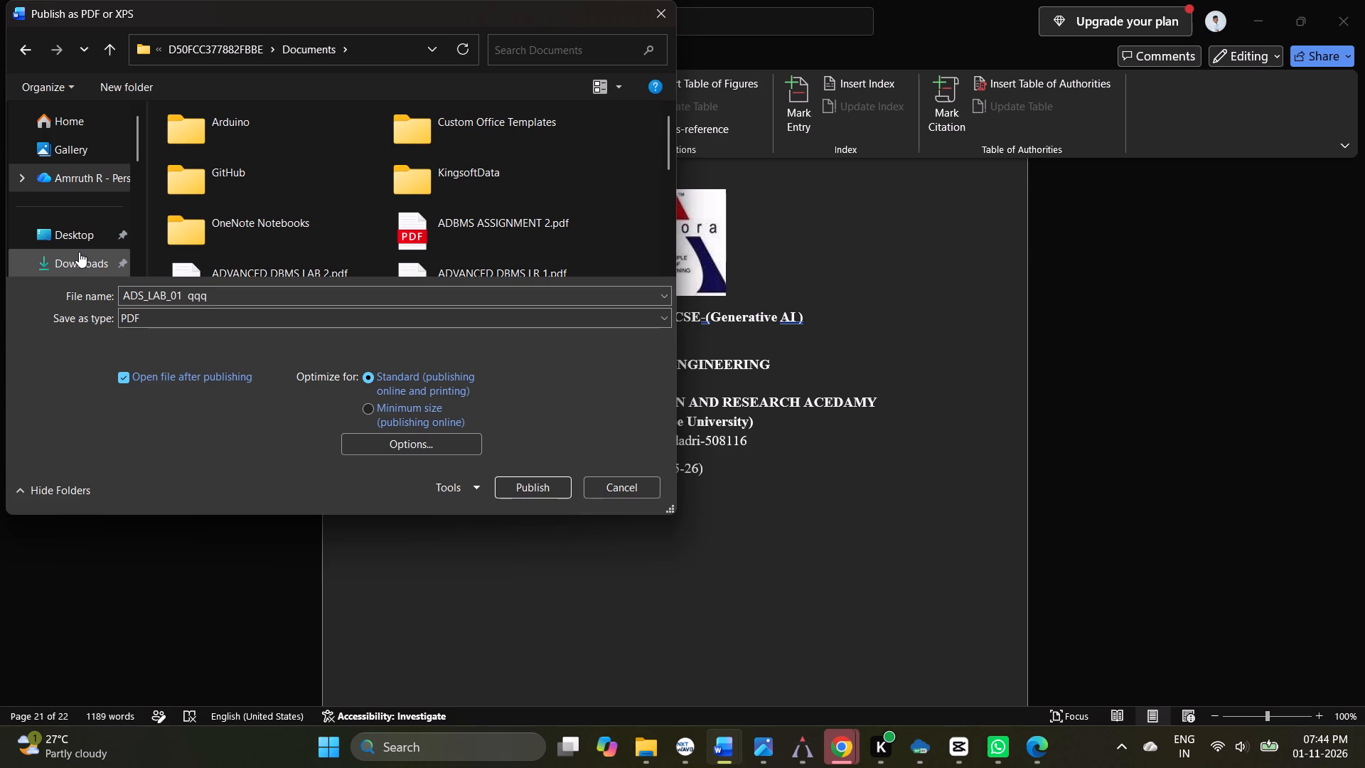
{"action": "scroll", "coordinate": [102, 188], "scroll_direction": "down", "scroll_amount": 1}
{"action": "left_click", "coordinate": [84, 179]}
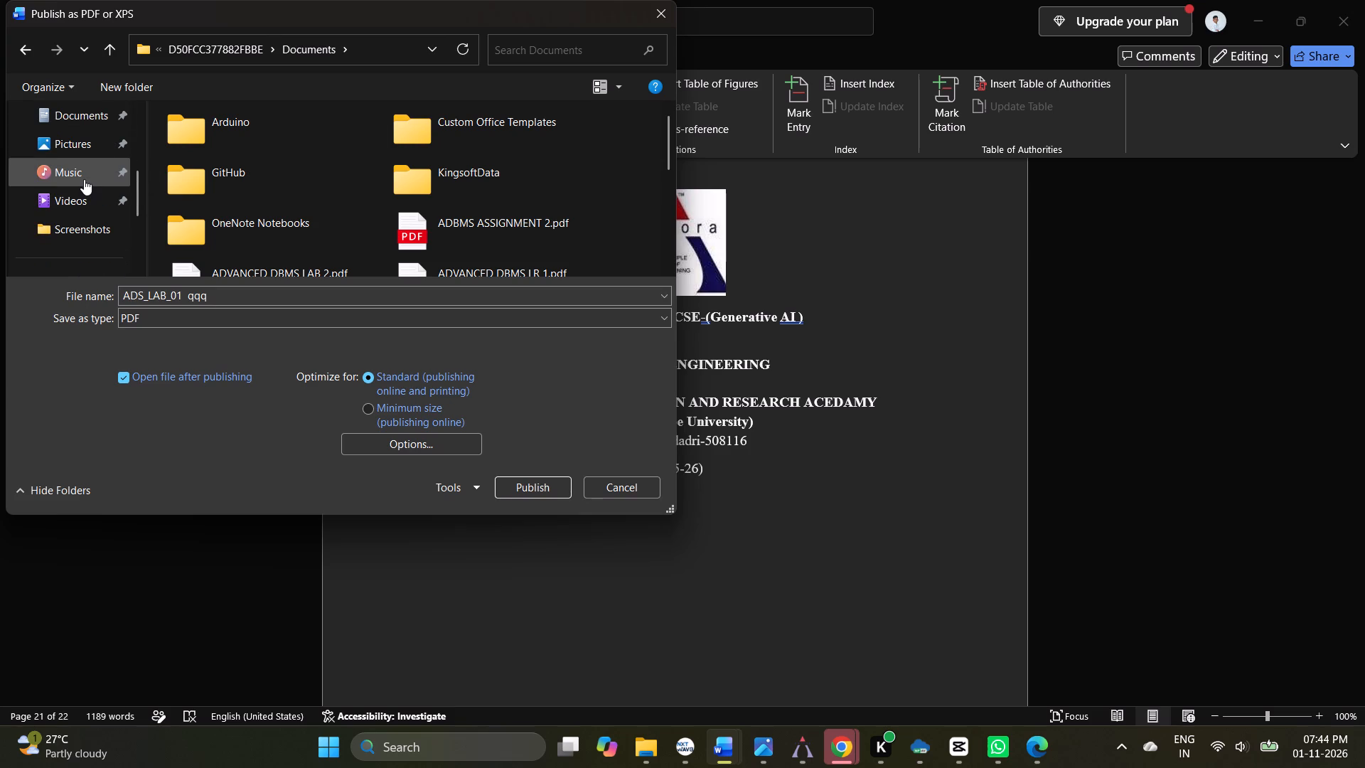
Remove the qqq suffix from the PDF's file name, leaving ADS_LAB_01.
{"action": "left_click", "coordinate": [287, 295]}
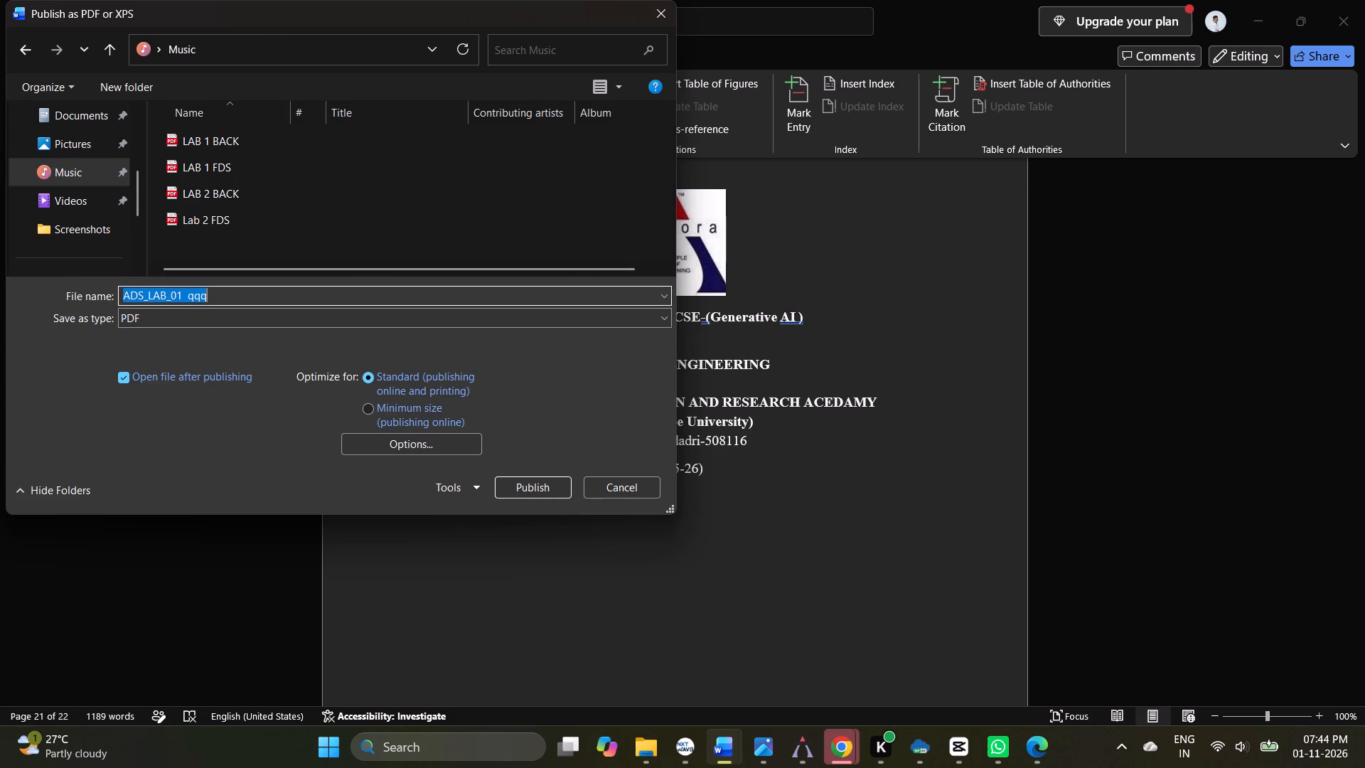
{"action": "left_click", "coordinate": [287, 295]}
{"action": "key", "text": "BackSpace"}
{"action": "key", "text": "BackSpace"}
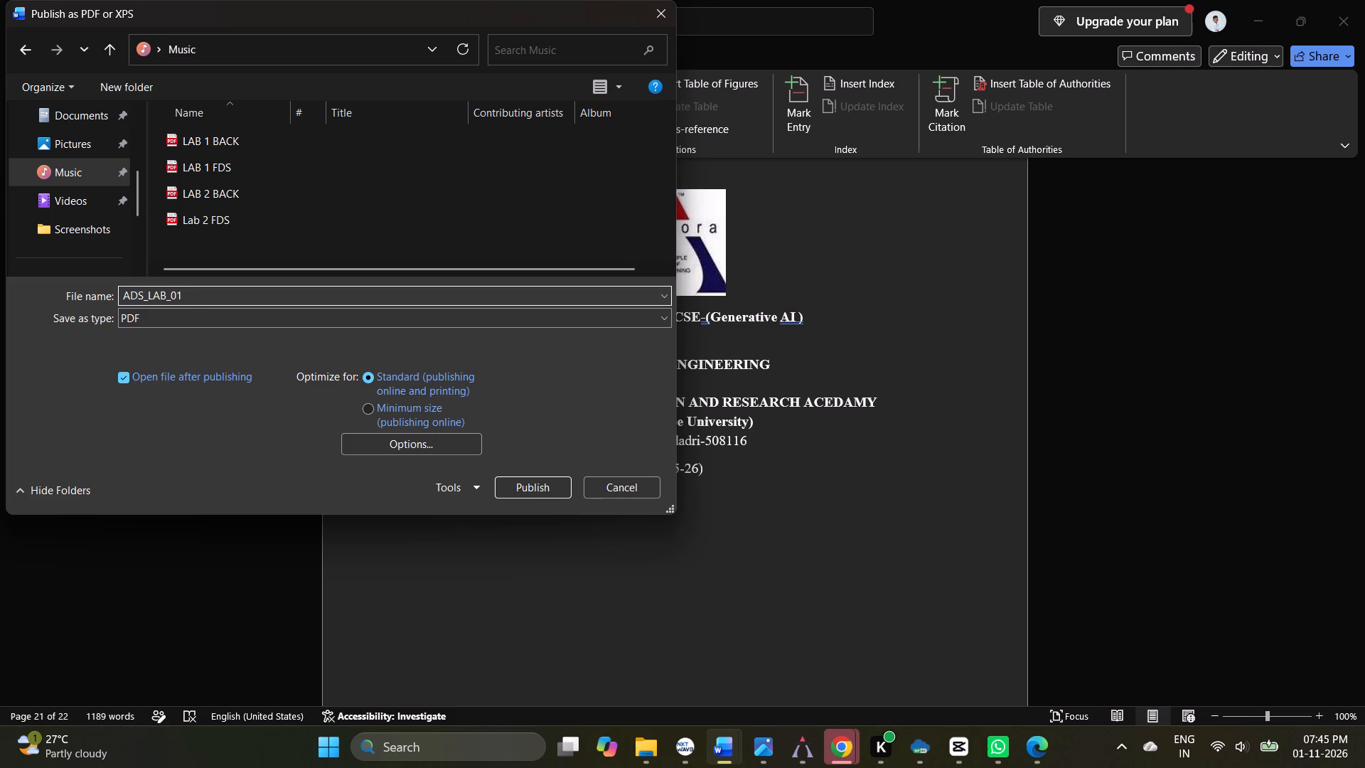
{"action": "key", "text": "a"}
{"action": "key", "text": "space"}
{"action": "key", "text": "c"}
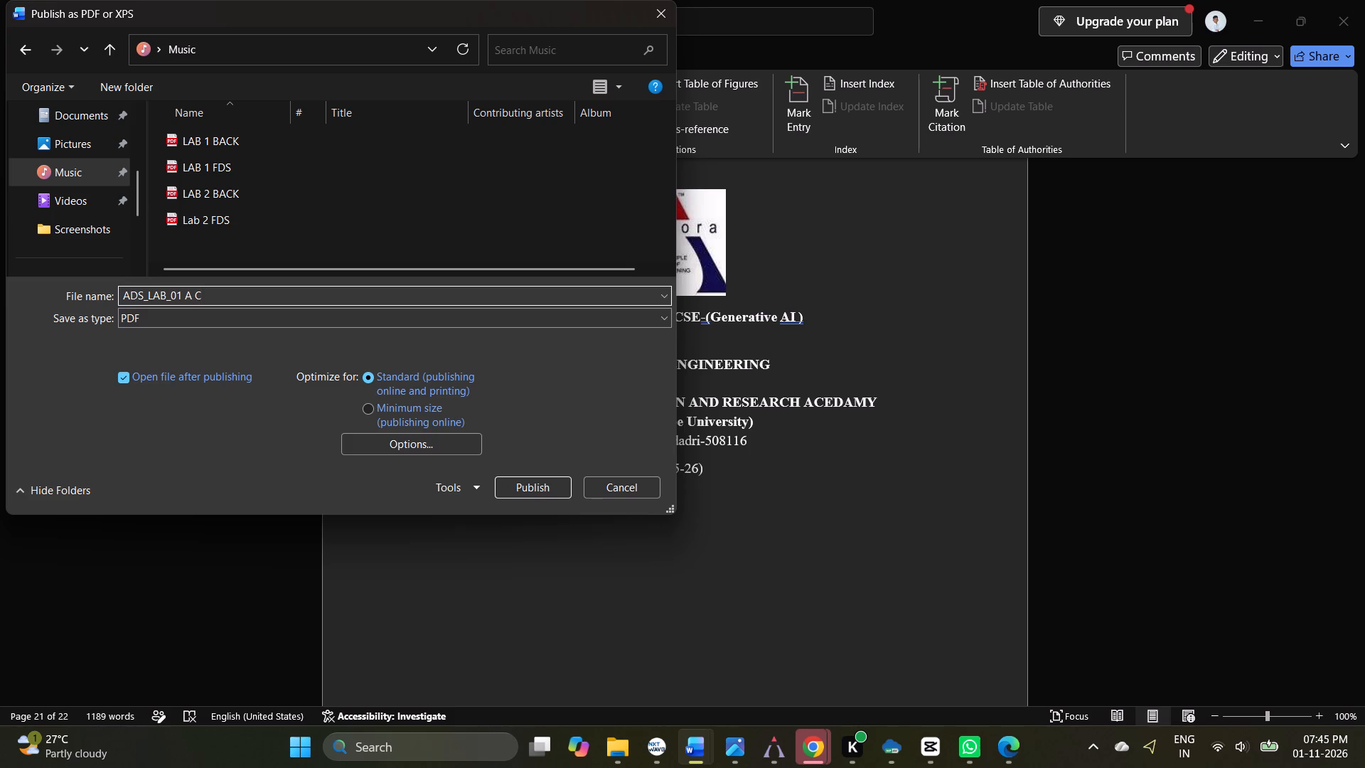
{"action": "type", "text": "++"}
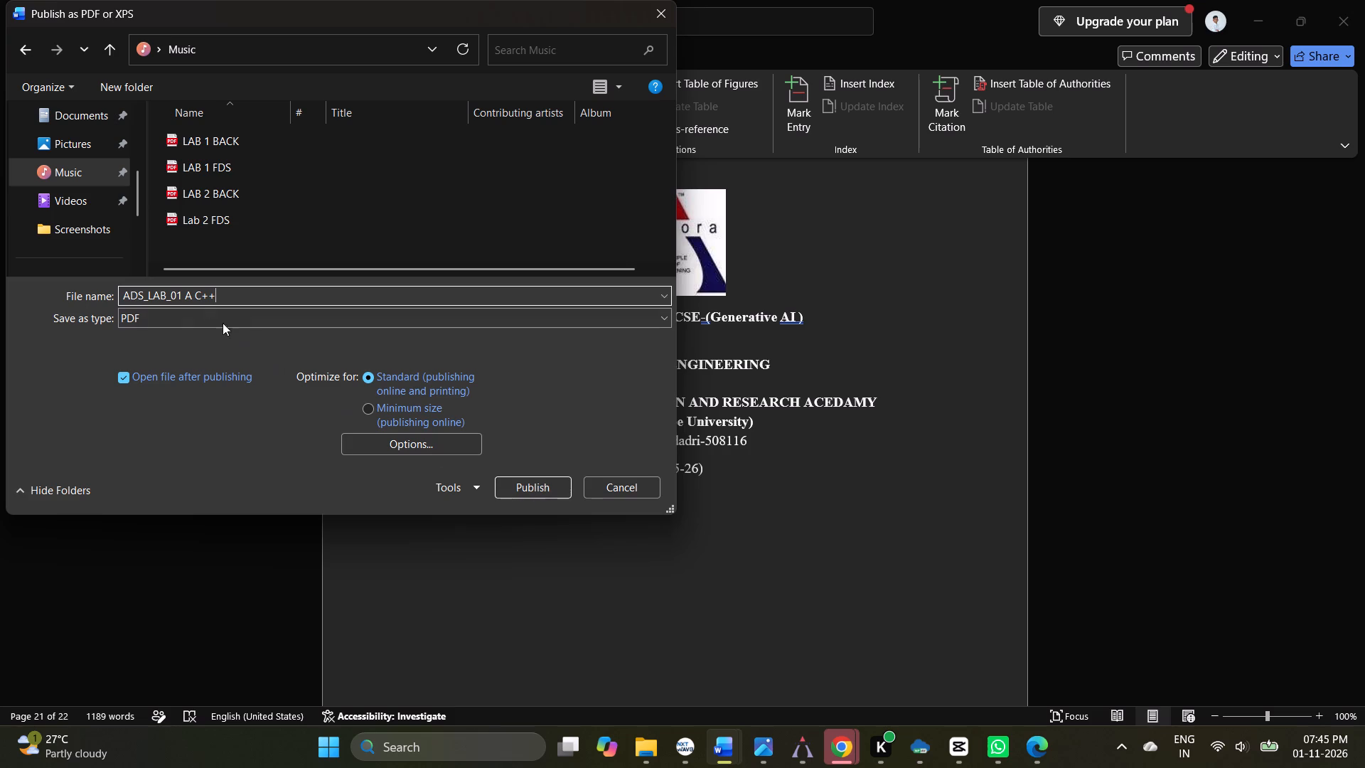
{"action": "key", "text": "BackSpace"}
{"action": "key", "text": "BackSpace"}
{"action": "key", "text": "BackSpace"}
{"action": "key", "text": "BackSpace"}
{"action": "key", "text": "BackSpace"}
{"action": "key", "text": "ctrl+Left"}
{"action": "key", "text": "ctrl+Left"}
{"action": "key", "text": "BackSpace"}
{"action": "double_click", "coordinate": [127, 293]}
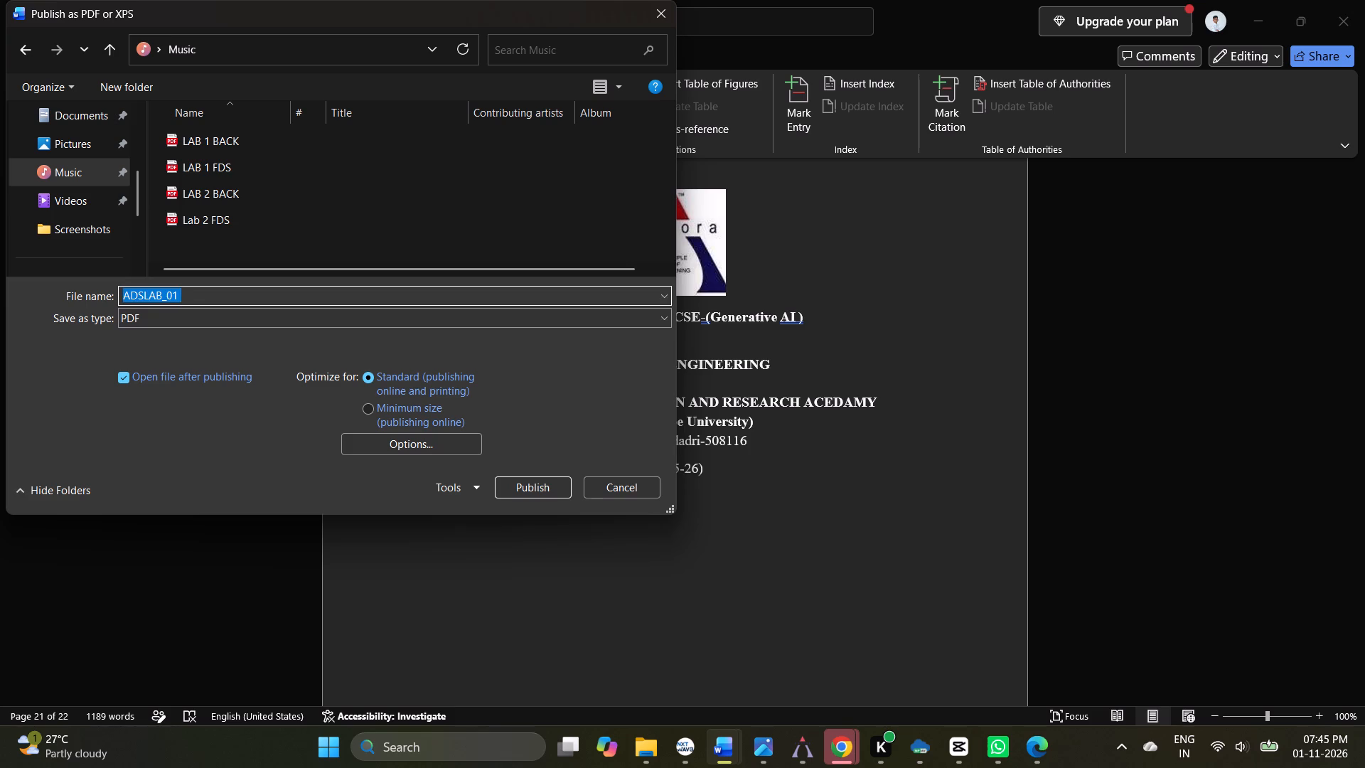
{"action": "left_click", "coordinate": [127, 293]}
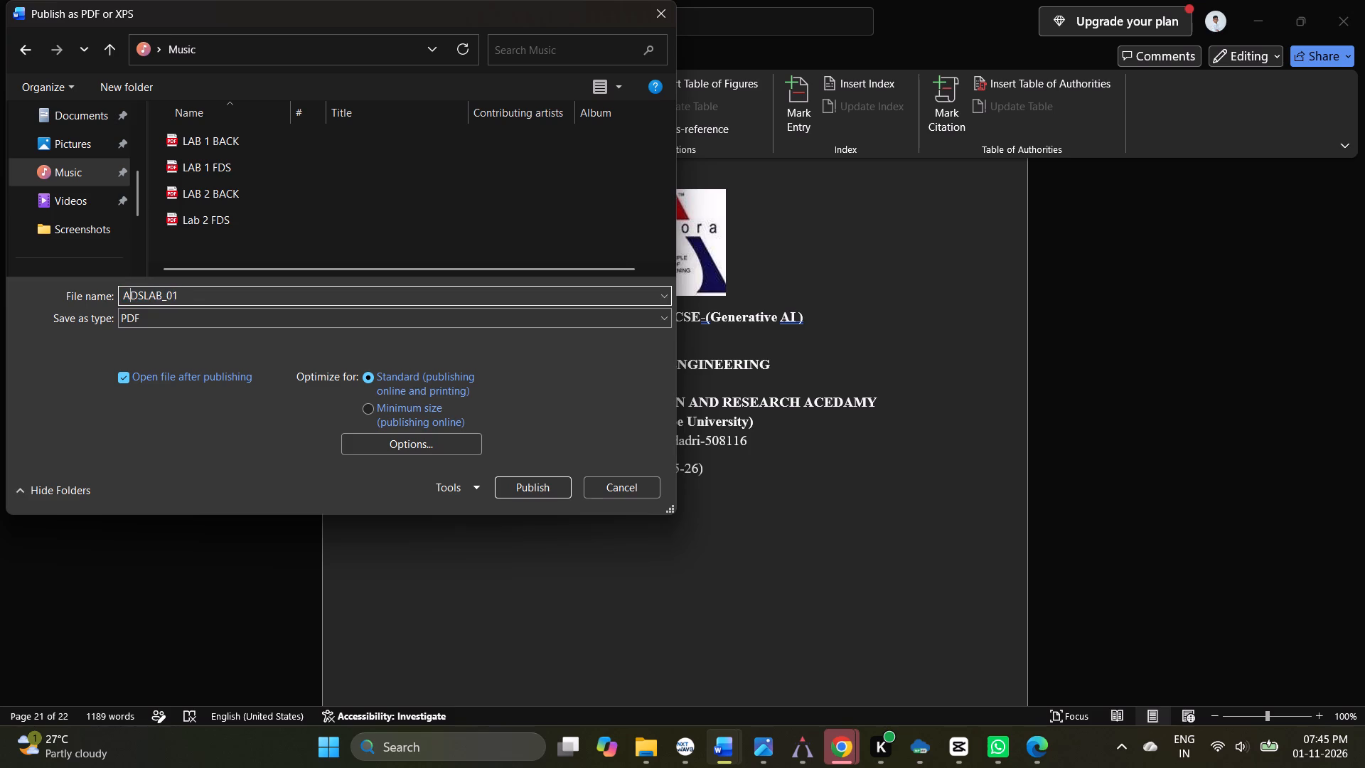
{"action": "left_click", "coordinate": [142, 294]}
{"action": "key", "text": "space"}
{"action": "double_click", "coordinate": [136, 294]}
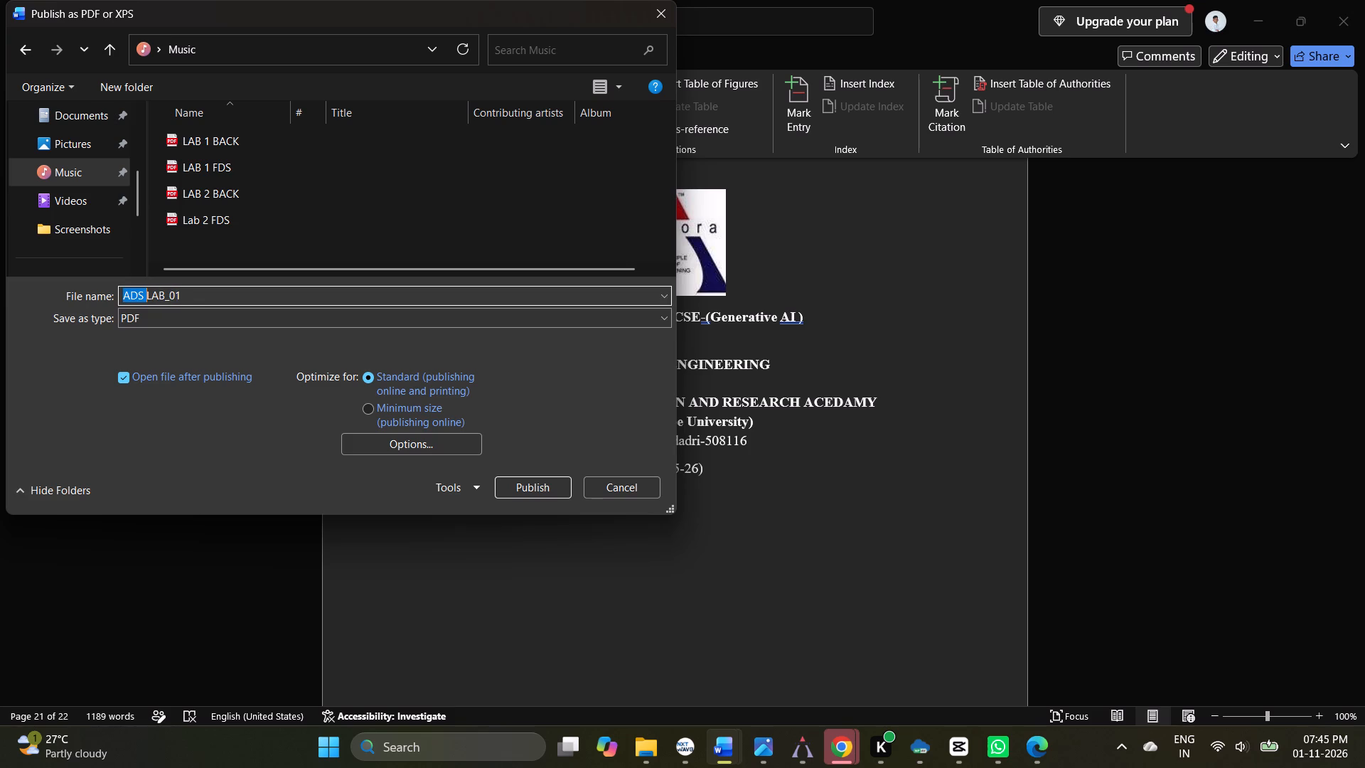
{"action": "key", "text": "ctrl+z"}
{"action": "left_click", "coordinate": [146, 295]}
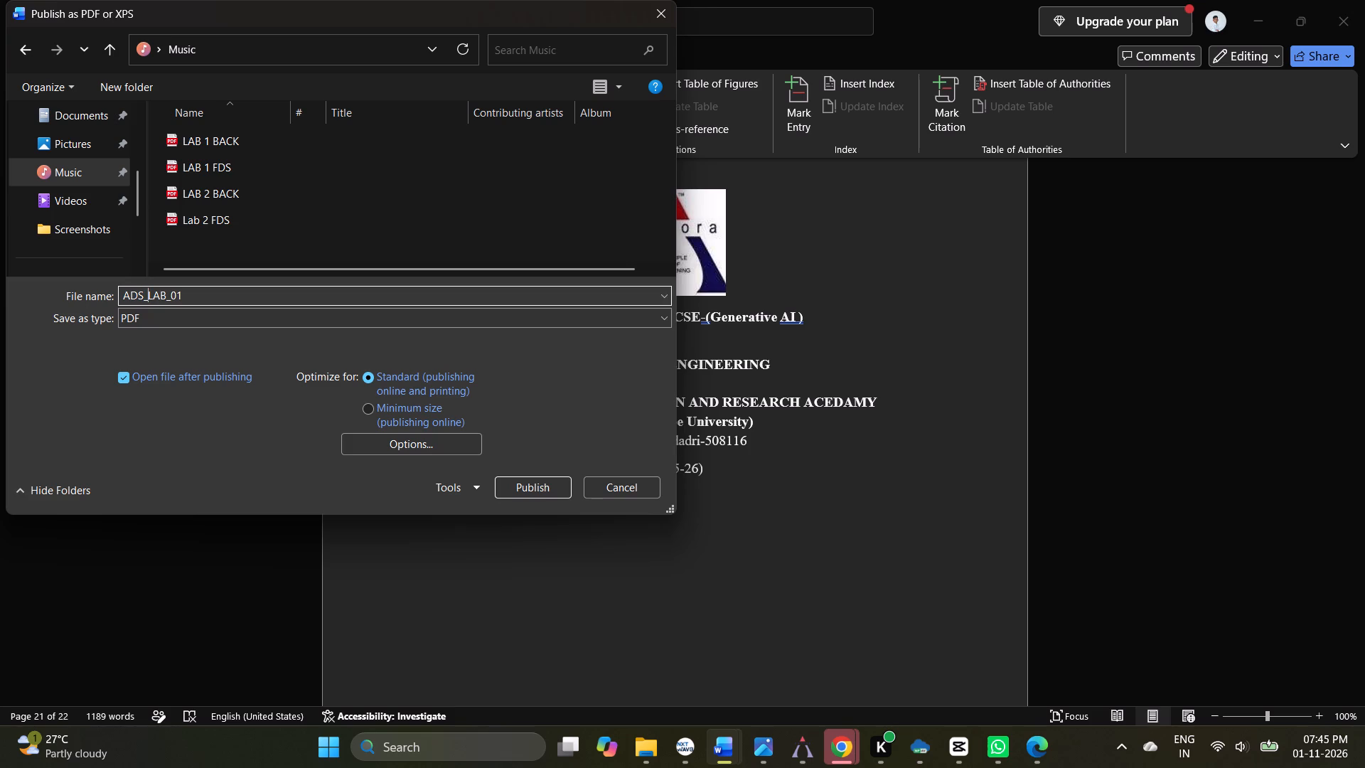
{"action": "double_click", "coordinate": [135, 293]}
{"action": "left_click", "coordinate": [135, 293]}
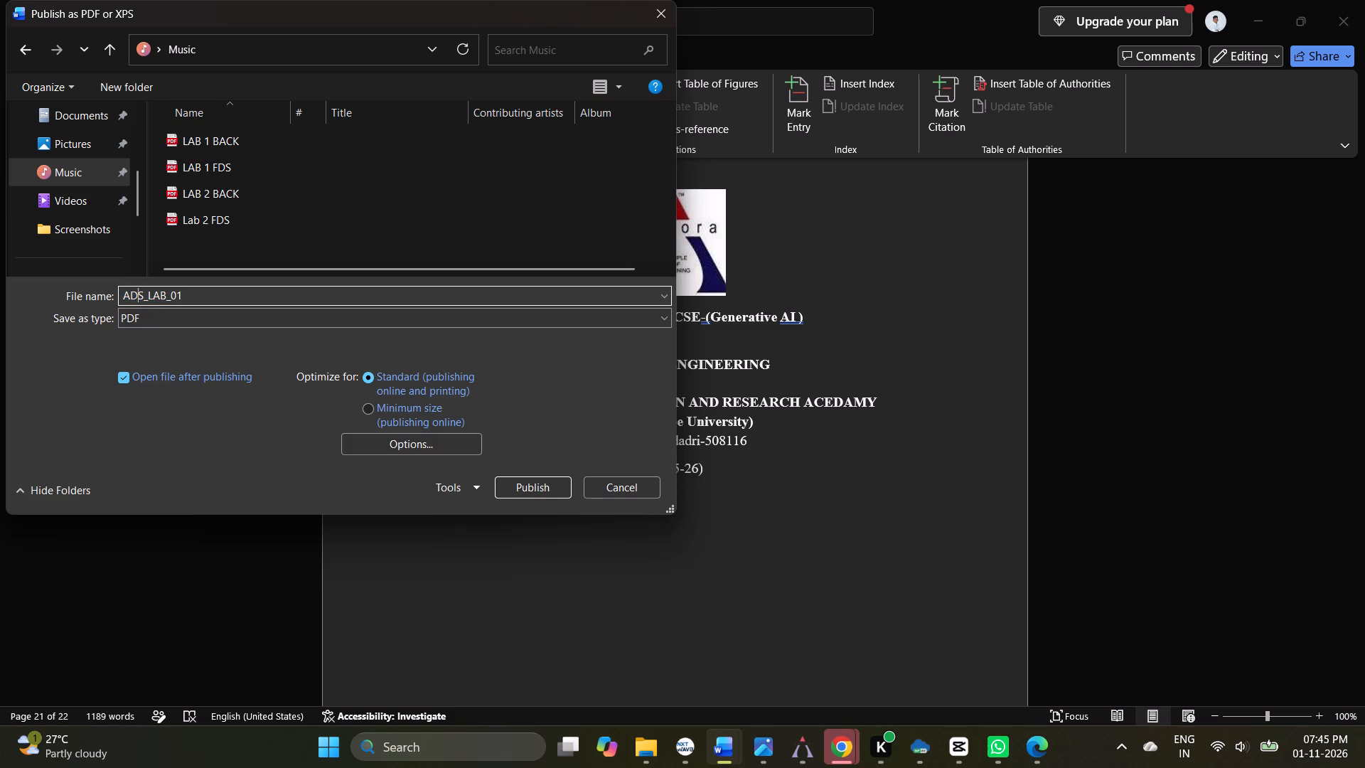
Move ADS to the end of the PDF's file name, making it LAB_01 ADS, and publish the report to the Music folder.
{"action": "left_click", "coordinate": [146, 293]}
{"action": "key", "text": "BackSpace"}
{"action": "key", "text": "space"}
{"action": "double_click", "coordinate": [129, 294]}
{"action": "key", "text": "ctrl+x"}
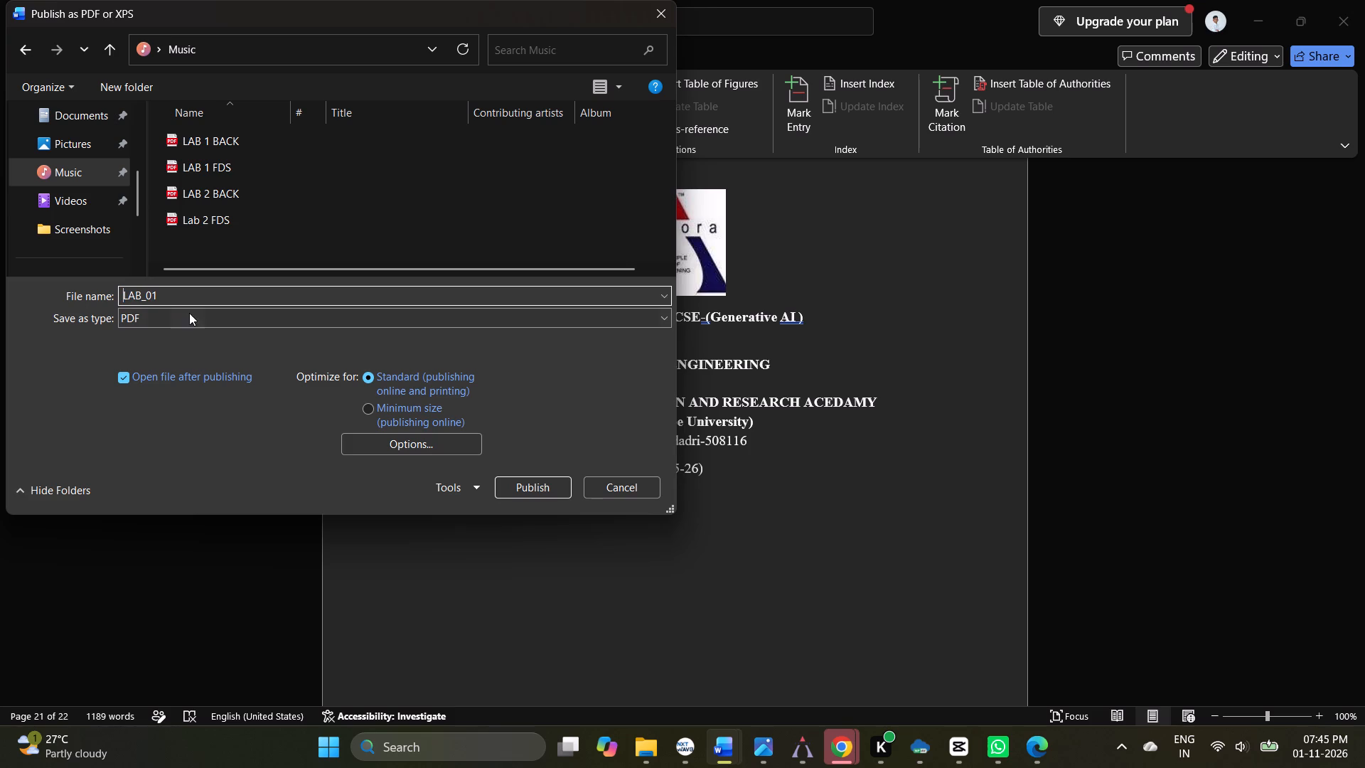
{"action": "left_click", "coordinate": [193, 296]}
{"action": "key", "text": "space"}
{"action": "key", "text": "ctrl+v"}
{"action": "left_click", "coordinate": [540, 491]}
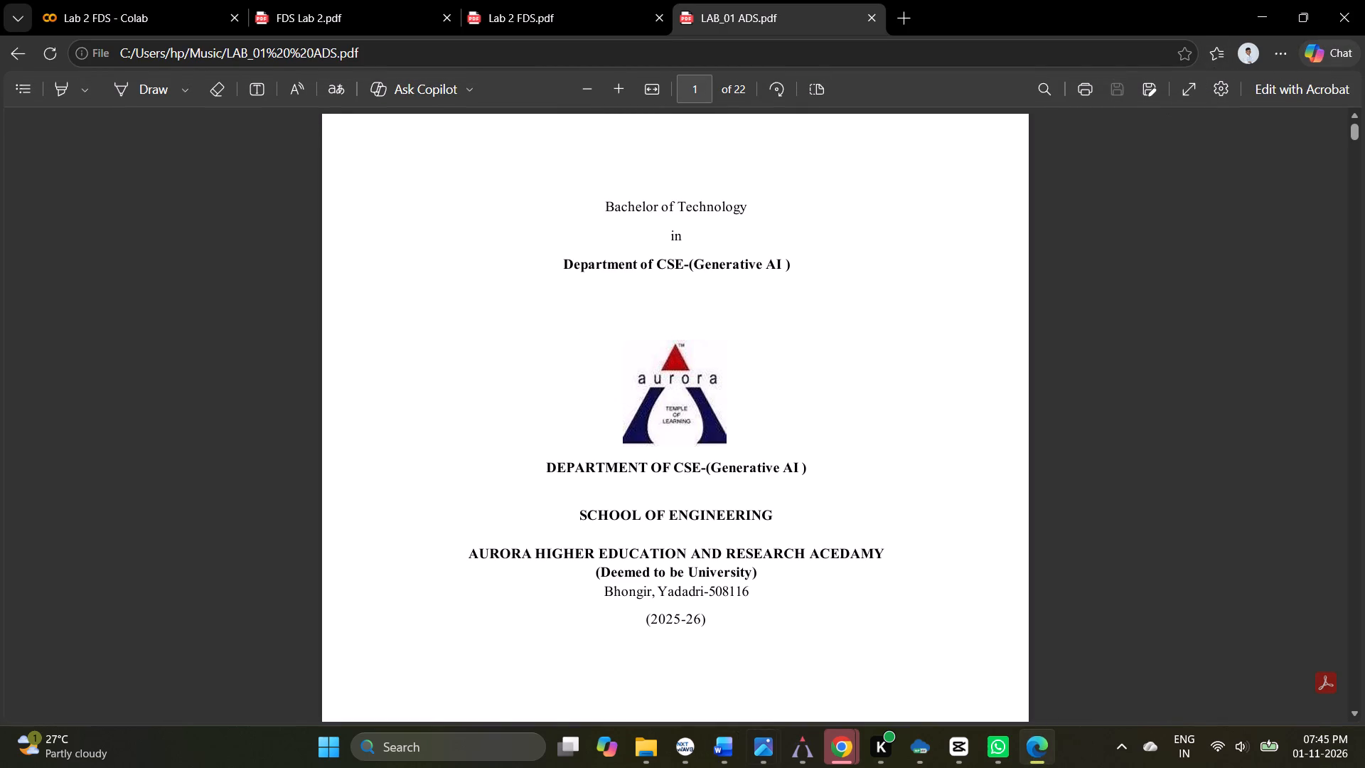
Switch to the Aurora University portal and upload LAB_01 ADS from the Music folder as Lab Report 1 for Advanced Data Structures.
{"action": "left_click", "coordinate": [808, 679]}
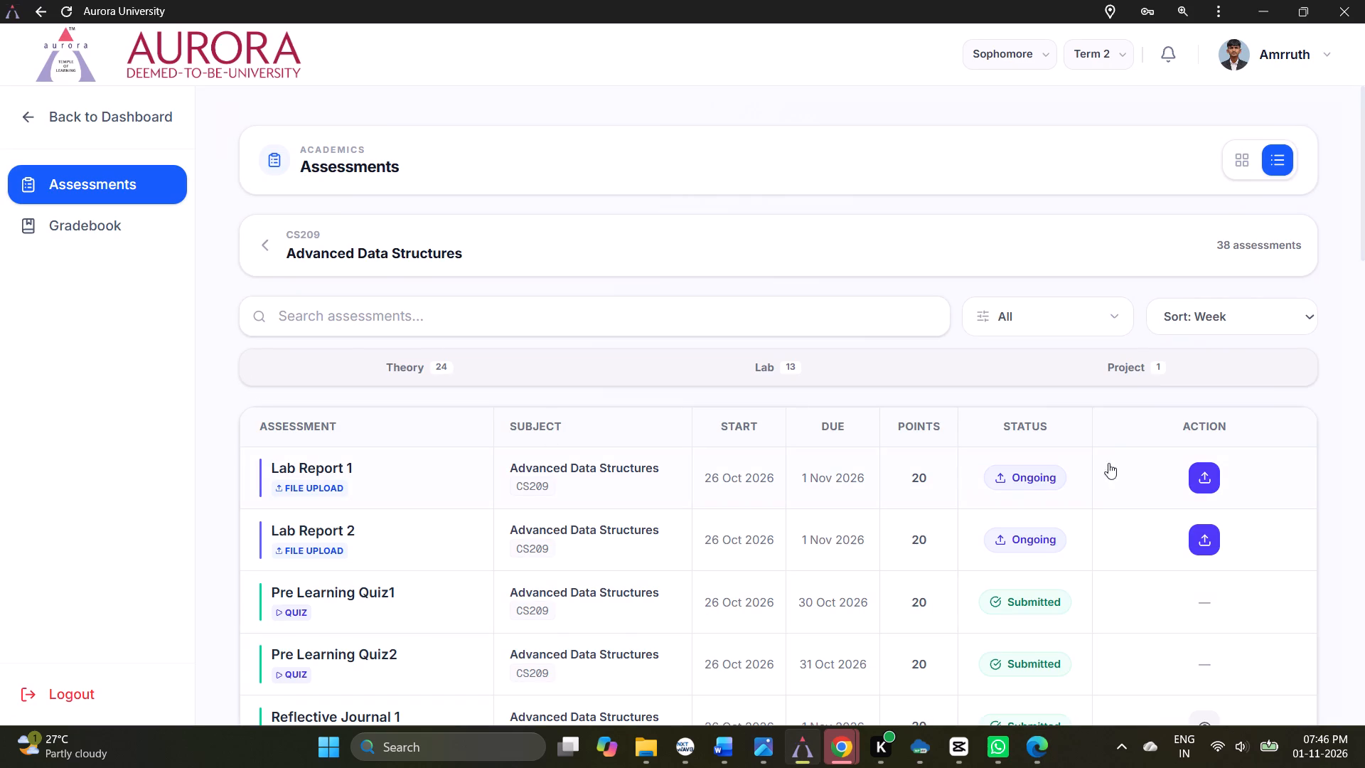
{"action": "left_click", "coordinate": [1210, 471]}
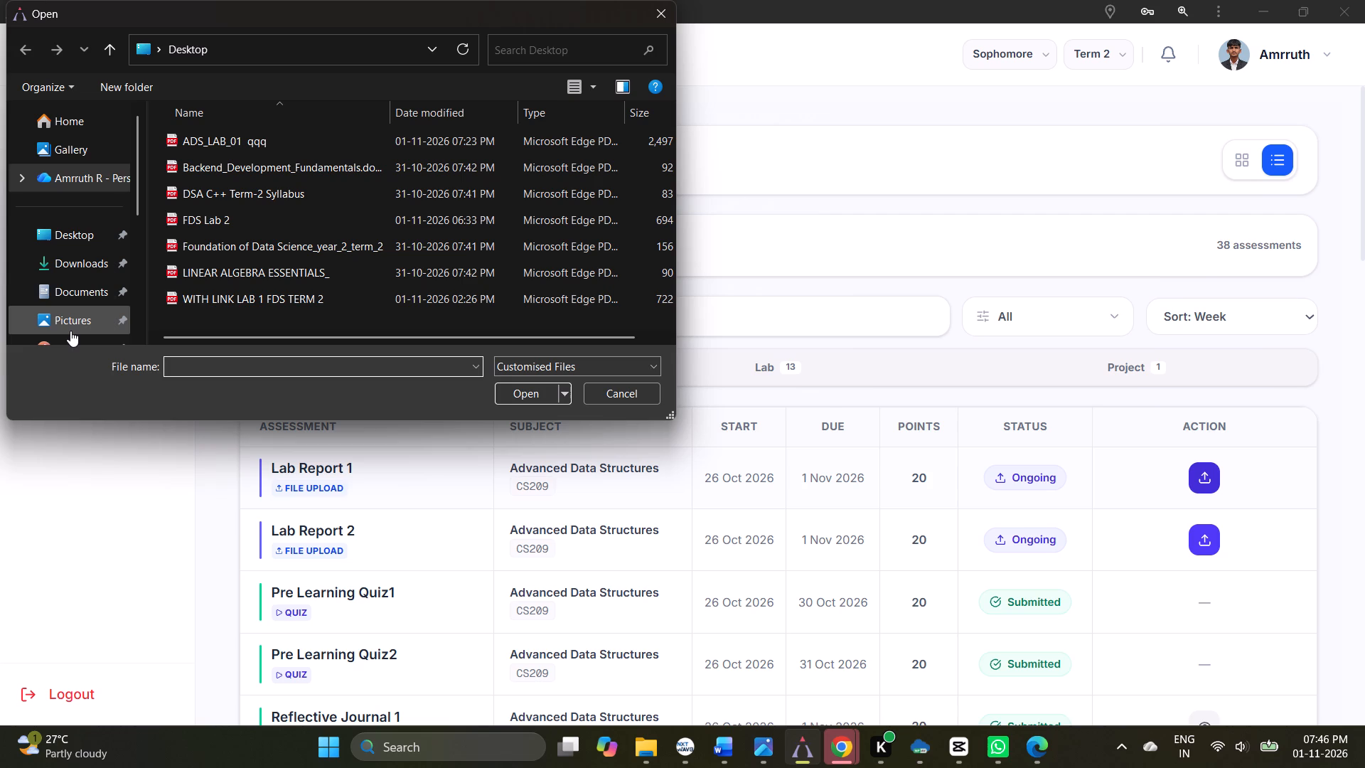
{"action": "left_click", "coordinate": [69, 336]}
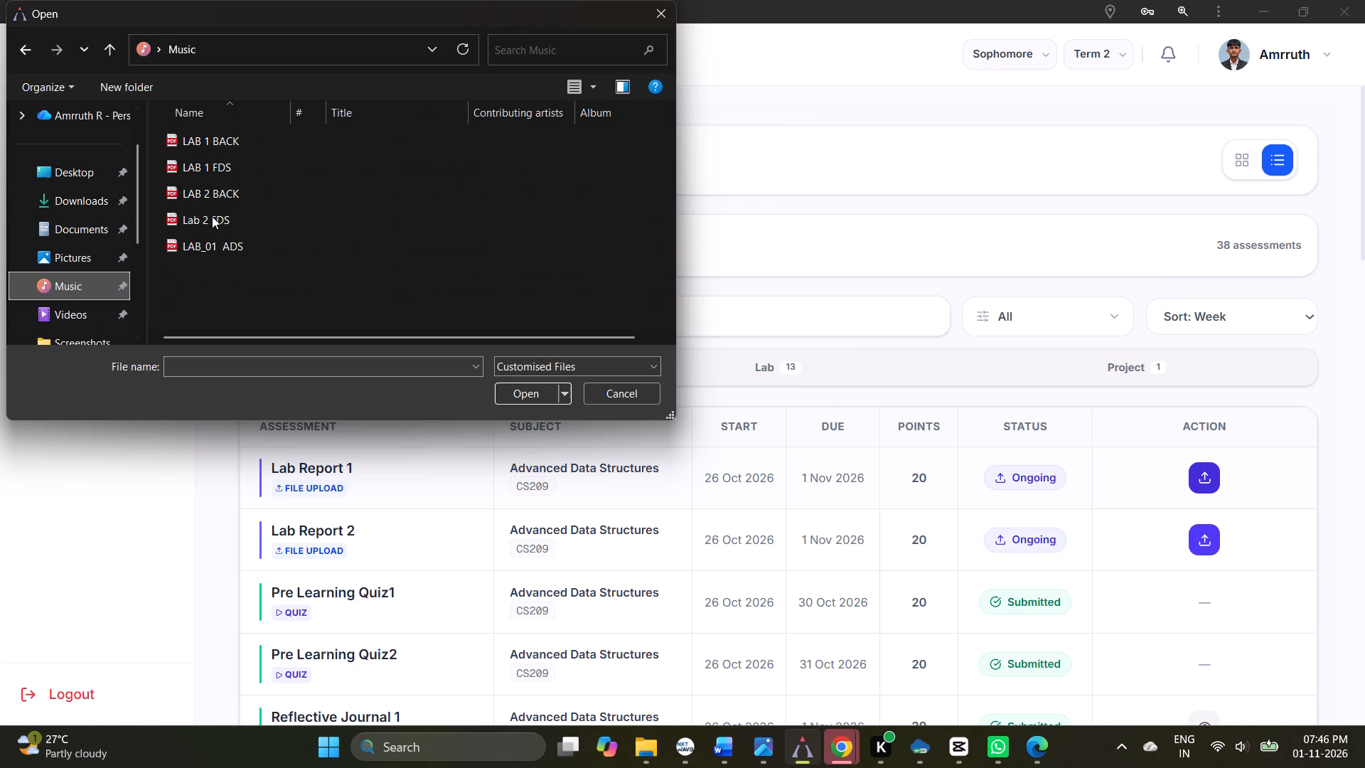
{"action": "double_click", "coordinate": [251, 242]}
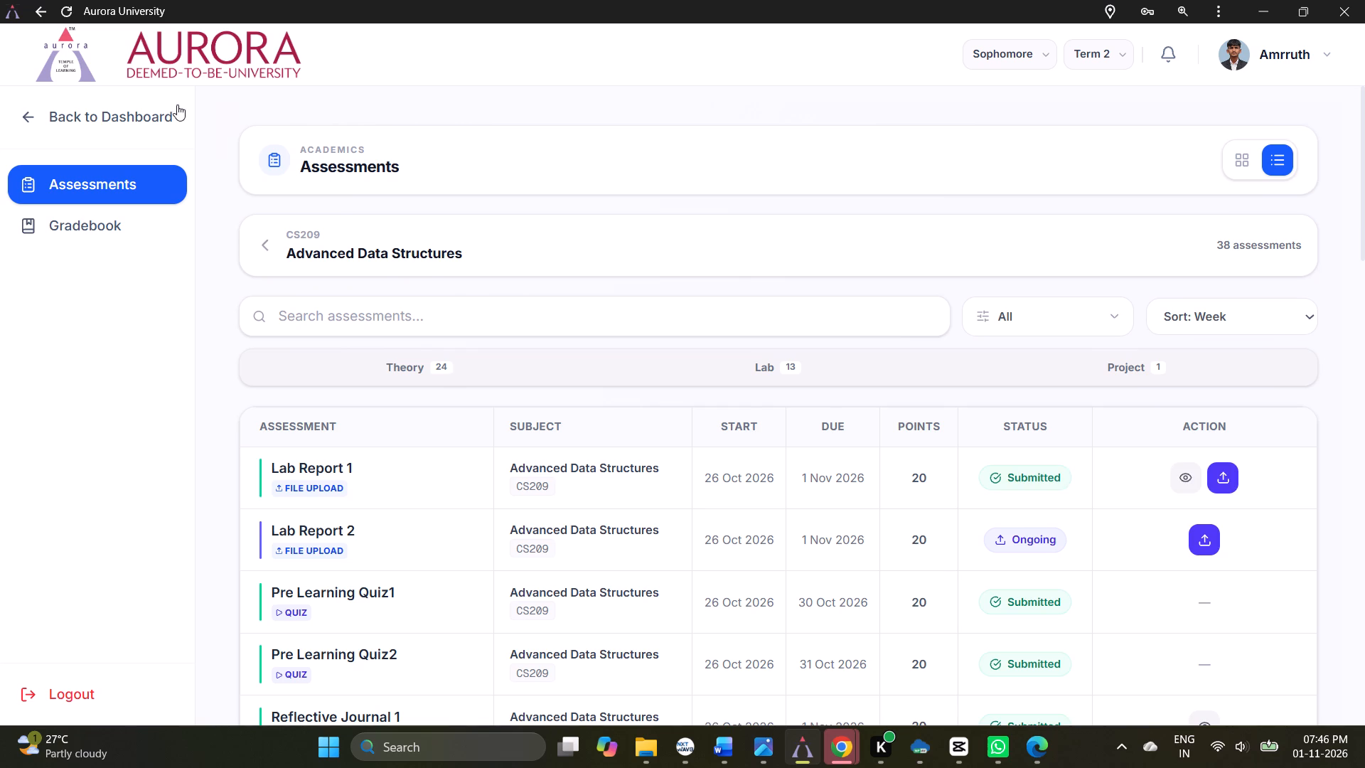
Examine the Gradebook's lab, project and result columns for the term's subjects, and return to the portal dashboard.
{"action": "left_click", "coordinate": [100, 225]}
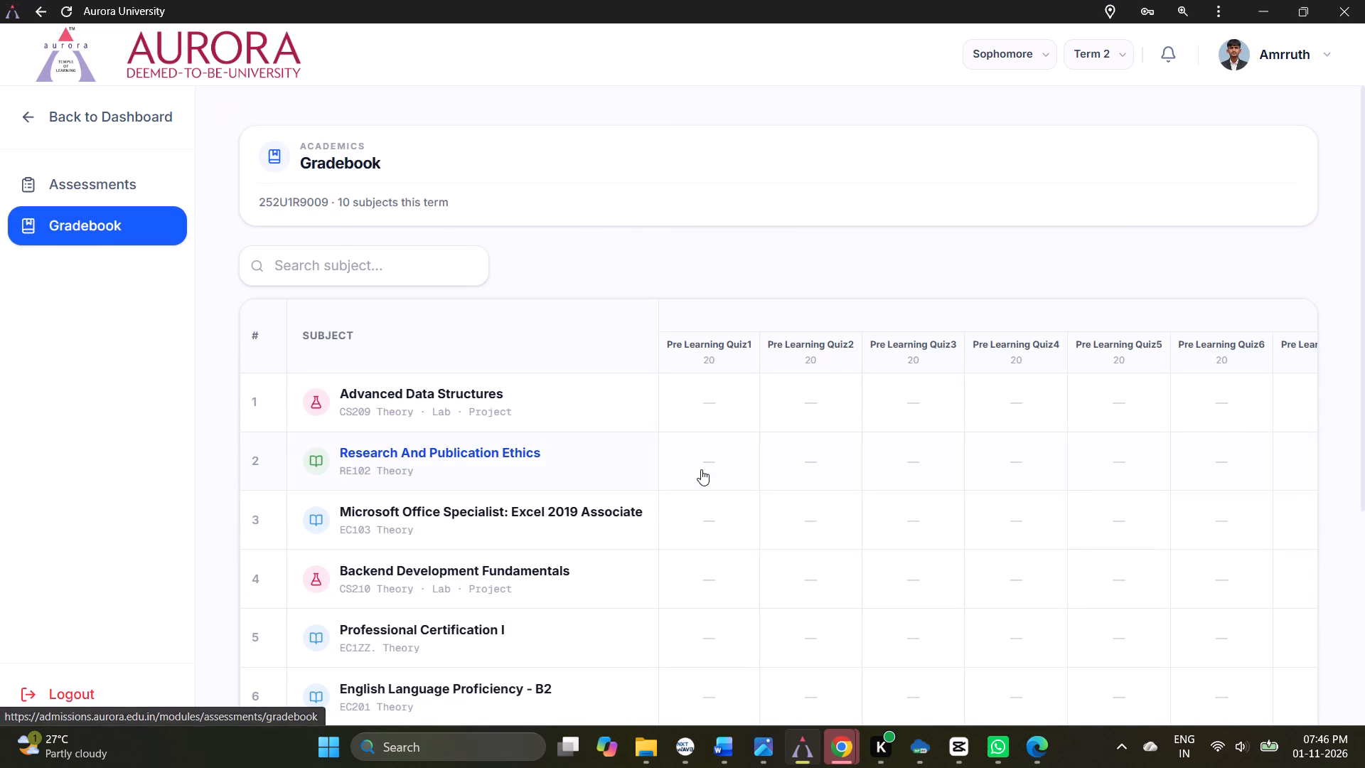
{"action": "scroll", "coordinate": [701, 469], "scroll_direction": "left", "scroll_amount": 18}
{"action": "scroll", "coordinate": [701, 469], "scroll_direction": "left", "scroll_amount": 11}
{"action": "scroll", "coordinate": [701, 469], "scroll_direction": "down", "scroll_amount": 2}
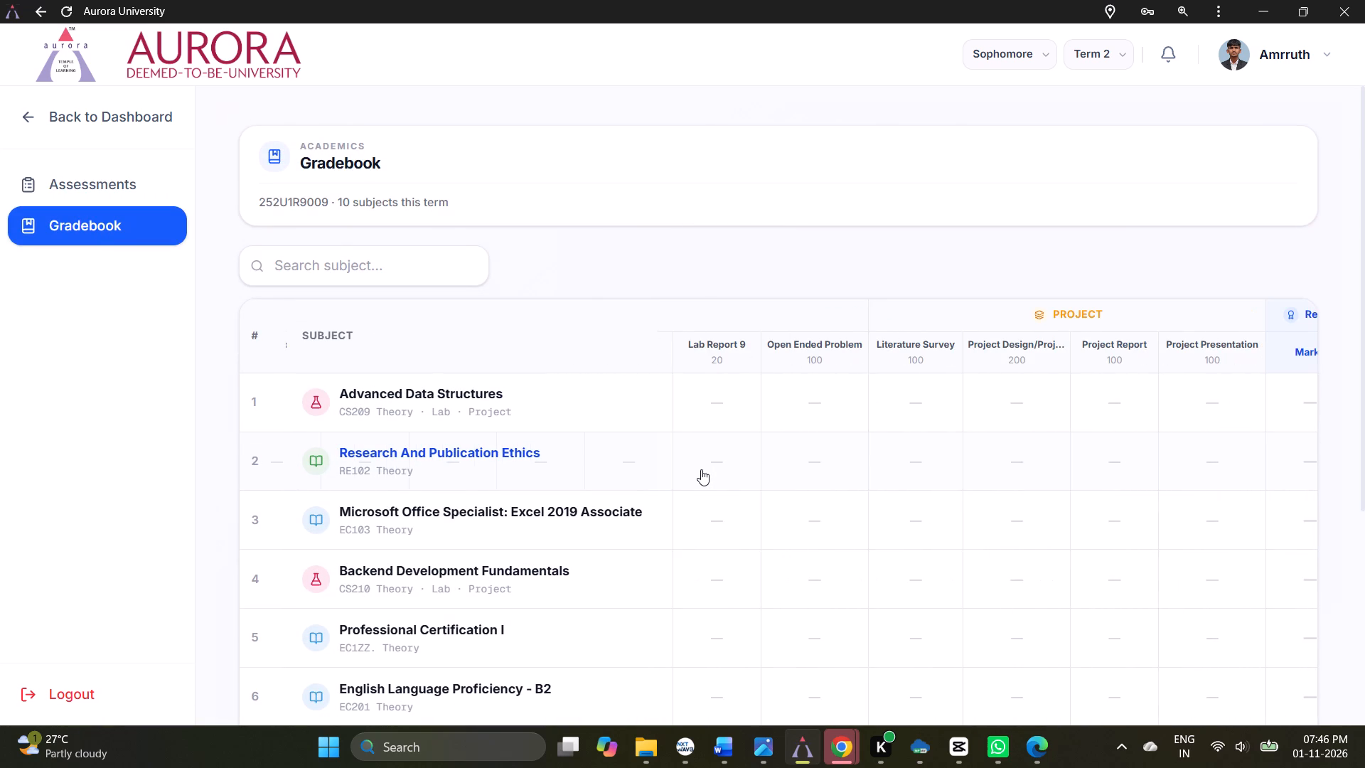
{"action": "scroll", "coordinate": [701, 469], "scroll_direction": "down", "scroll_amount": 1}
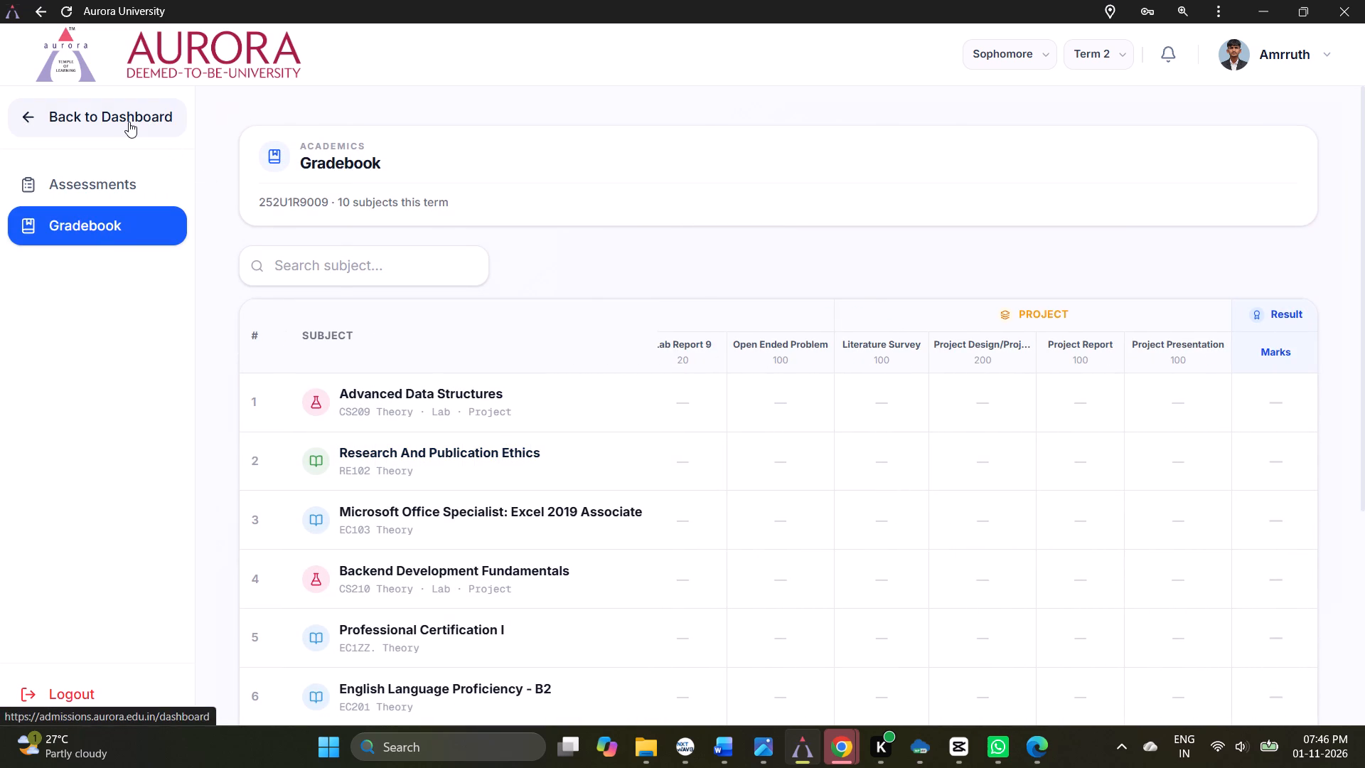
{"action": "left_click", "coordinate": [129, 122]}
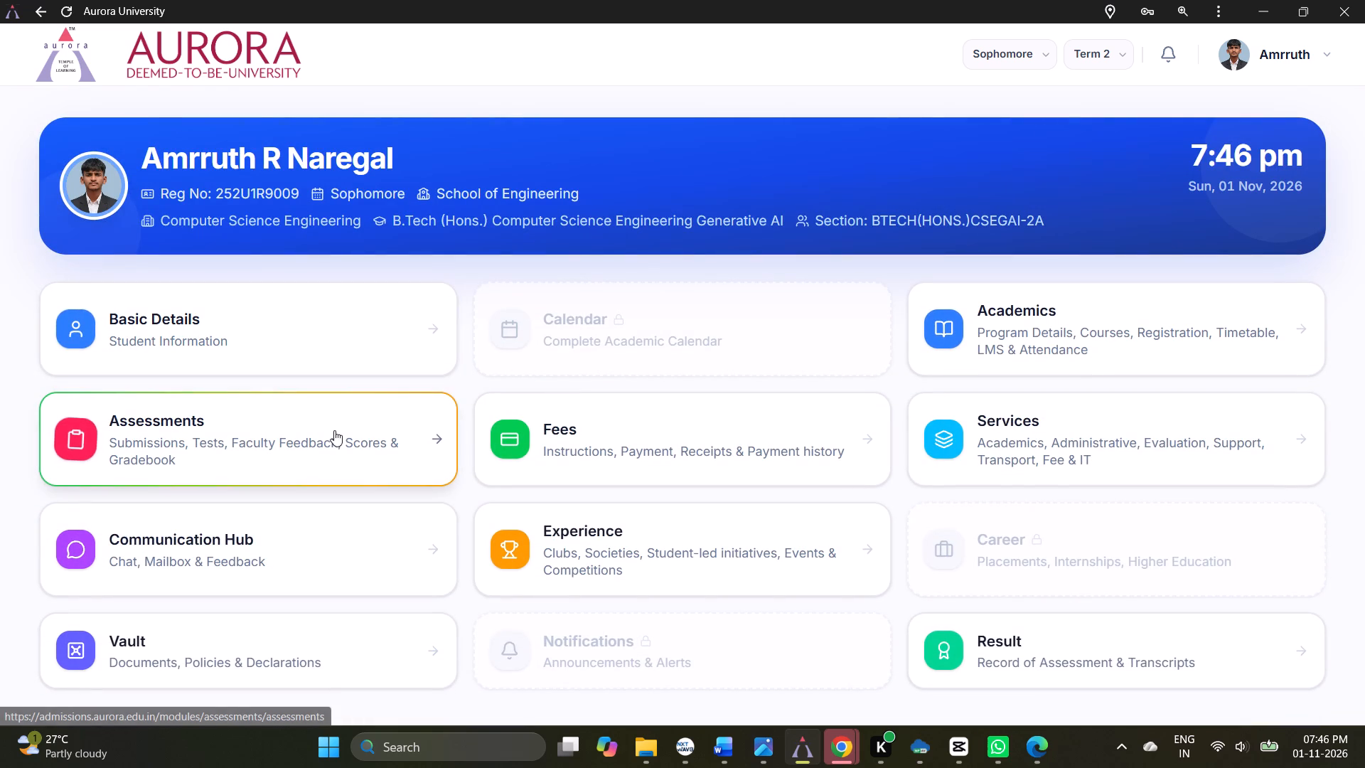
Open the portal's Assessments section to view the Advanced Data Structures assessment list.
{"action": "left_click", "coordinate": [334, 430]}
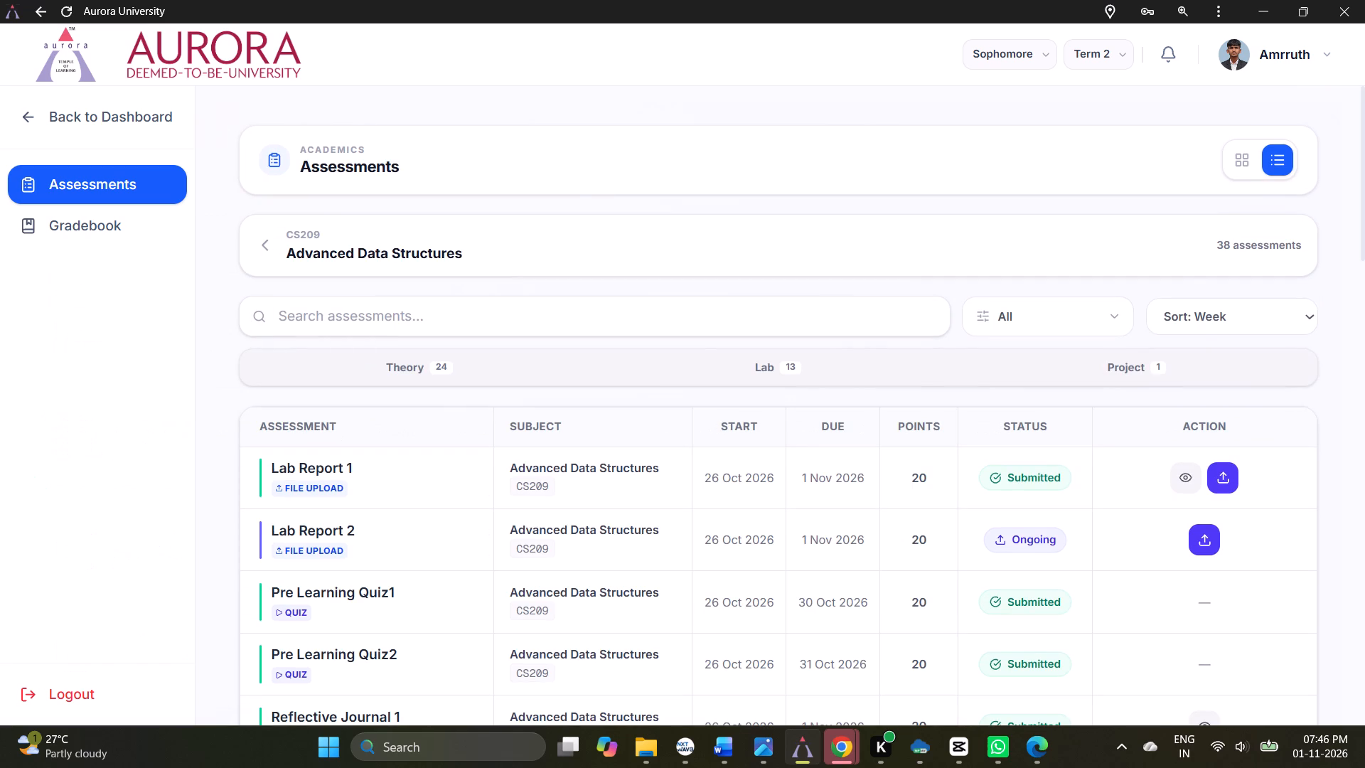